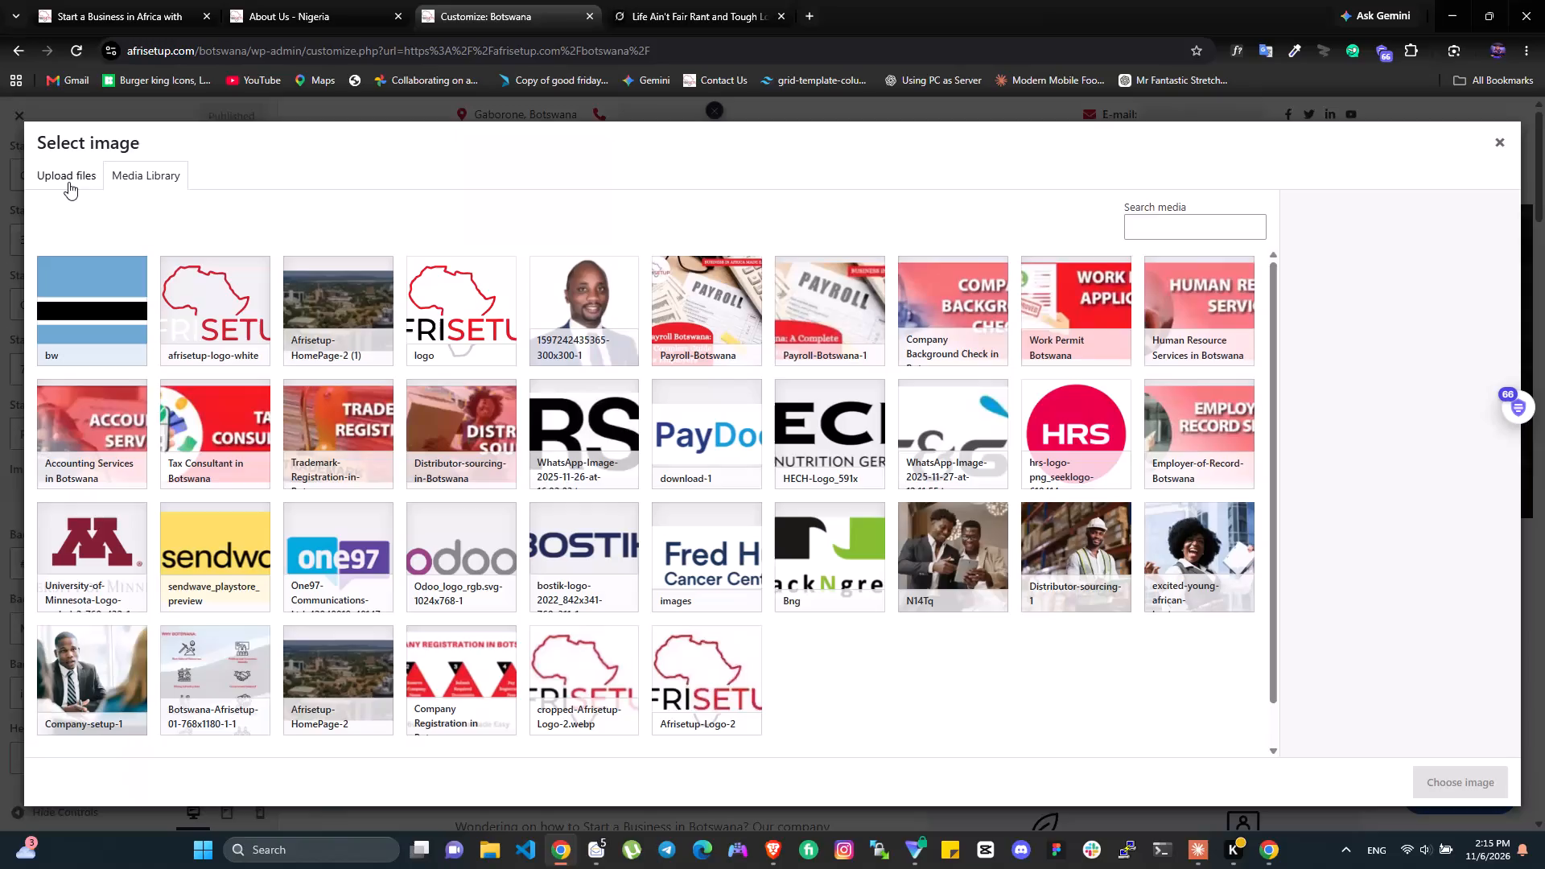
pyautogui.click(63, 180)
pyautogui.click(720, 451)
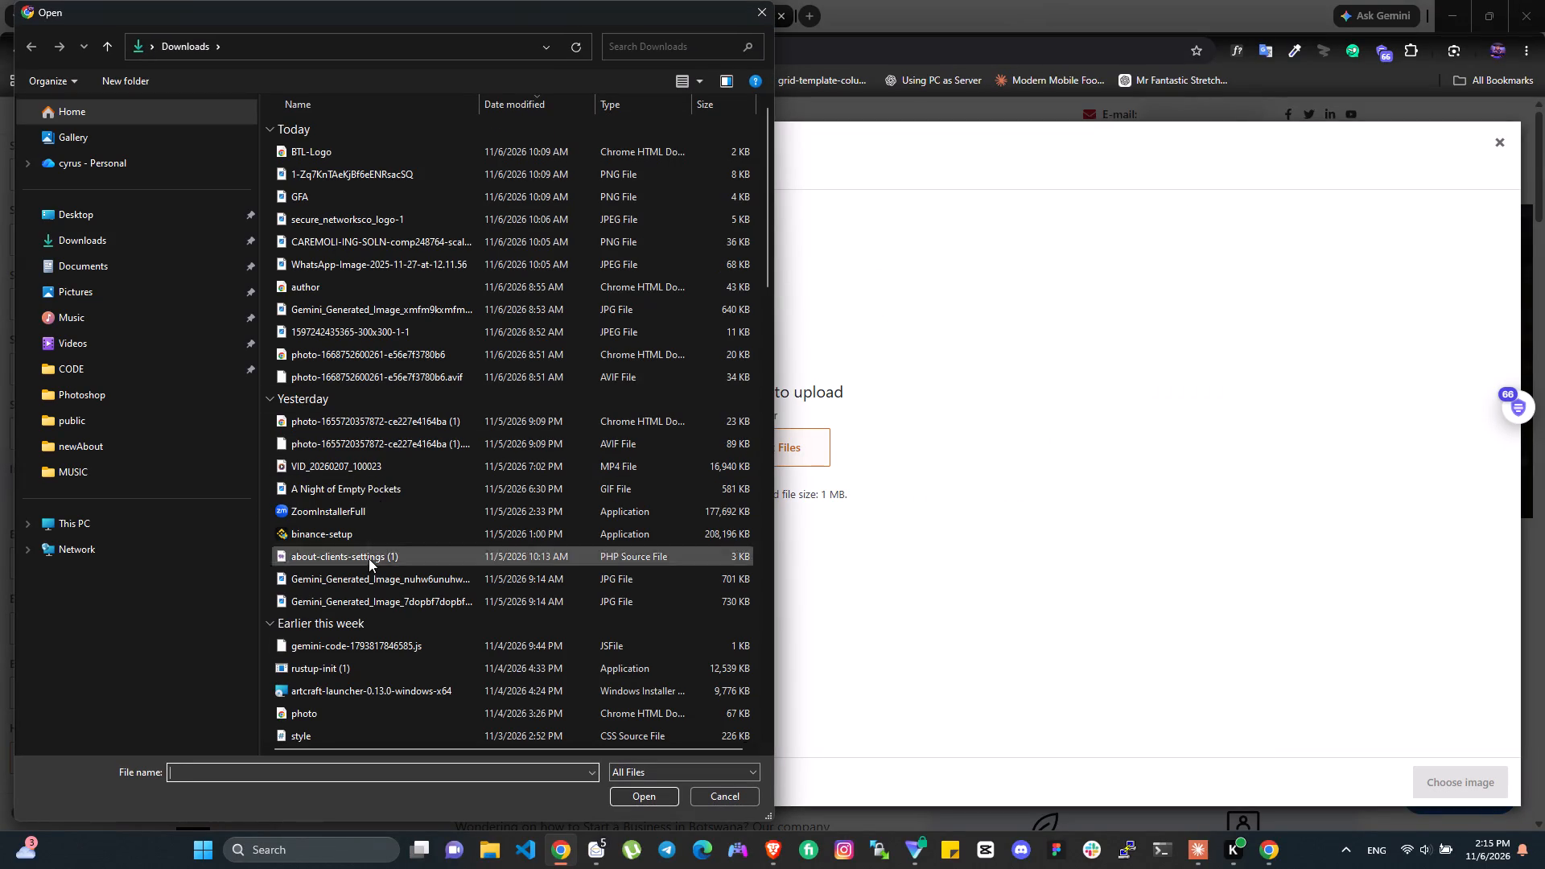
pyautogui.click(308, 429)
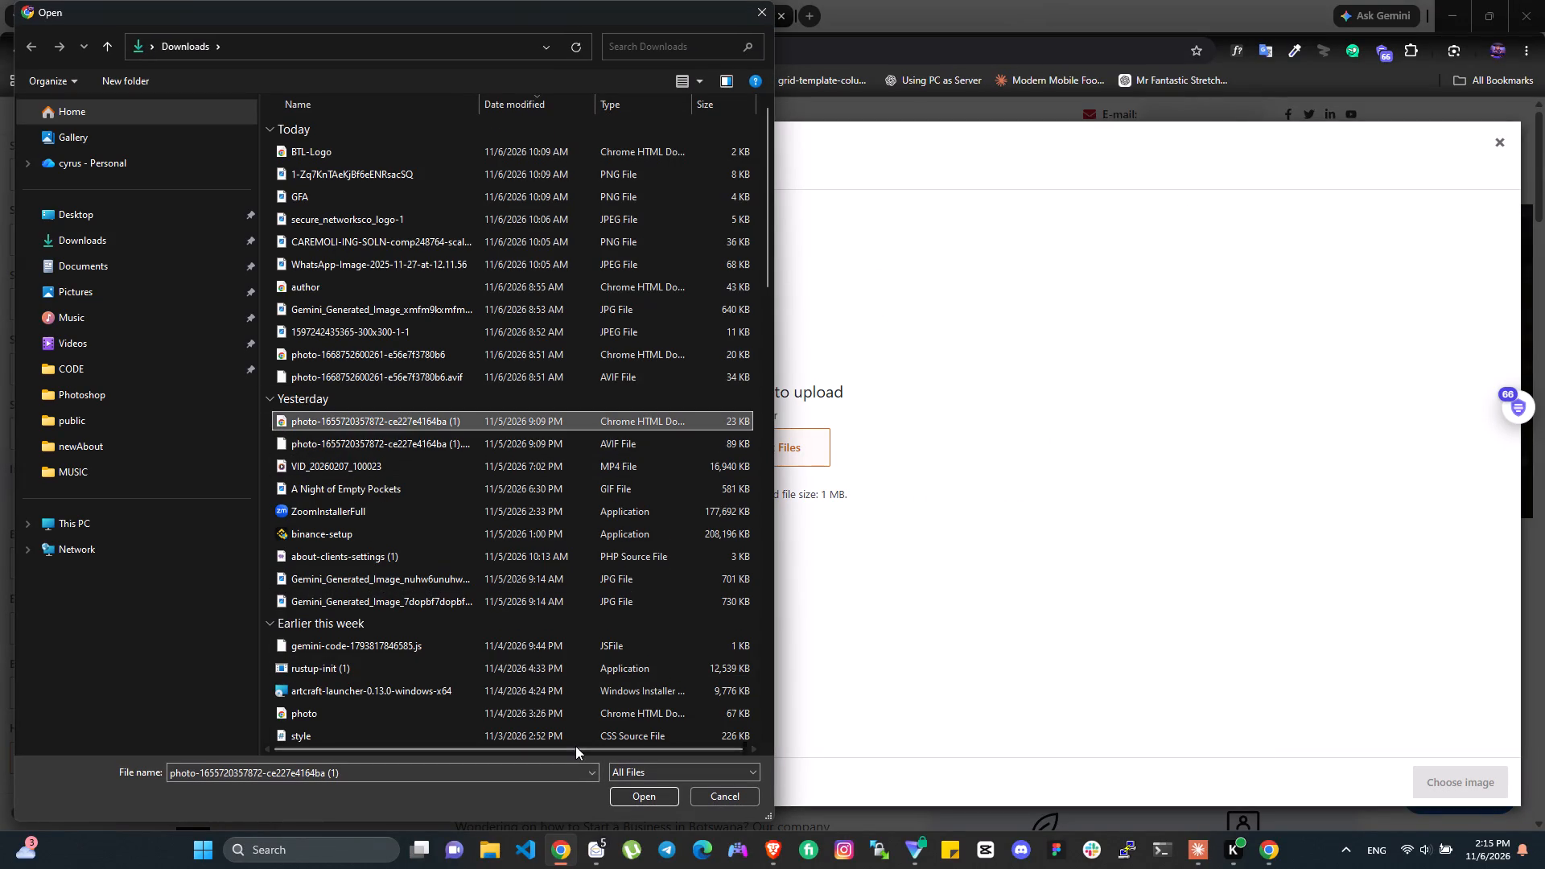
pyautogui.click(635, 805)
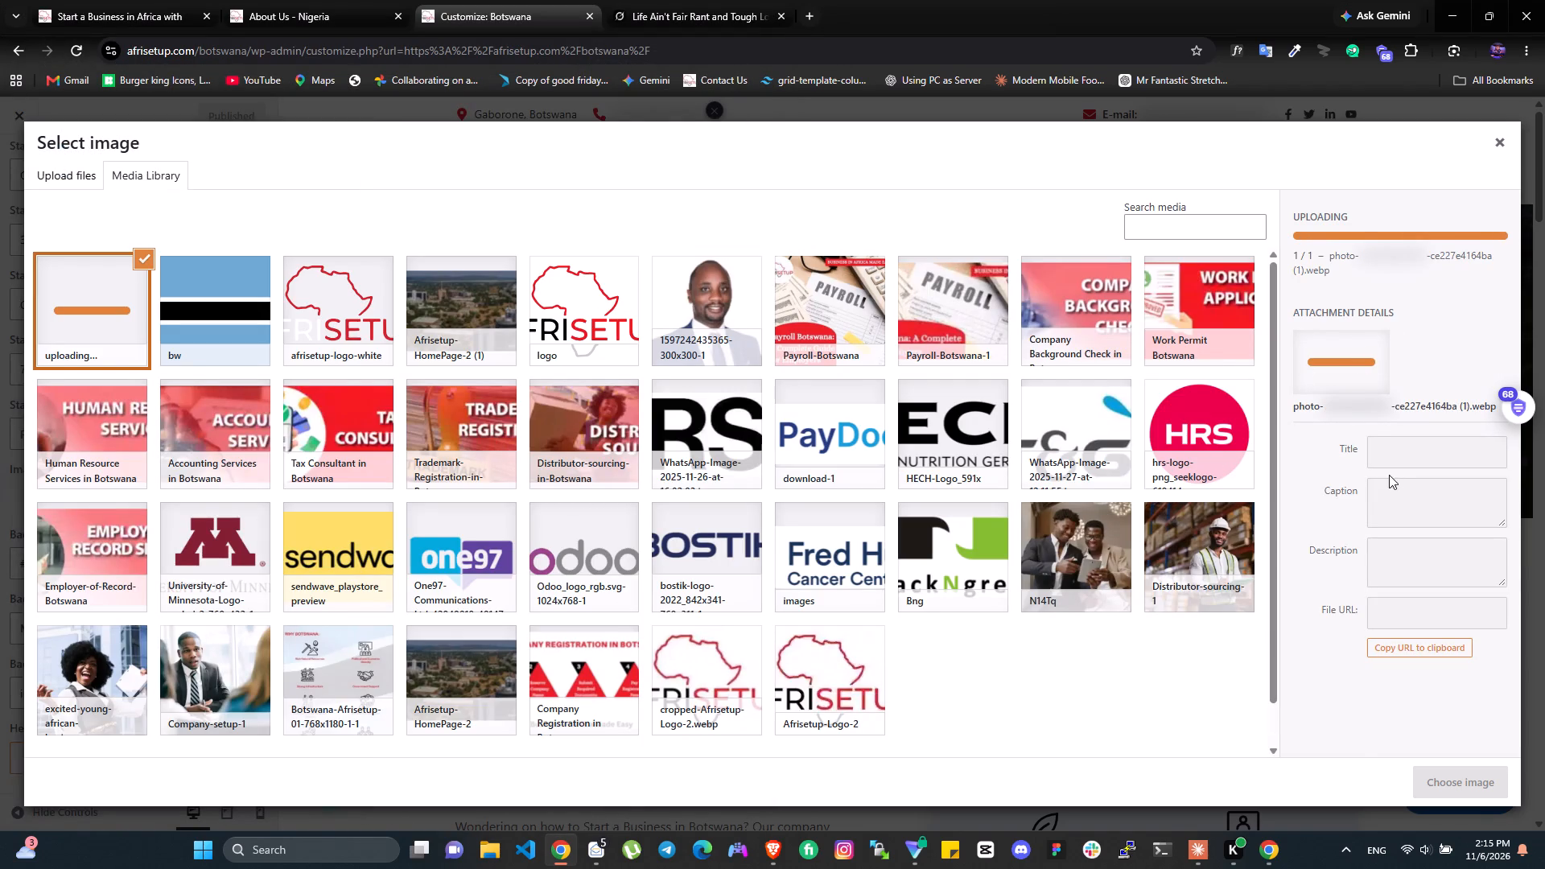
pyautogui.click(1403, 494)
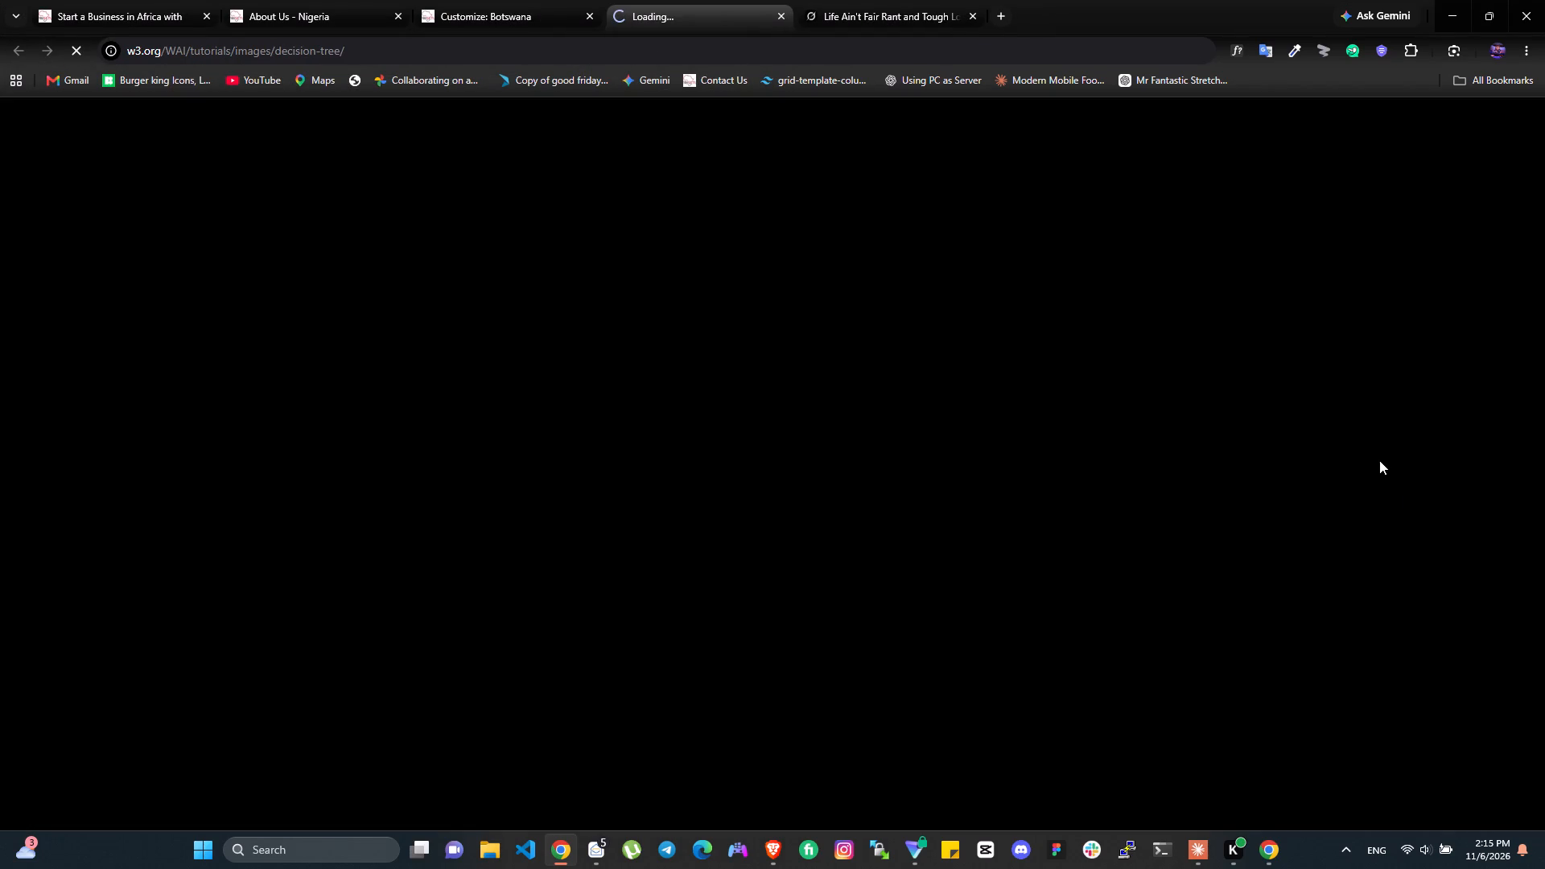
pyautogui.click(484, 0)
pyautogui.click(784, 10)
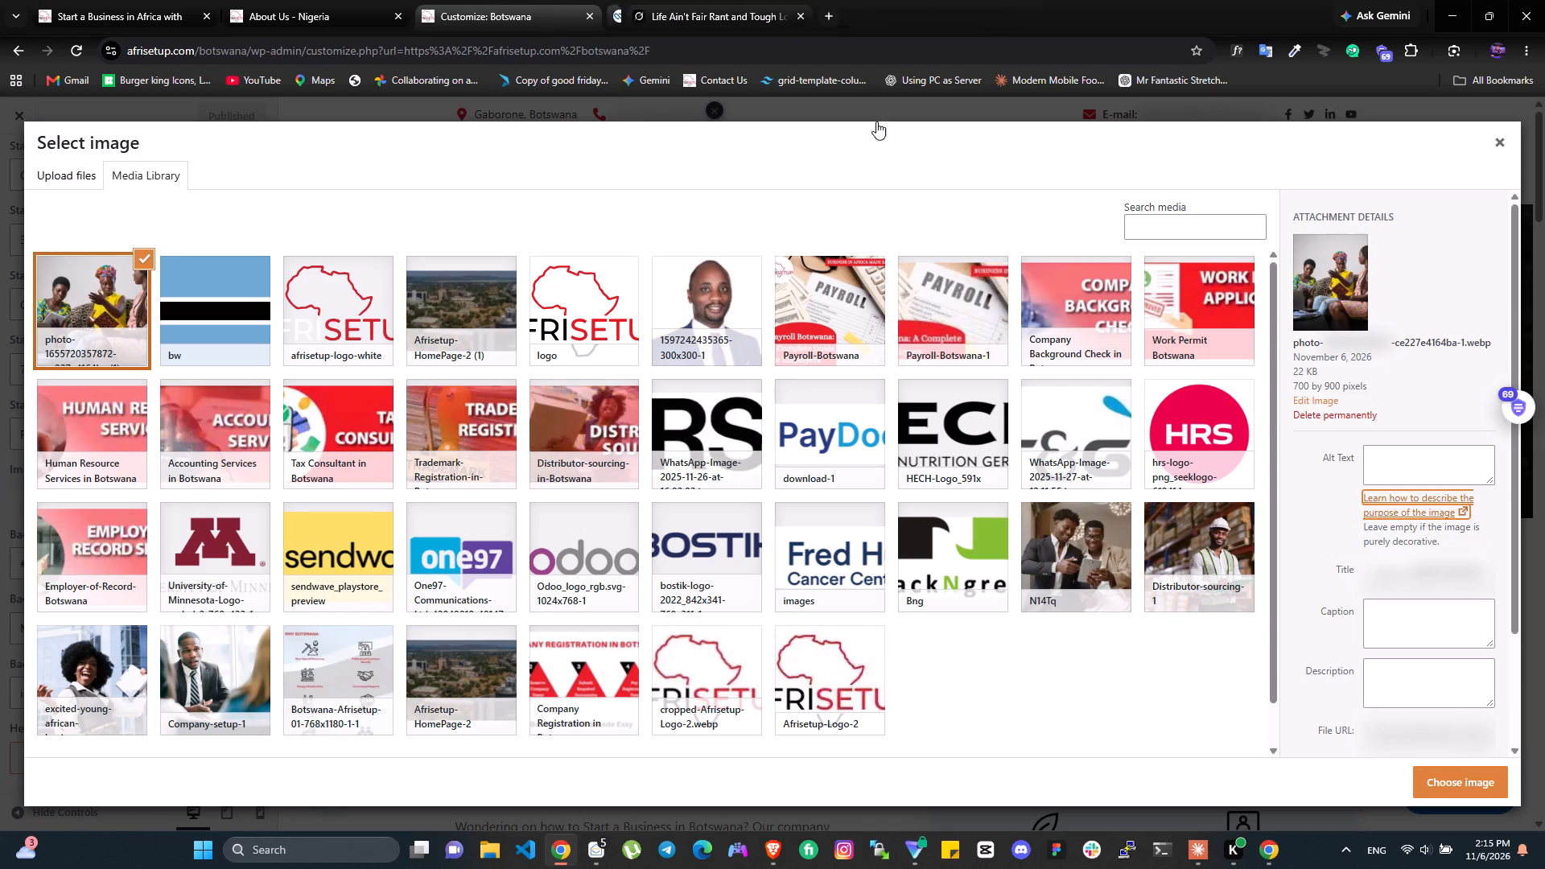
pyautogui.click(1392, 472)
pyautogui.hotkey('ctrl', 'v')
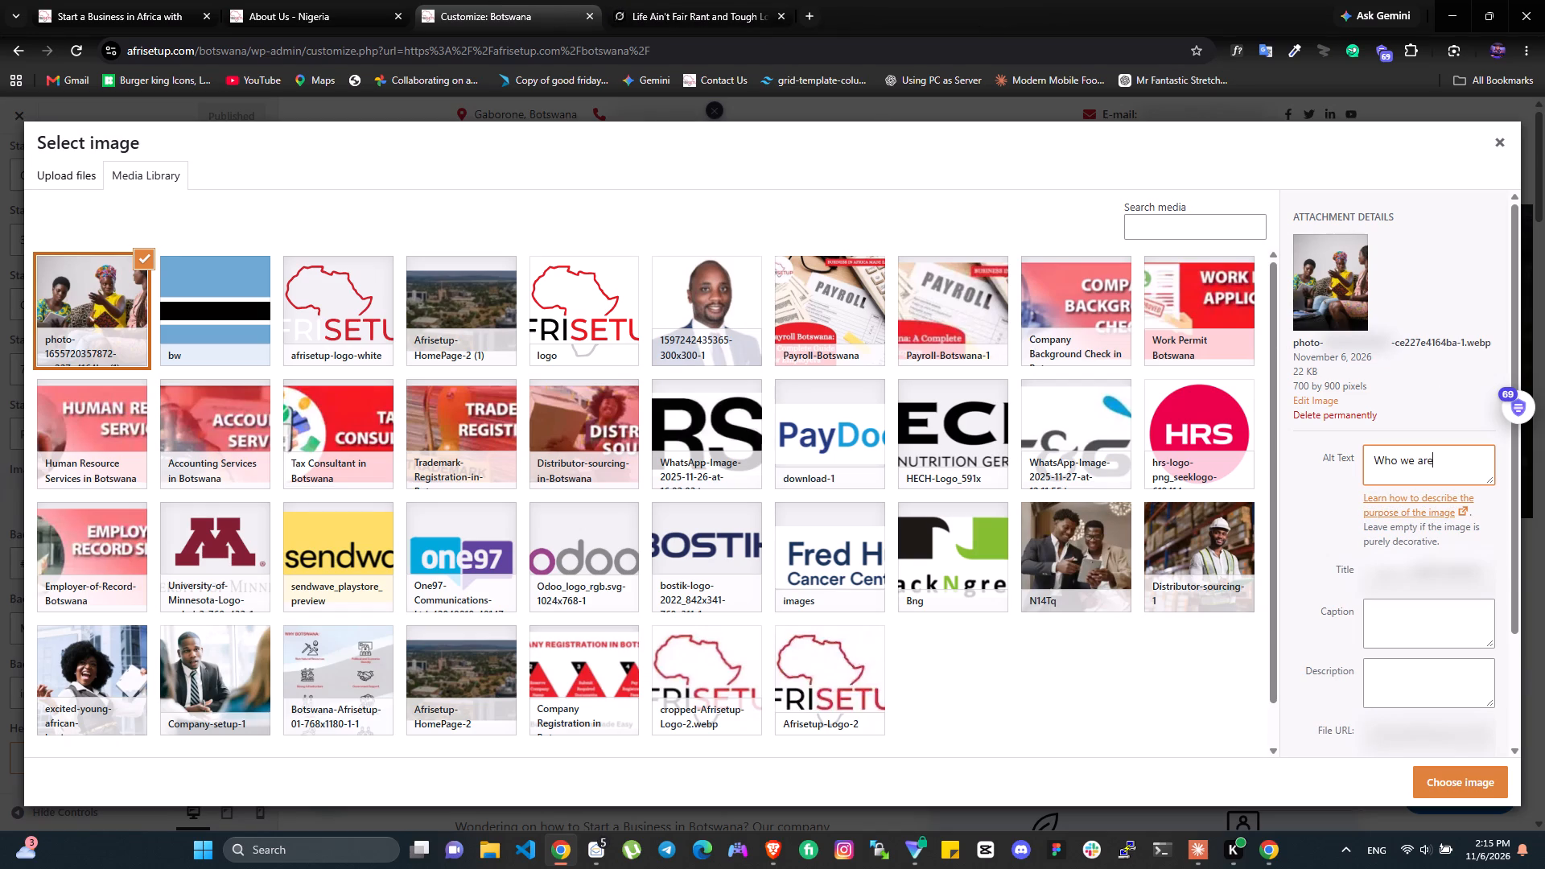
pyautogui.click(1476, 775)
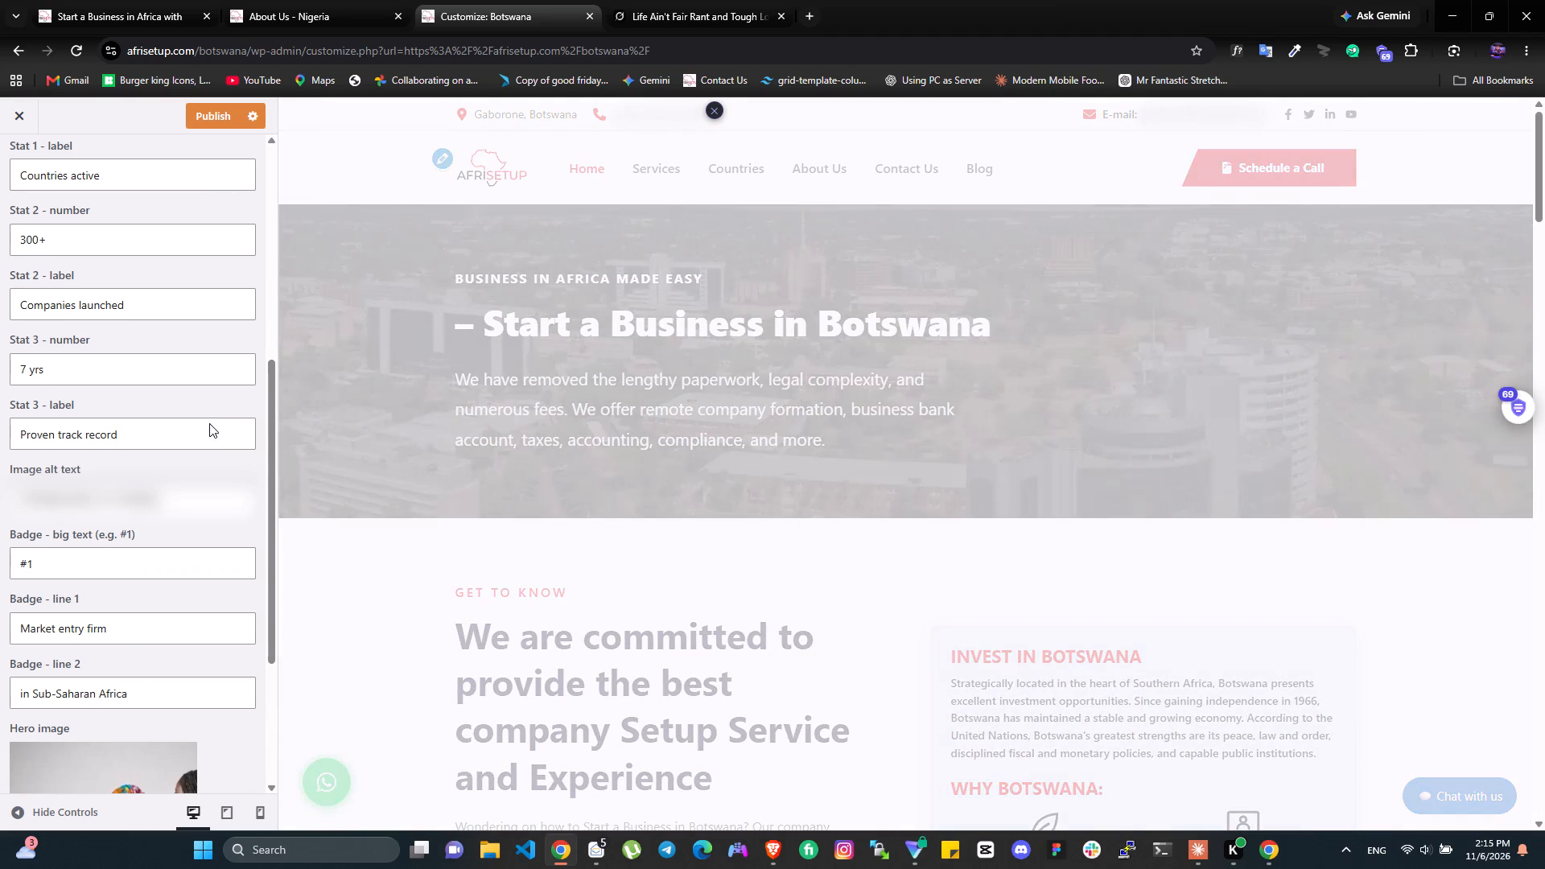
# In the About Page: Founder Story section, replace the placeholder name under the photo with the founder's real name and copy it.
pyautogui.scroll(-6, 158, 552)
pyautogui.scroll(11, 158, 552)
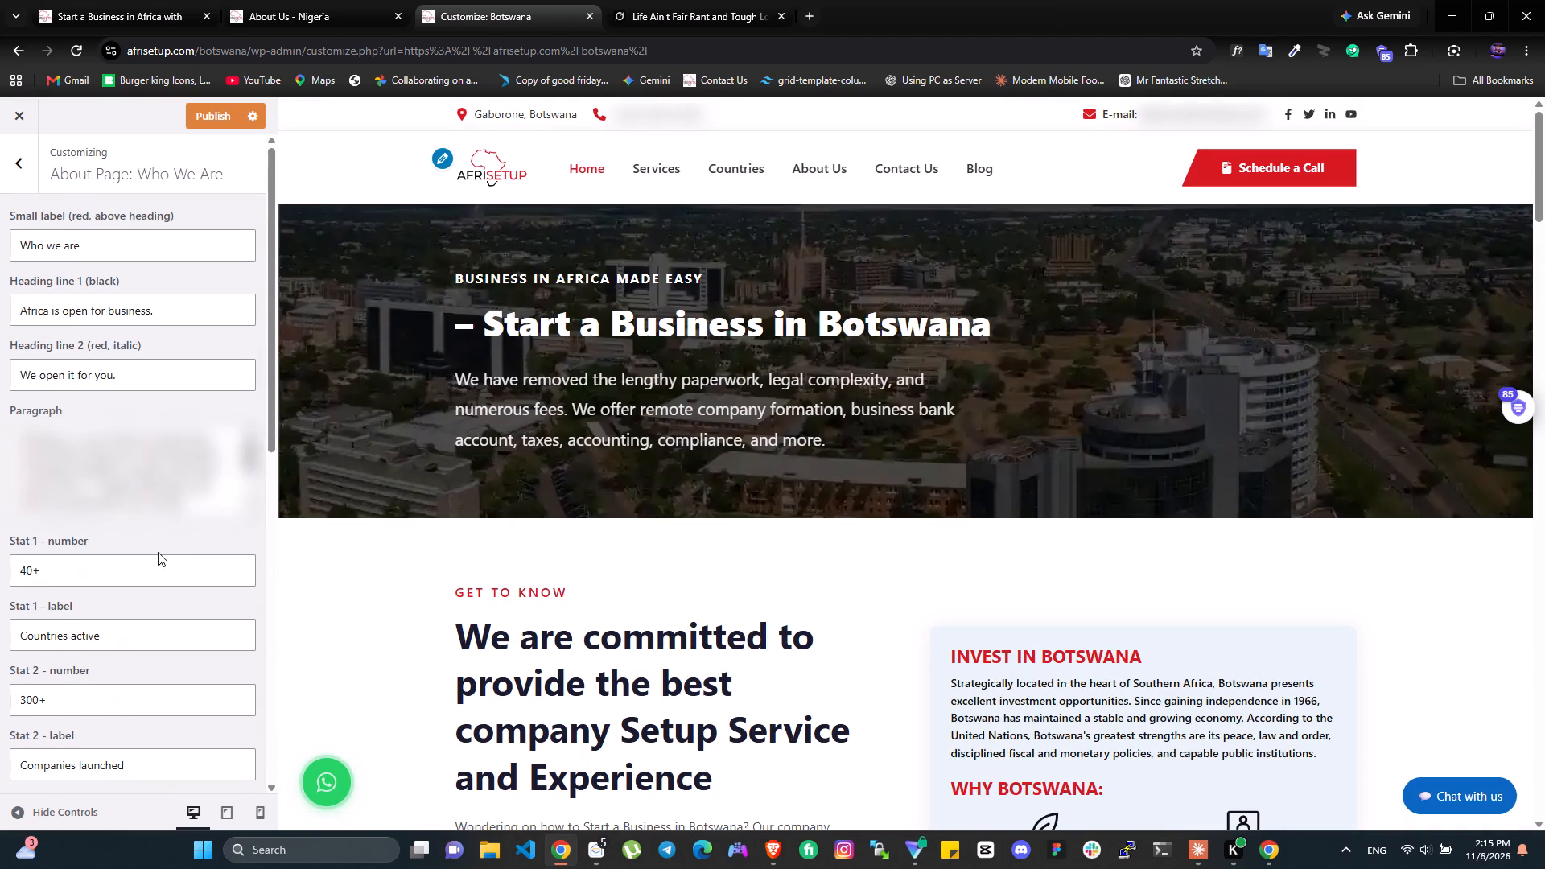
pyautogui.click(16, 182)
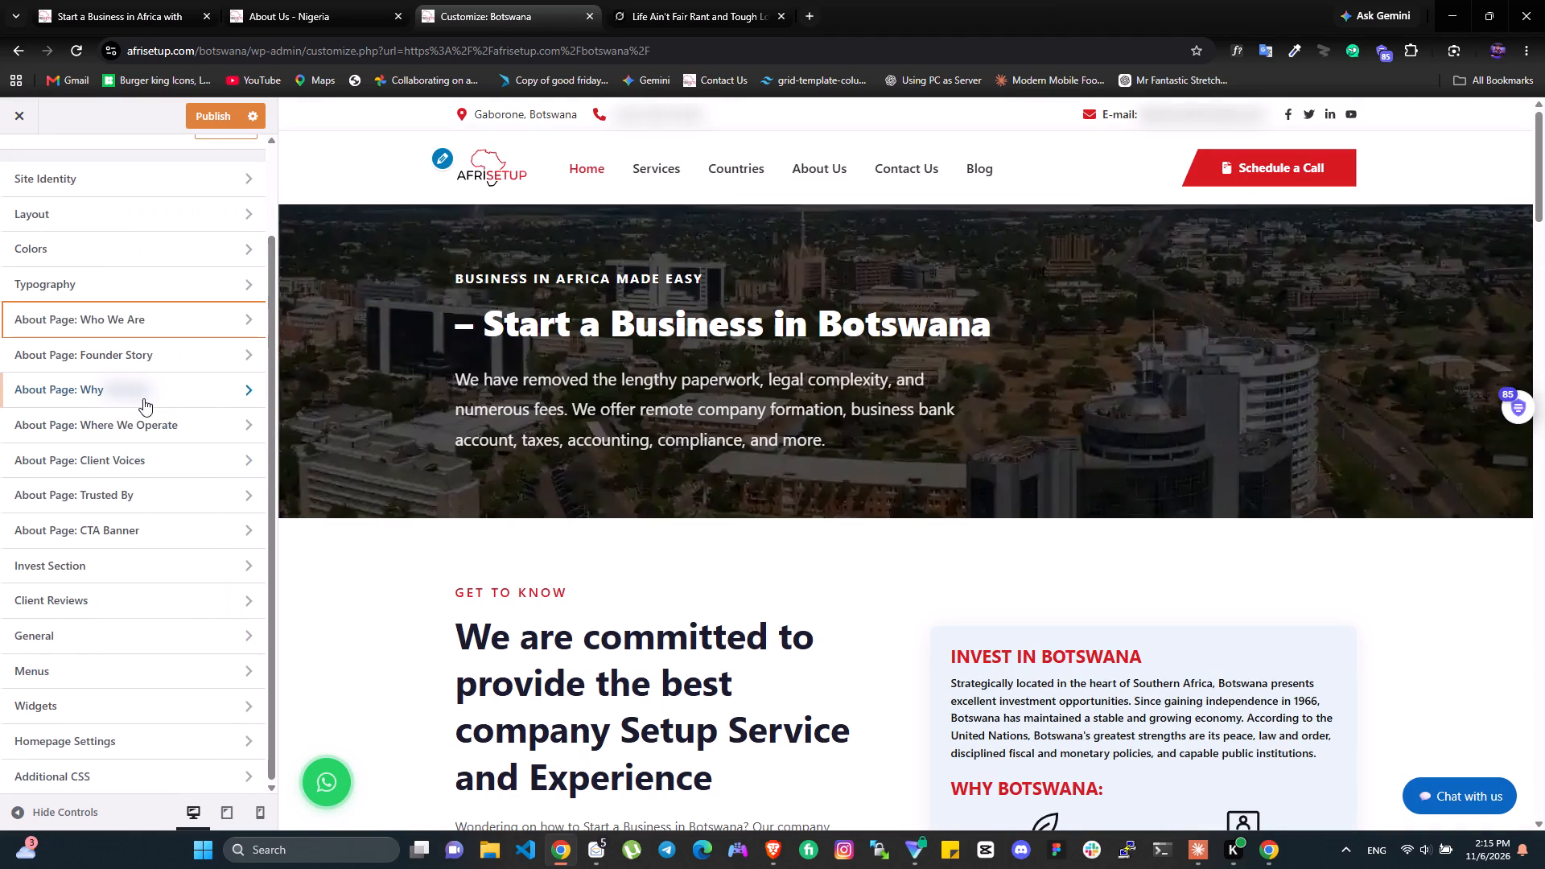
pyautogui.click(137, 344)
pyautogui.scroll(-7, 140, 437)
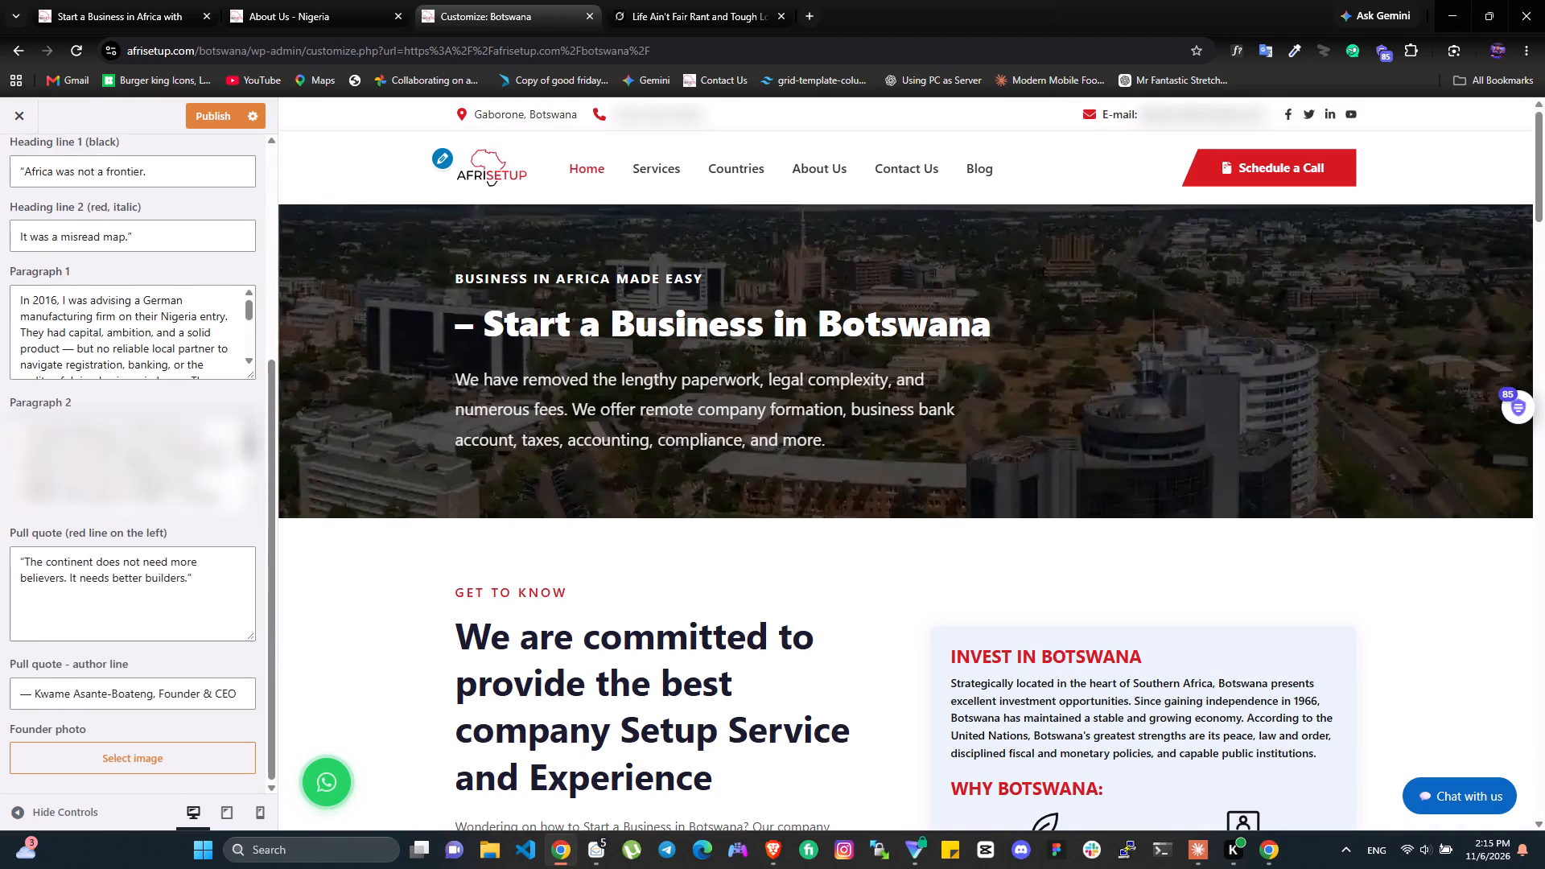
pyautogui.scroll(10, 140, 437)
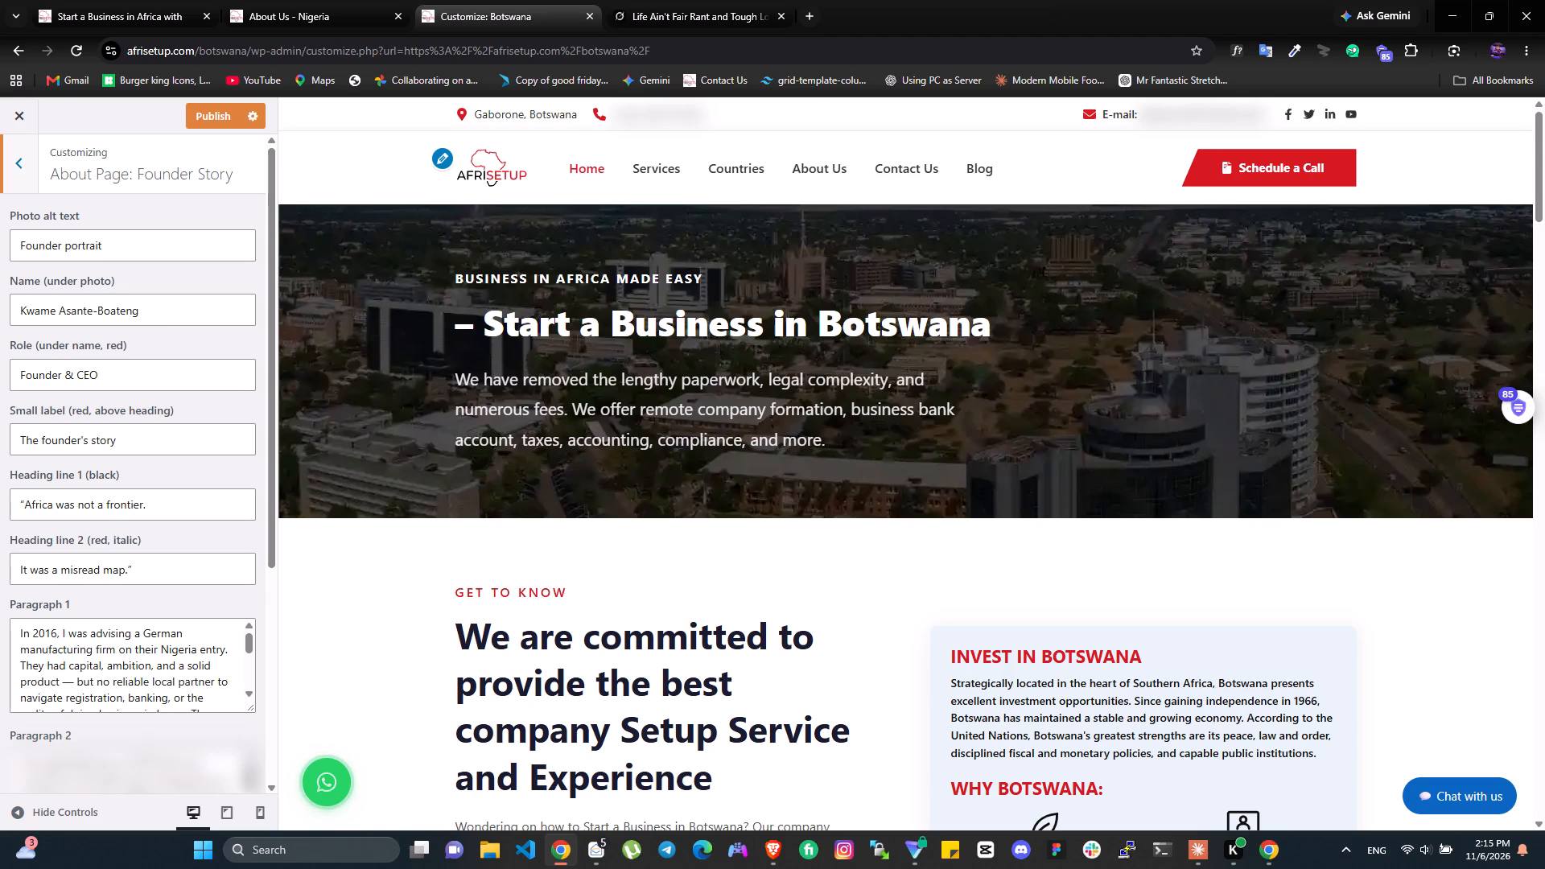
pyautogui.moveTo(200, 323); pyautogui.dragTo(0, 311)
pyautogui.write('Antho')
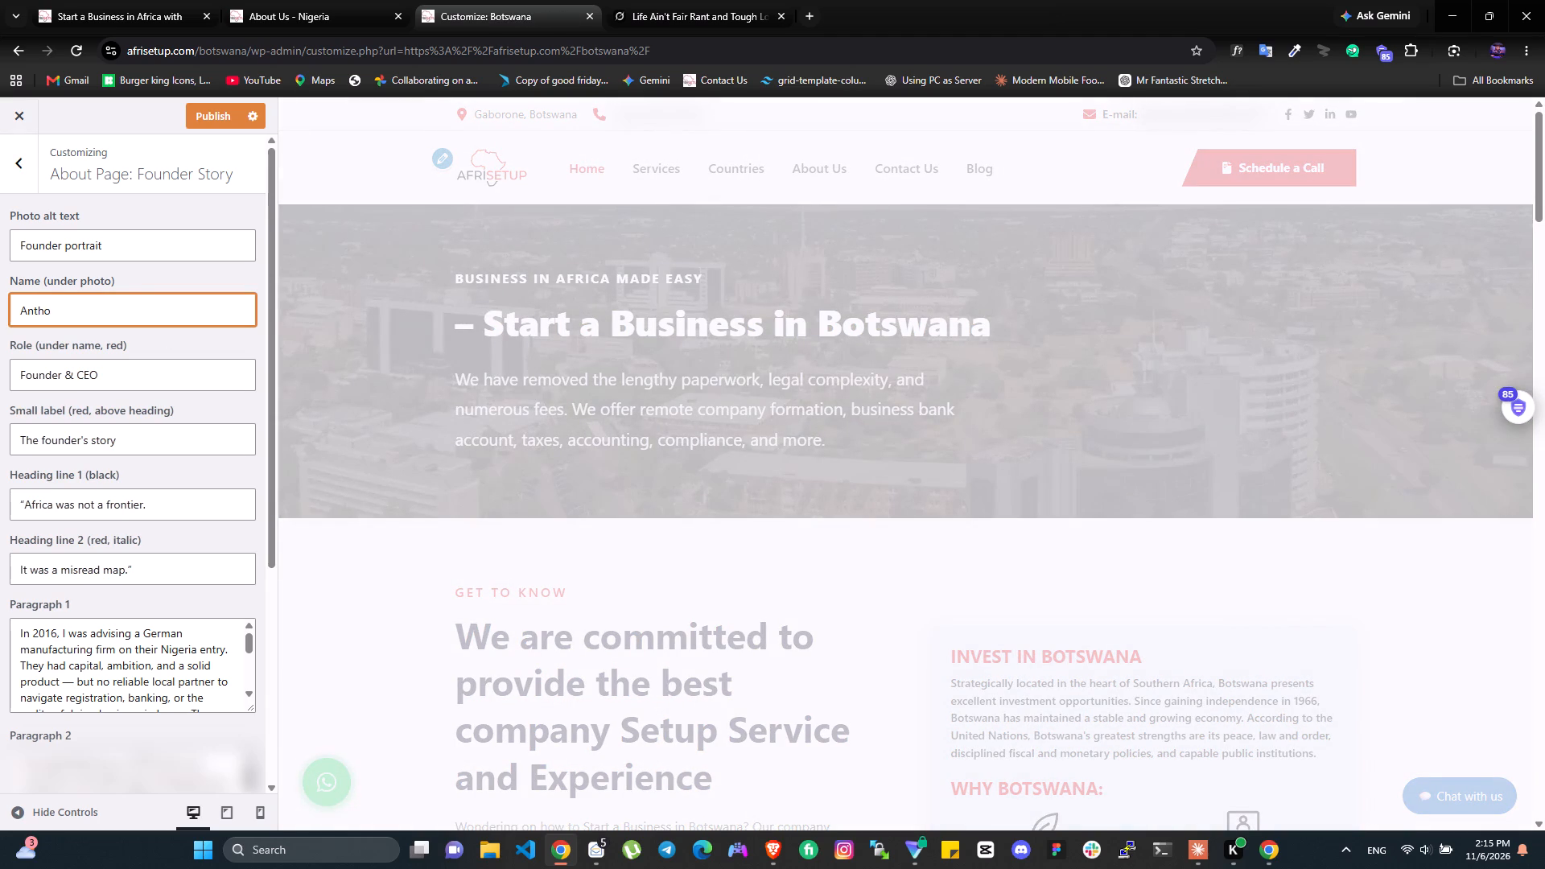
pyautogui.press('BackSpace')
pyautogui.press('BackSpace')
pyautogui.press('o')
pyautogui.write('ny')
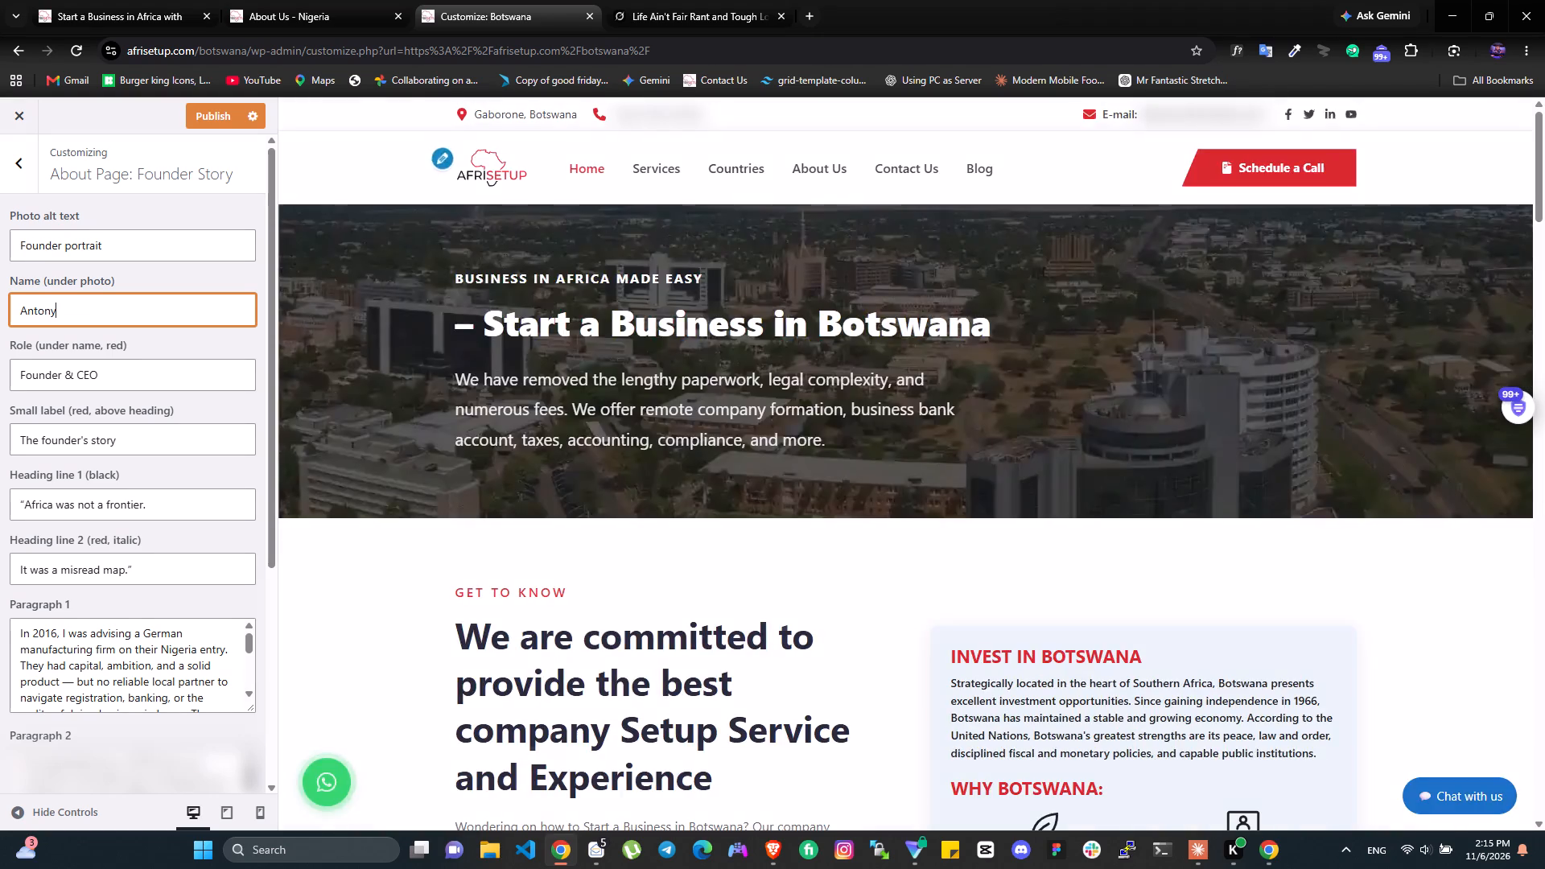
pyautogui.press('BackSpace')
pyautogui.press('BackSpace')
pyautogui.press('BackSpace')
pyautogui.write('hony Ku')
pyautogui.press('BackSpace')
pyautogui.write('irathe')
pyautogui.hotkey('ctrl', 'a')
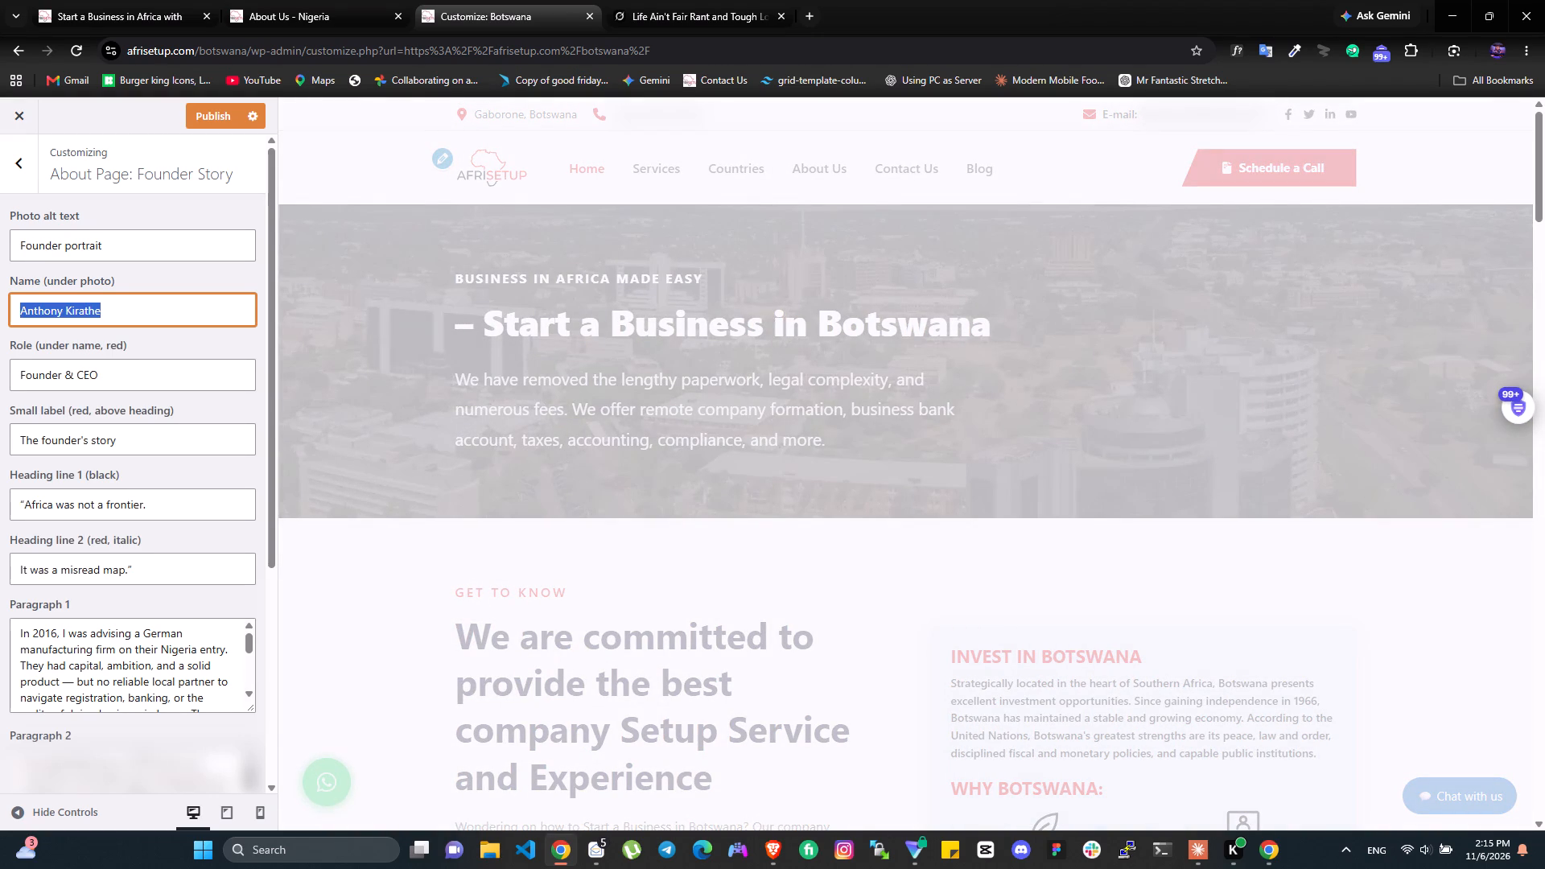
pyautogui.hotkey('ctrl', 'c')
pyautogui.click(138, 303)
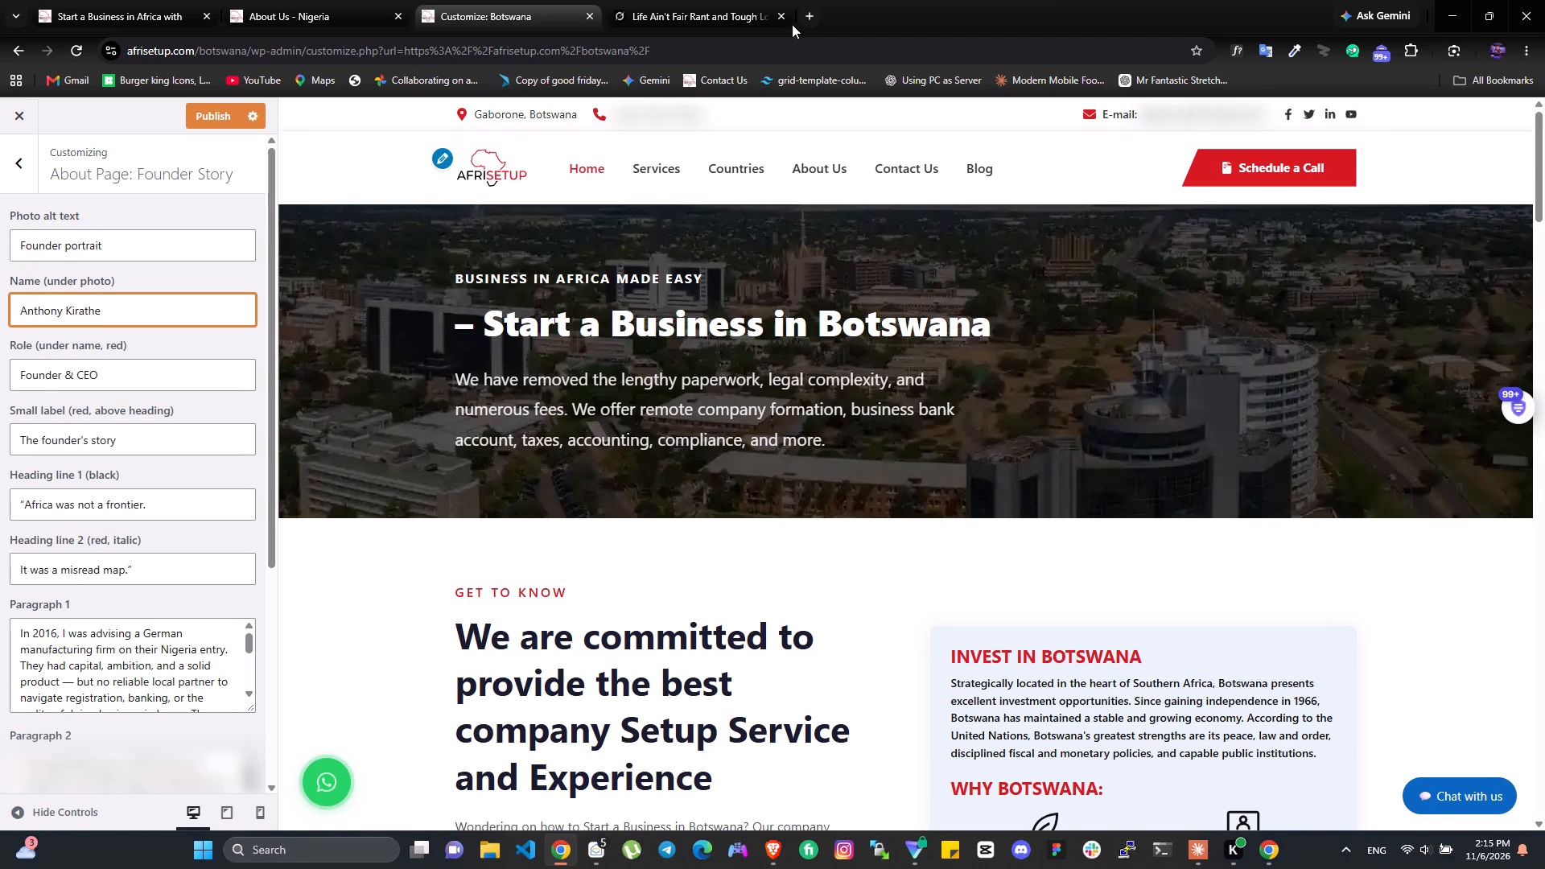
# Search the web for the founder's name in a new tab to check its spelling, and close the tab.
pyautogui.click(807, 4)
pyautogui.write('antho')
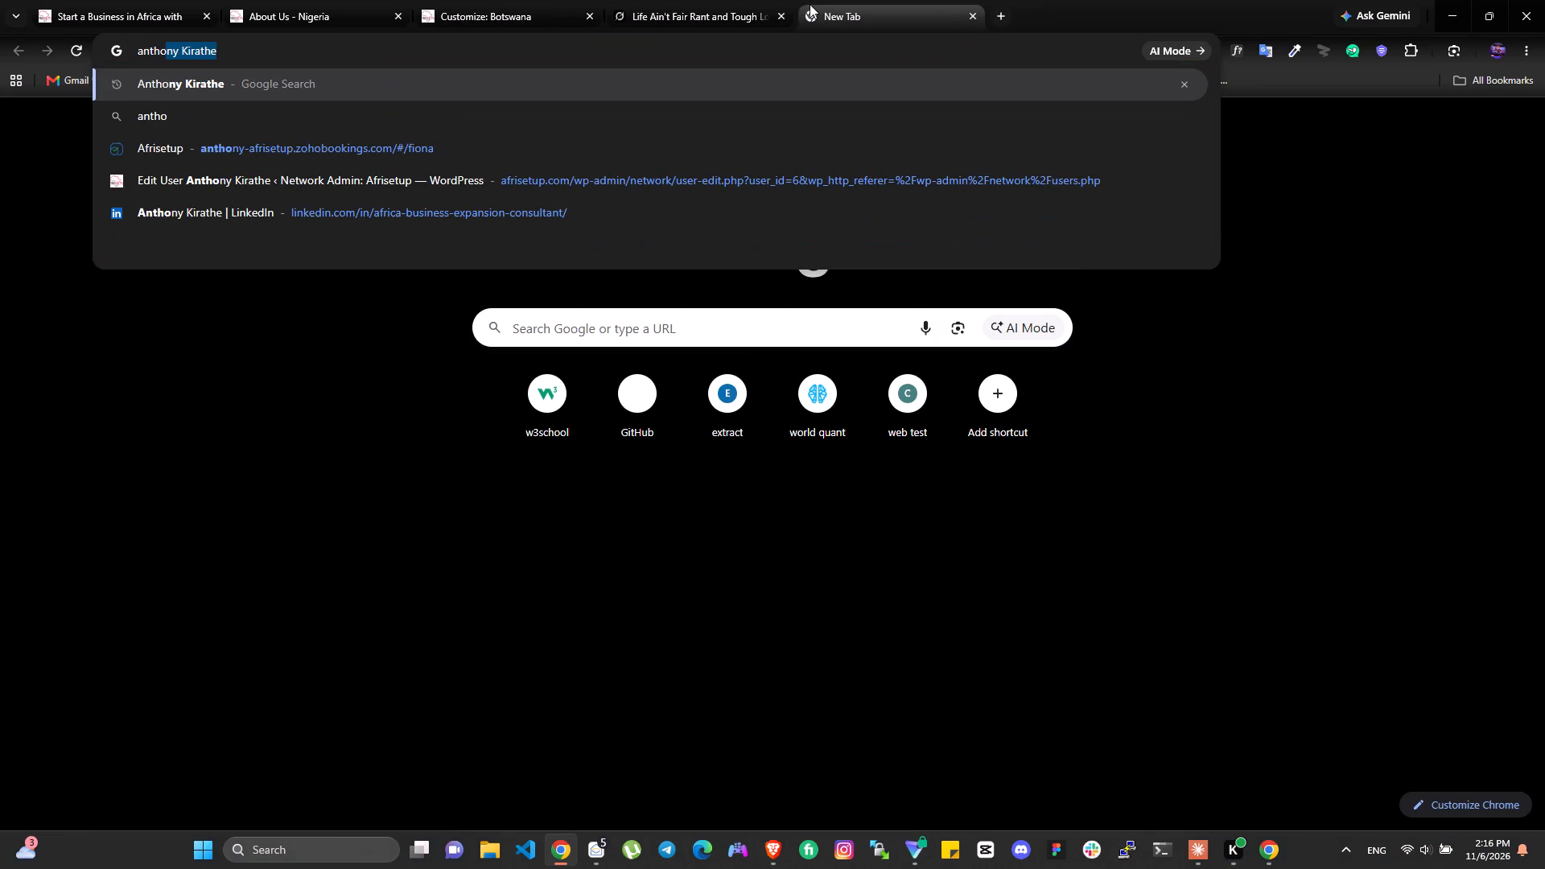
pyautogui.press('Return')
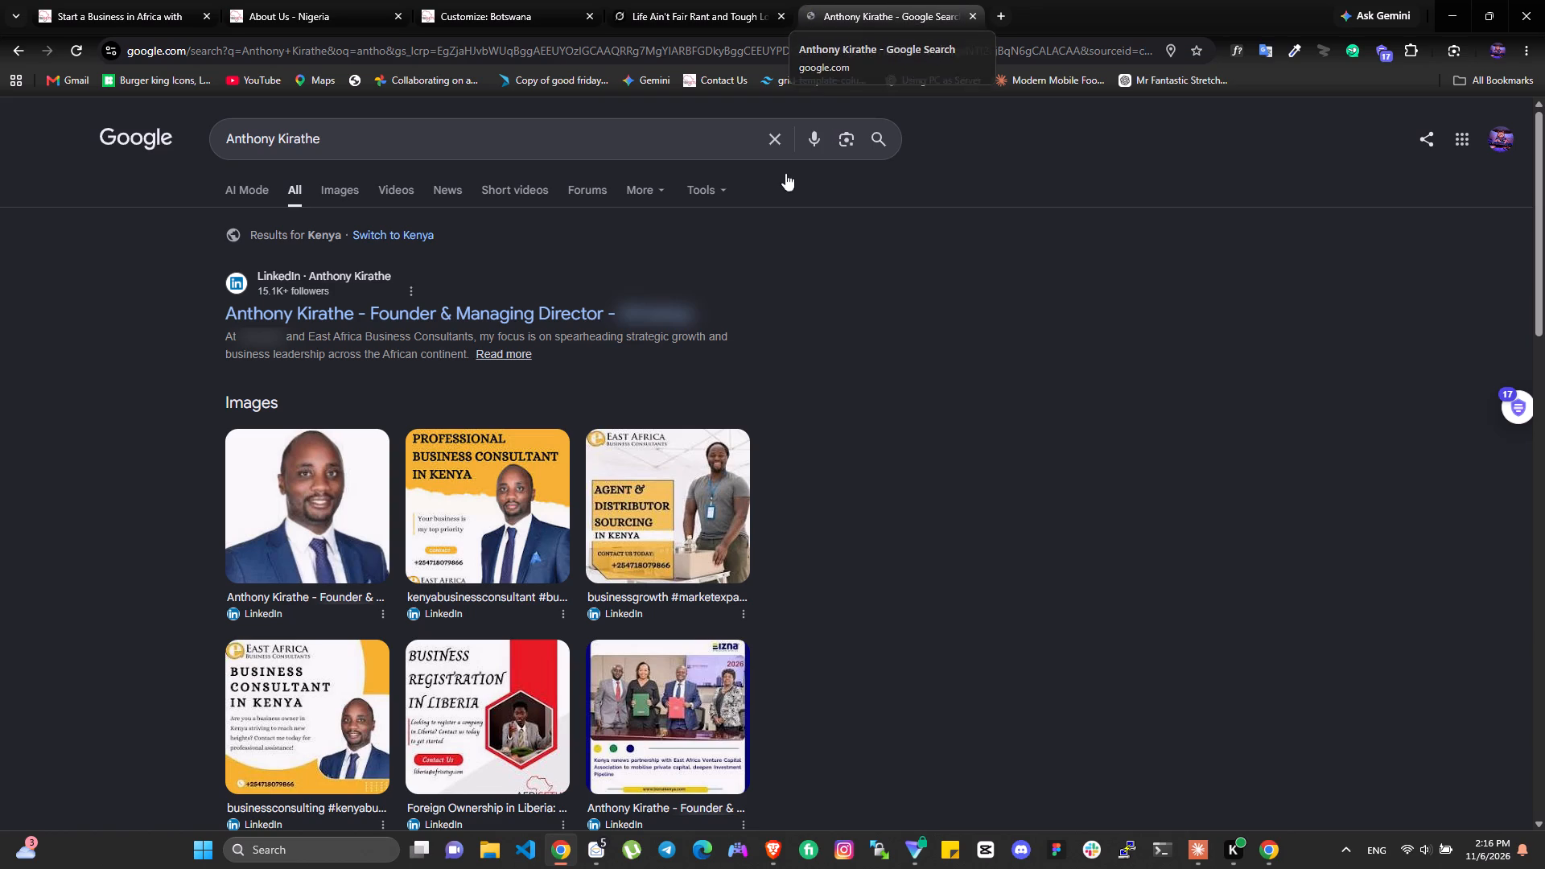
pyautogui.click(973, 11)
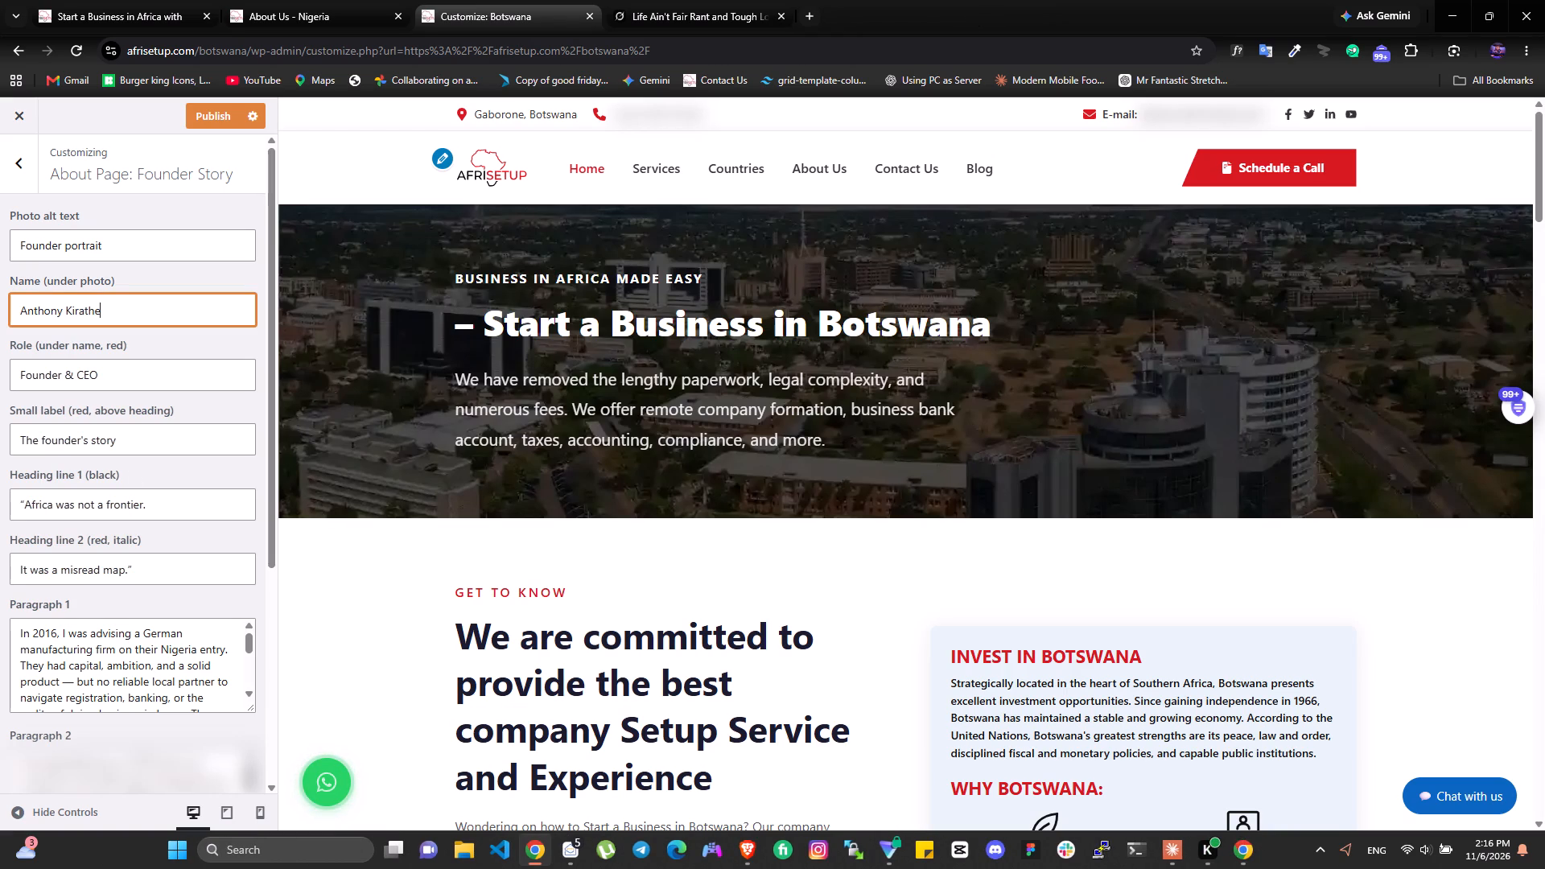
# Replace the placeholder name in the pull quote's author line with the copied founder's name, keeping "Founder & CEO".
pyautogui.scroll(-4, 125, 548)
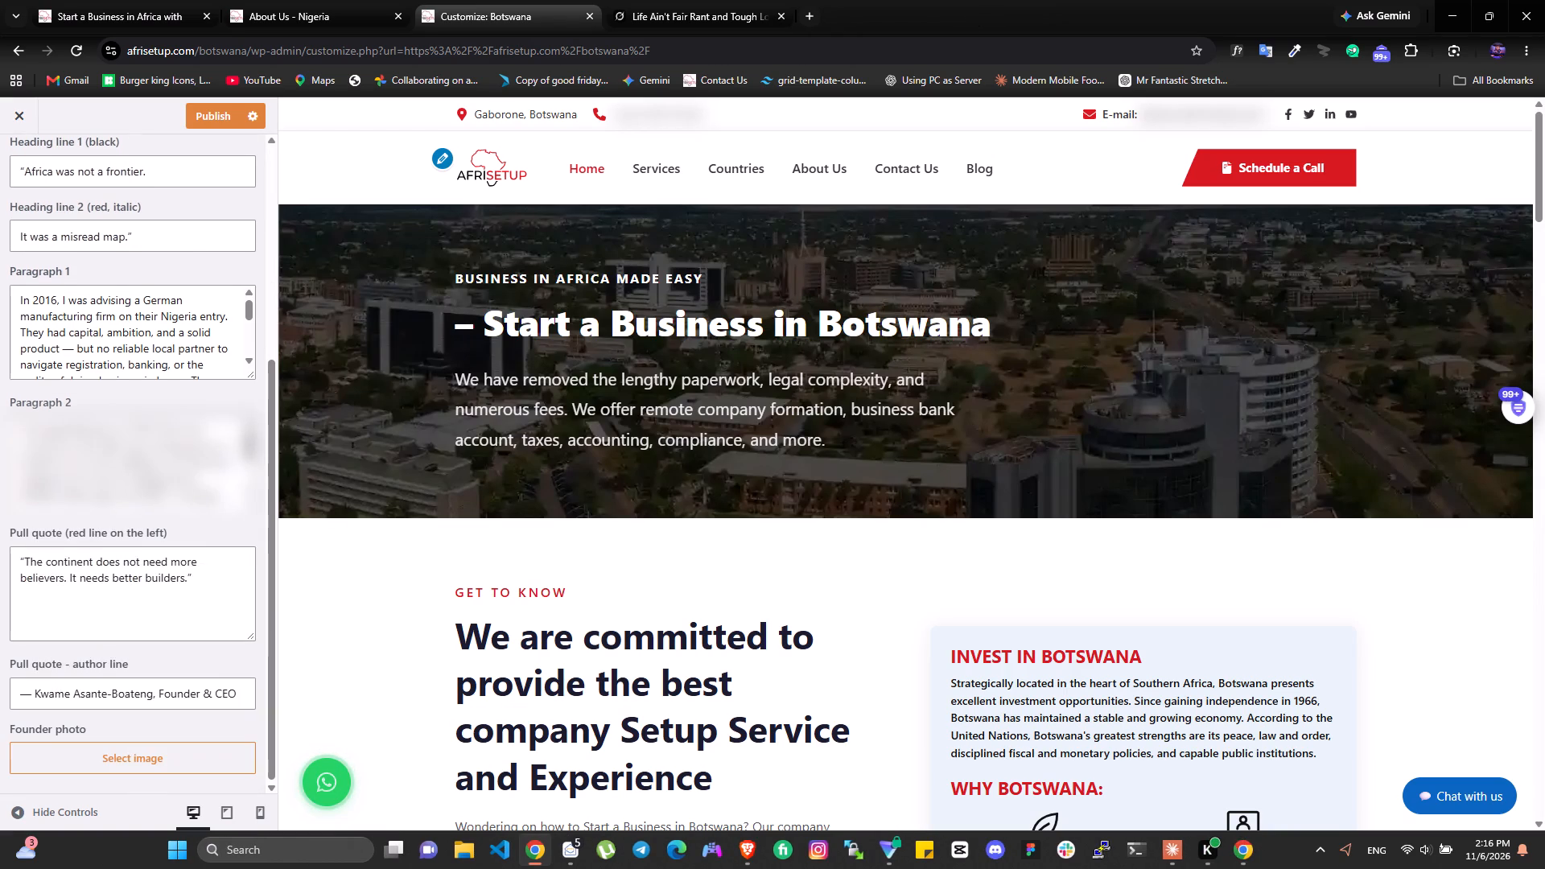
pyautogui.click(153, 694)
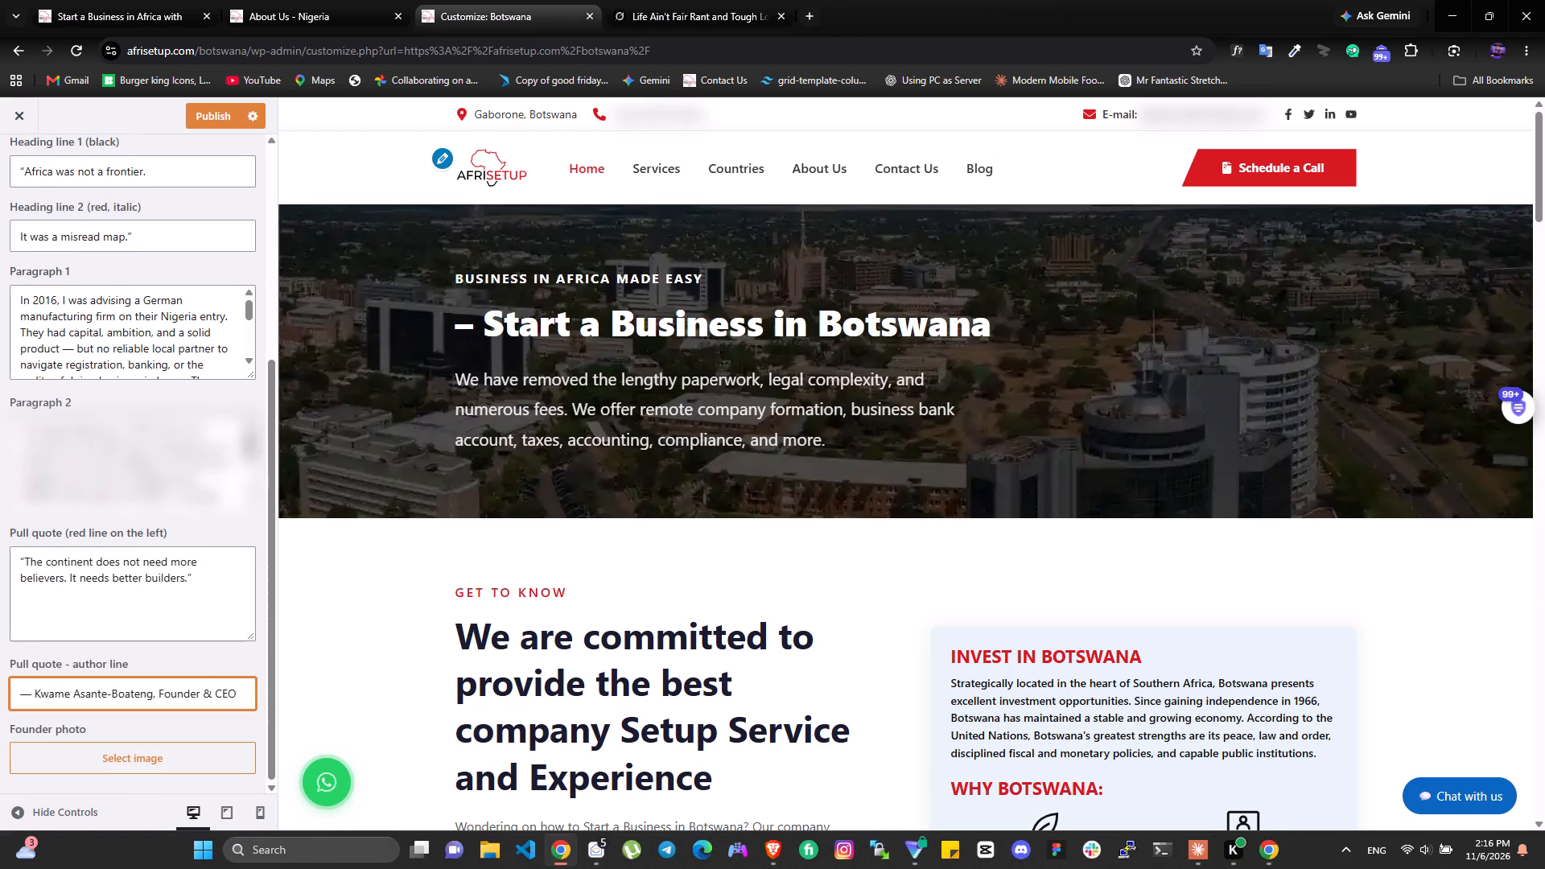
pyautogui.press('BackSpace')
pyautogui.press('BackSpace')
pyautogui.press('BackSpace')
pyautogui.press('BackSpace')
pyautogui.press('BackSpace')
pyautogui.press('BackSpace')
pyautogui.press('BackSpace')
pyautogui.press('BackSpace')
pyautogui.press('BackSpace')
pyautogui.press('BackSpace')
pyautogui.press('BackSpace')
pyautogui.press('BackSpace')
pyautogui.press('BackSpace')
pyautogui.press('BackSpace')
pyautogui.press('BackSpace')
pyautogui.press('BackSpace')
pyautogui.press('BackSpace')
pyautogui.press('BackSpace')
pyautogui.press('BackSpace')
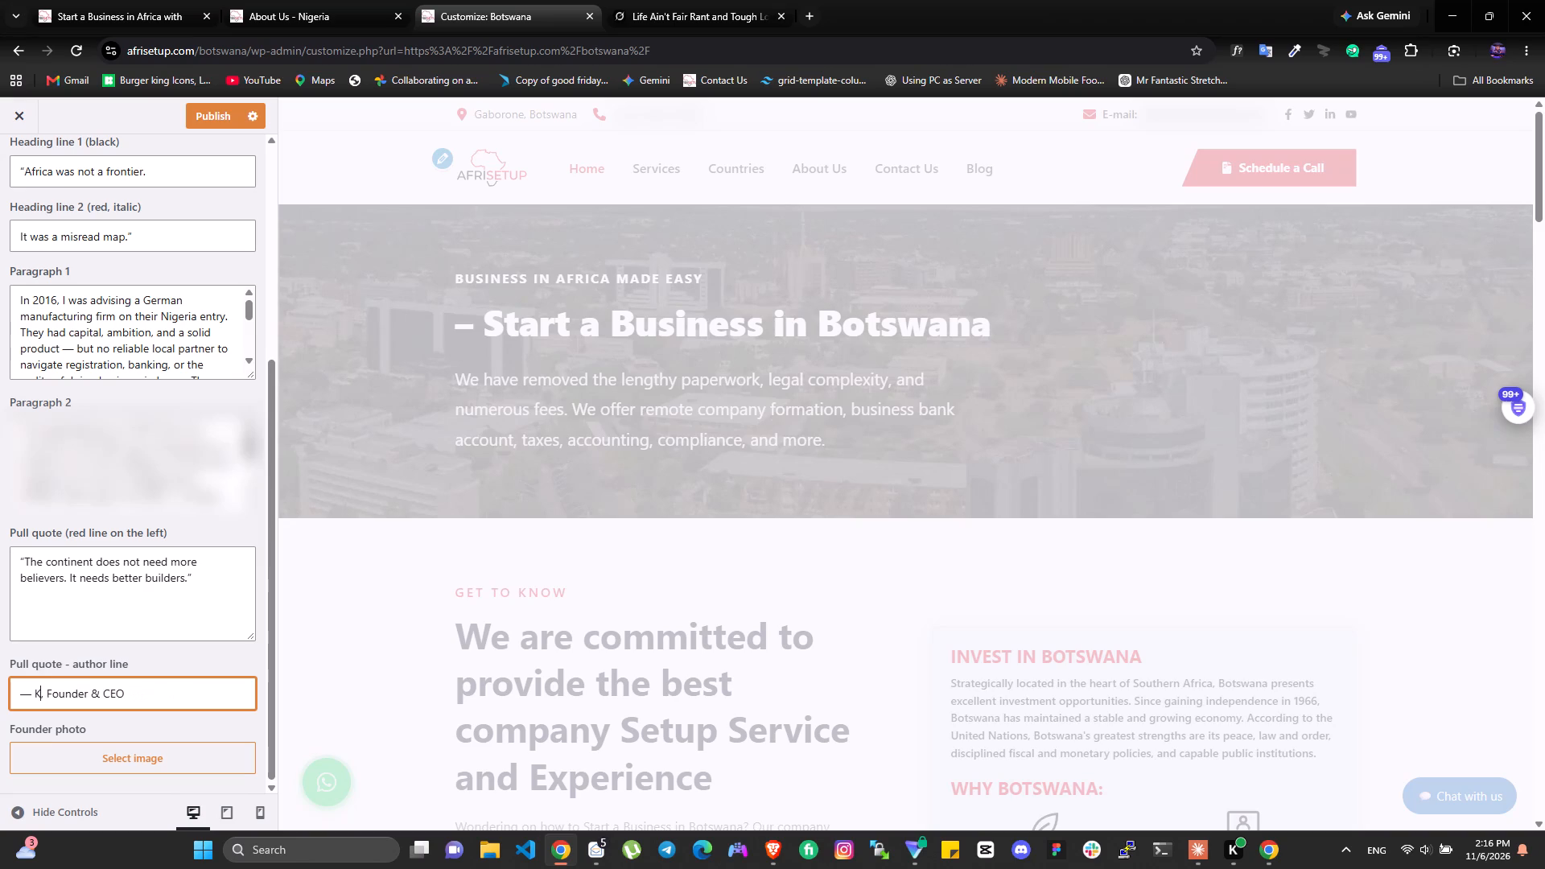
pyautogui.press('BackSpace')
pyautogui.hotkey('ctrl', 'v')
# Upload the author image from Downloads, set its alt text to the founder's name, and choose it as the founder photo.
pyautogui.scroll(-4, 160, 512)
pyautogui.click(139, 757)
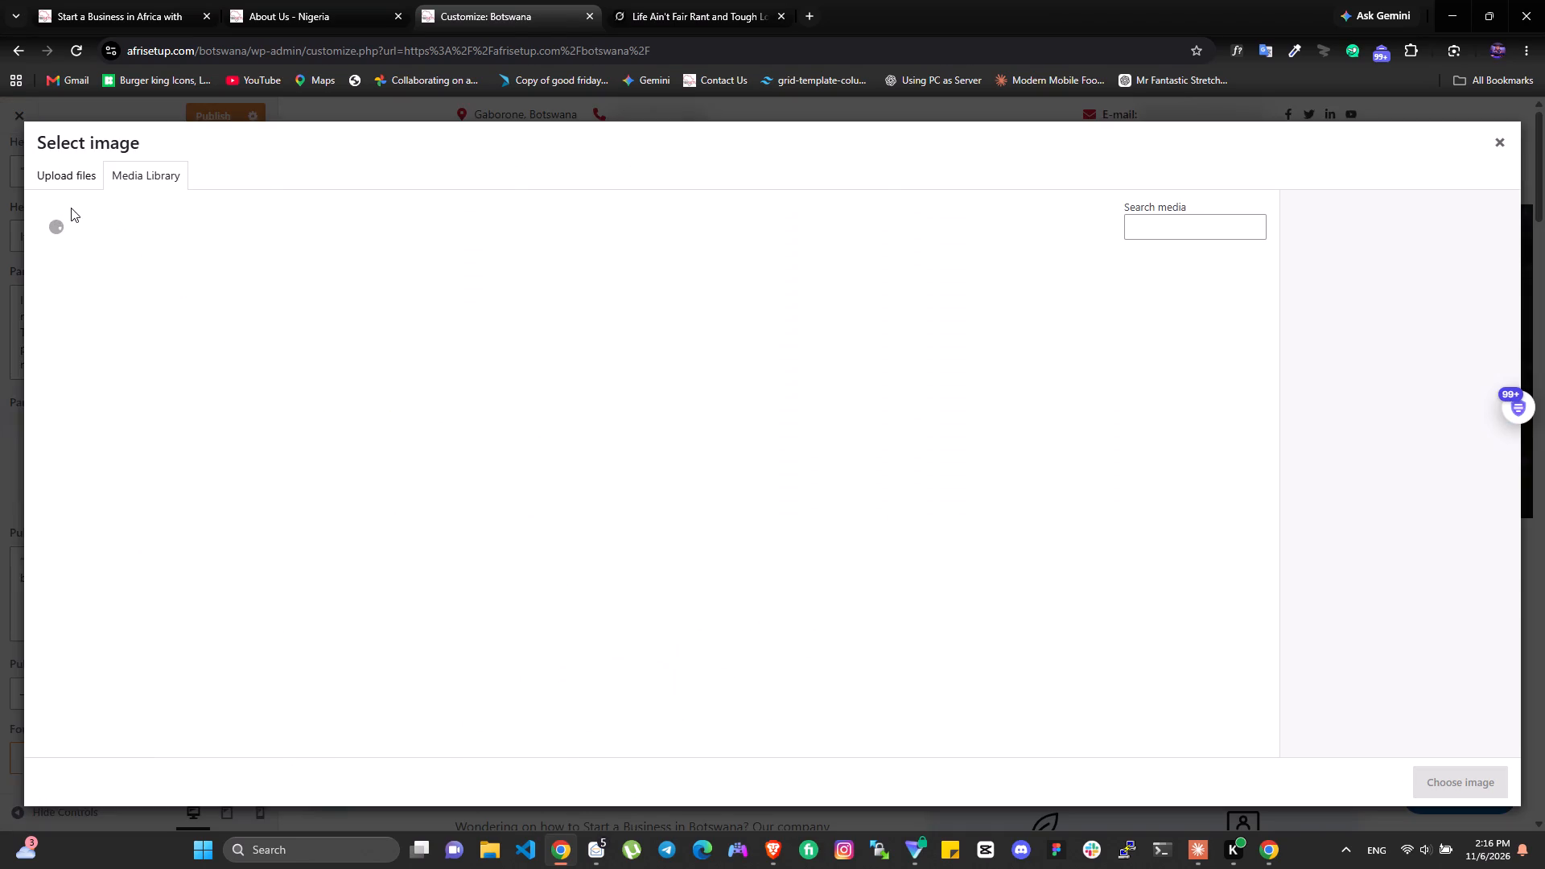
pyautogui.click(66, 185)
pyautogui.click(768, 443)
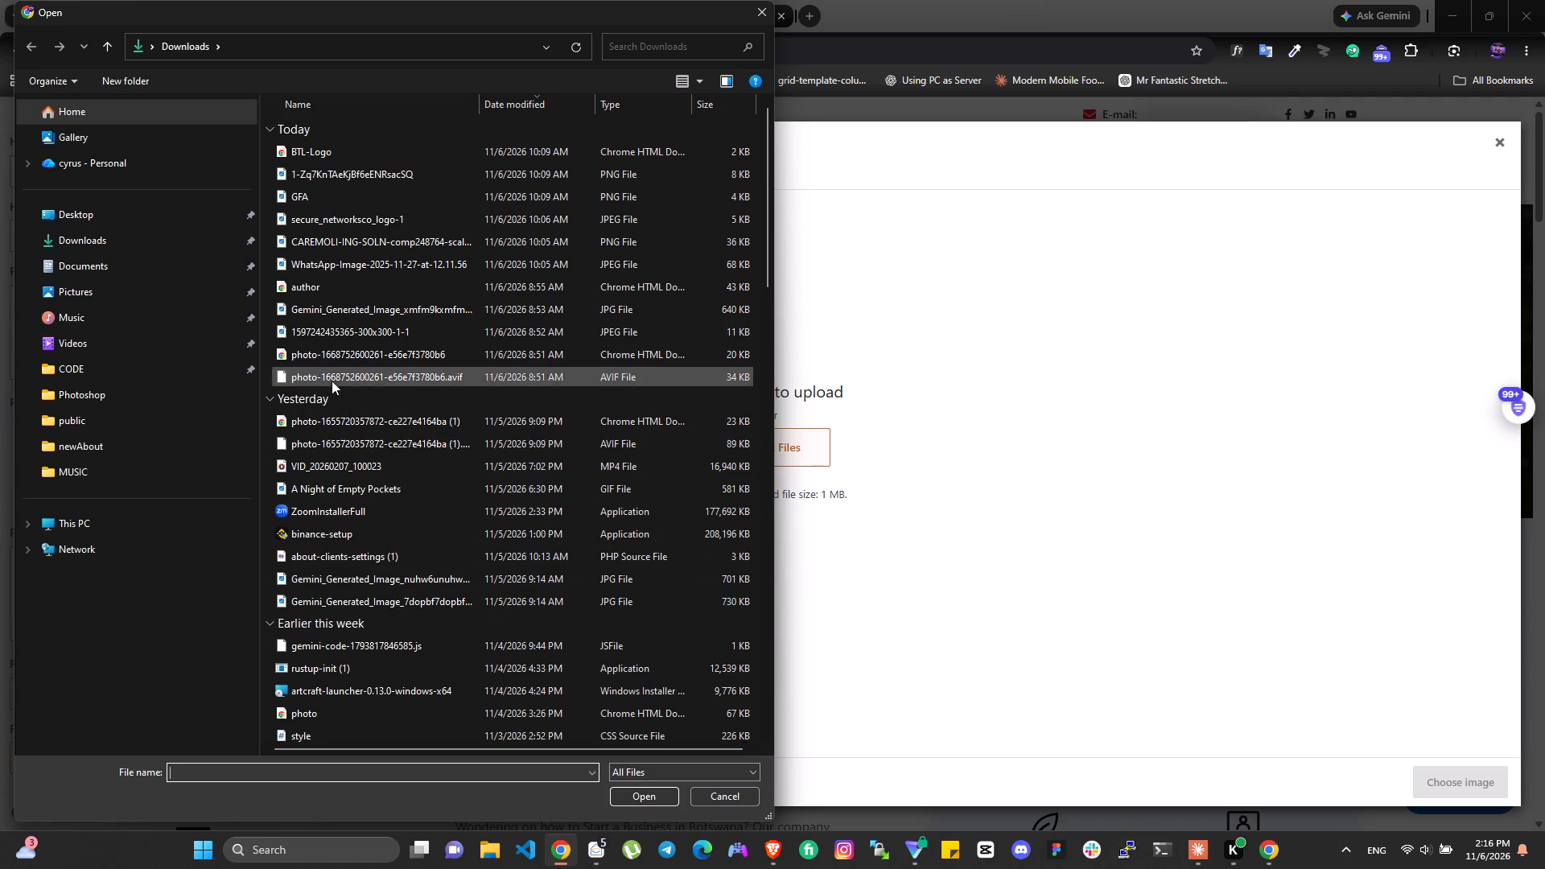
pyautogui.click(301, 299)
pyautogui.click(301, 292)
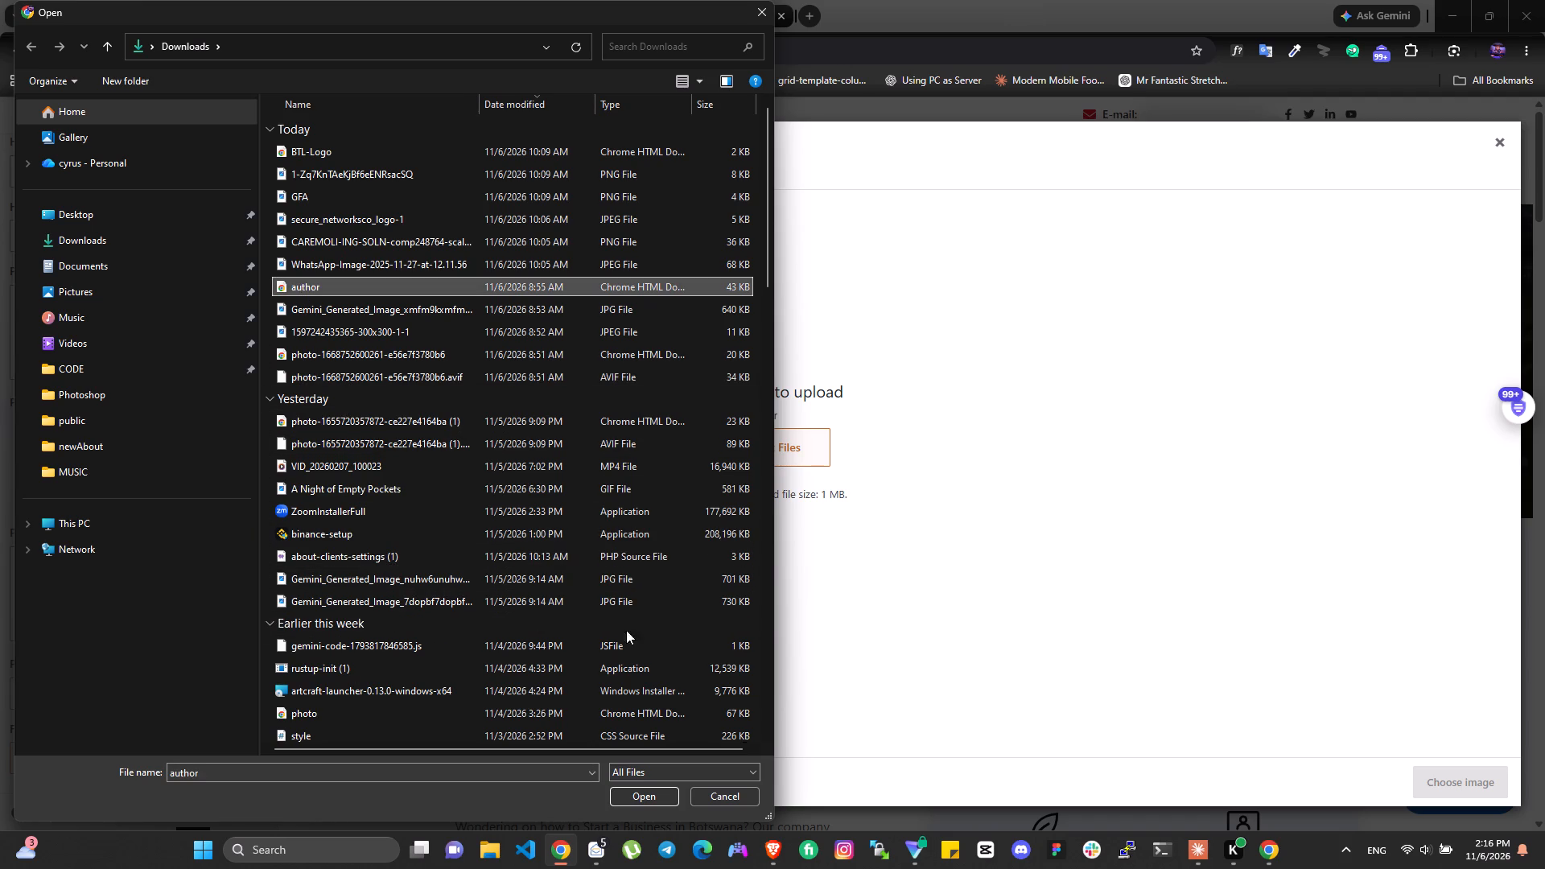
pyautogui.click(650, 803)
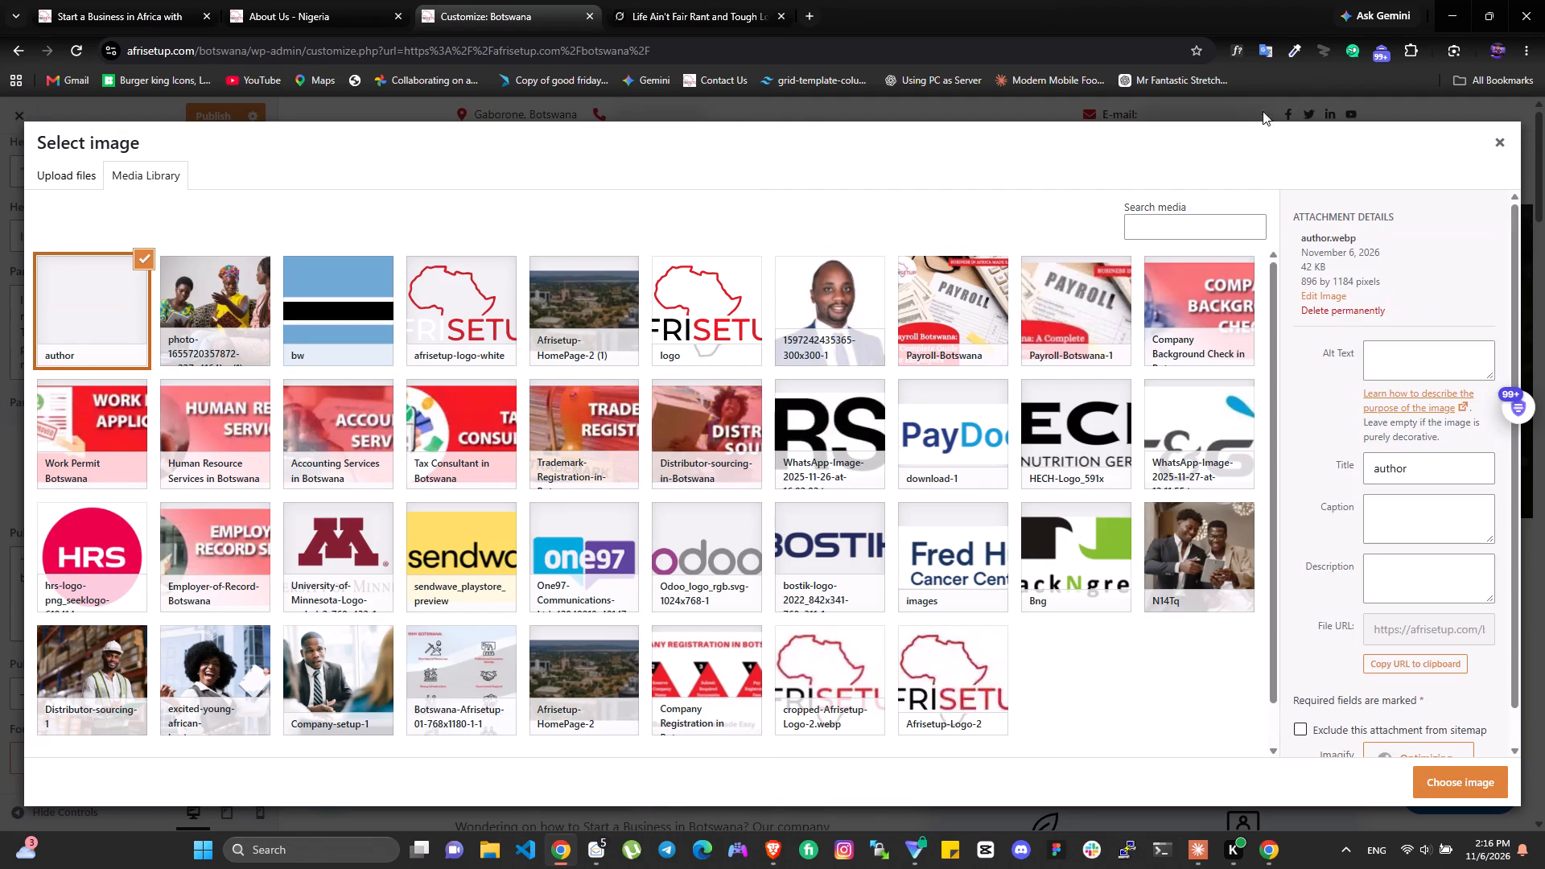
pyautogui.click(1424, 356)
pyautogui.click(1404, 373)
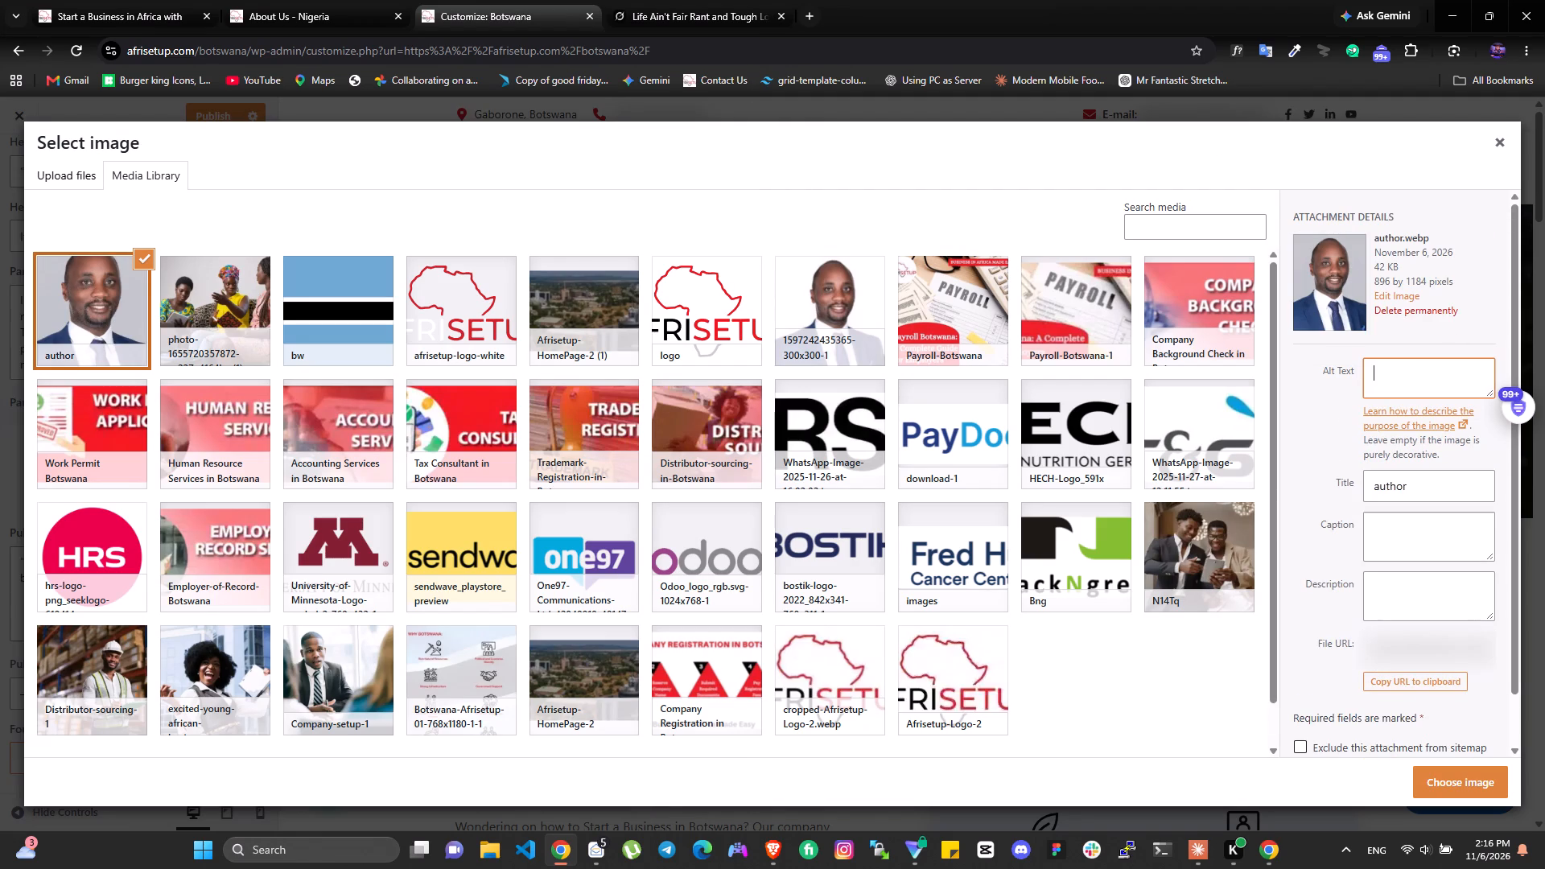
pyautogui.hotkey('ctrl', 'v')
pyautogui.click(1444, 779)
# Review the Founder Story section's text fields, pull quote and founder photo.
pyautogui.scroll(-6, 132, 685)
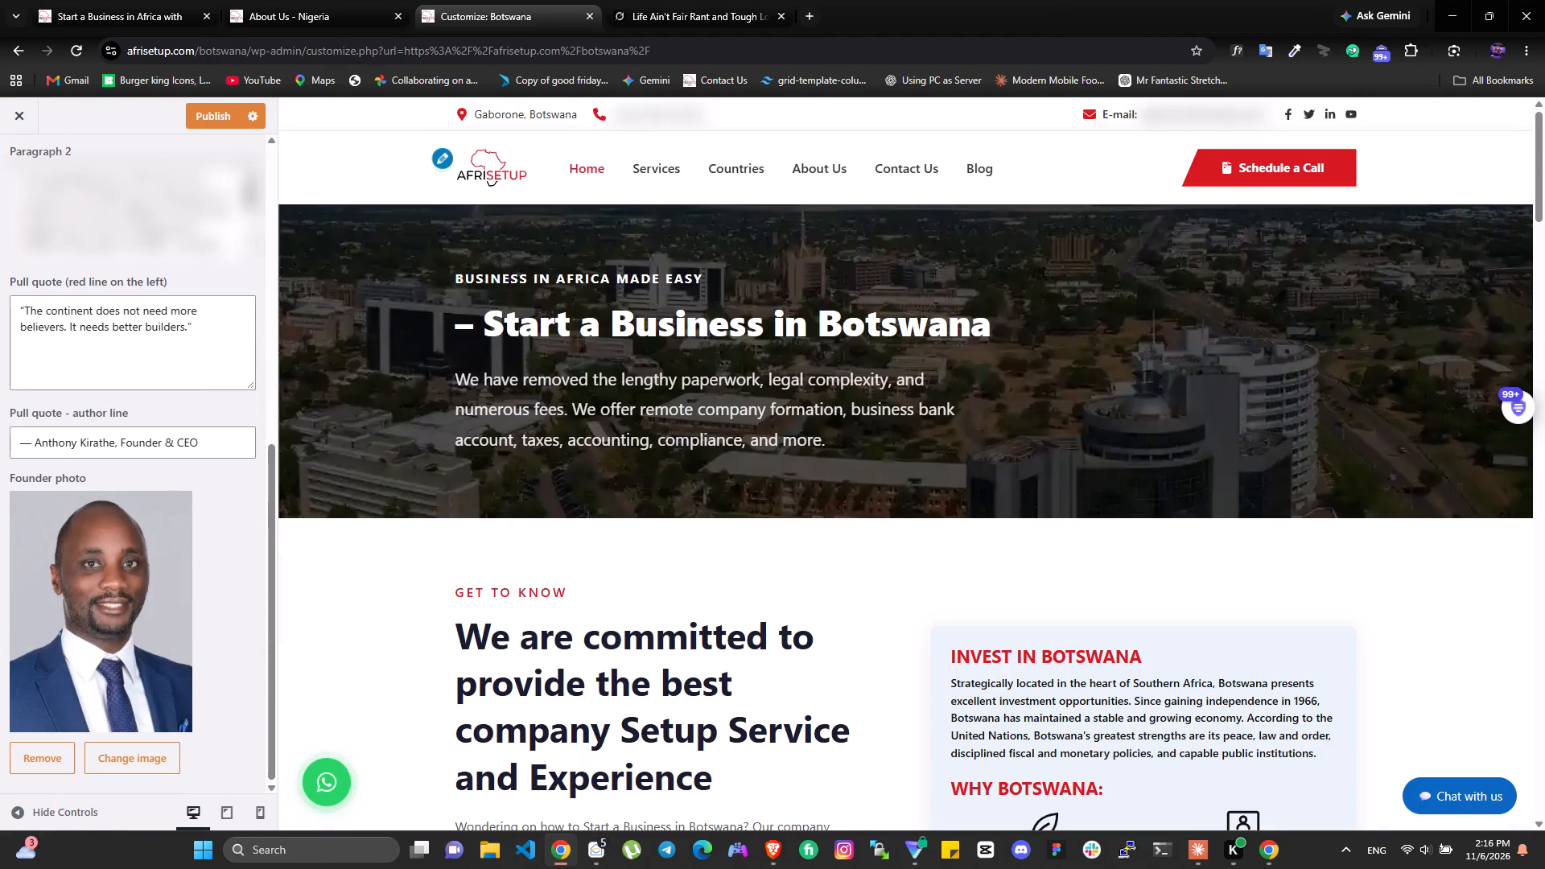
pyautogui.scroll(5, 141, 706)
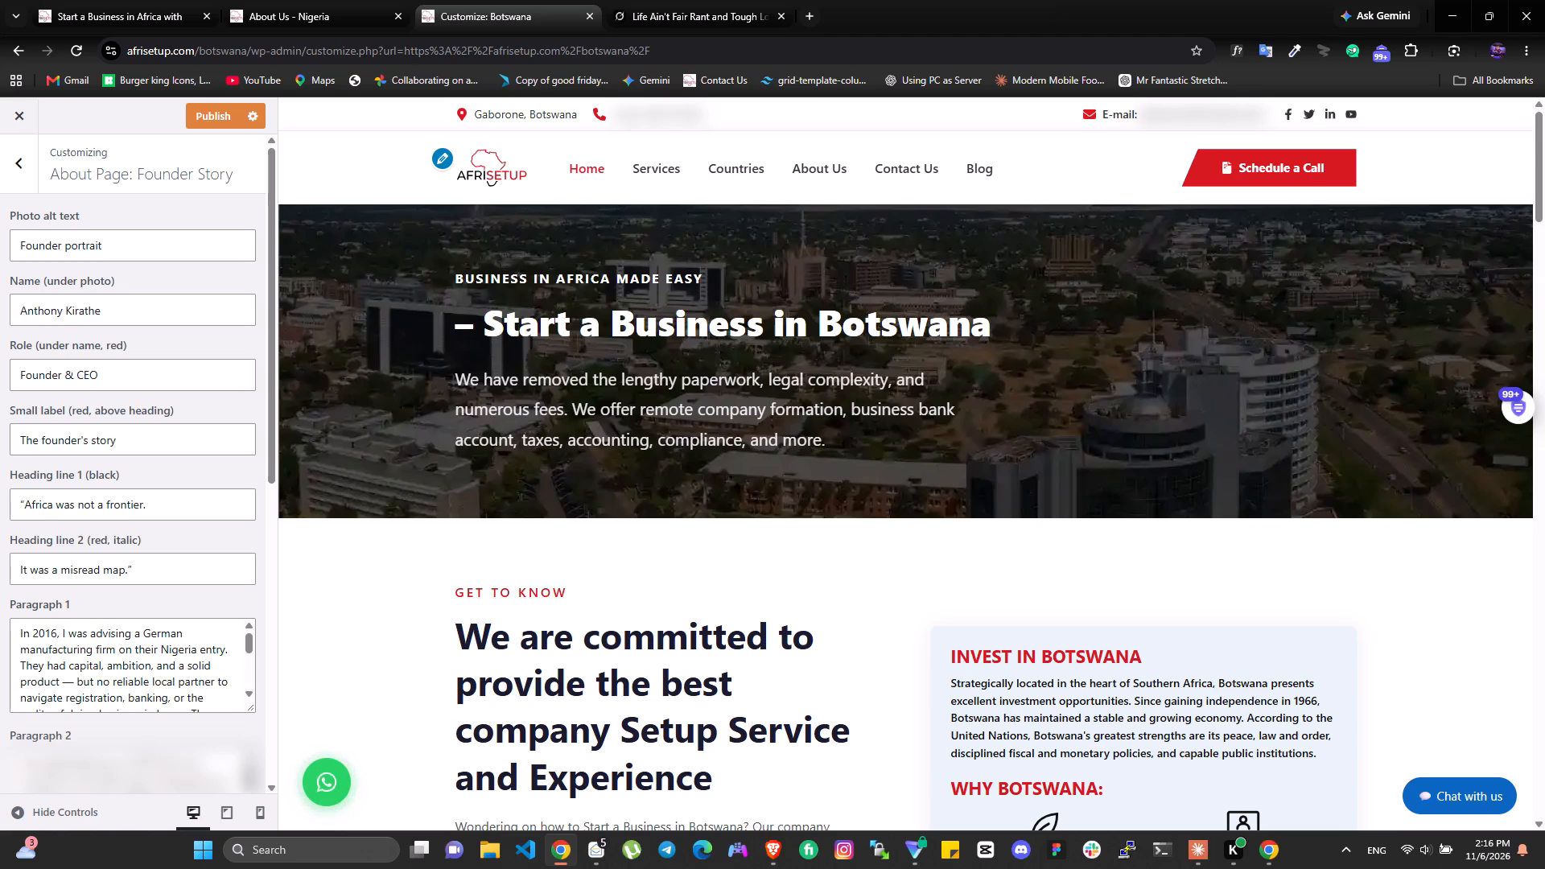
pyautogui.scroll(-11, 141, 706)
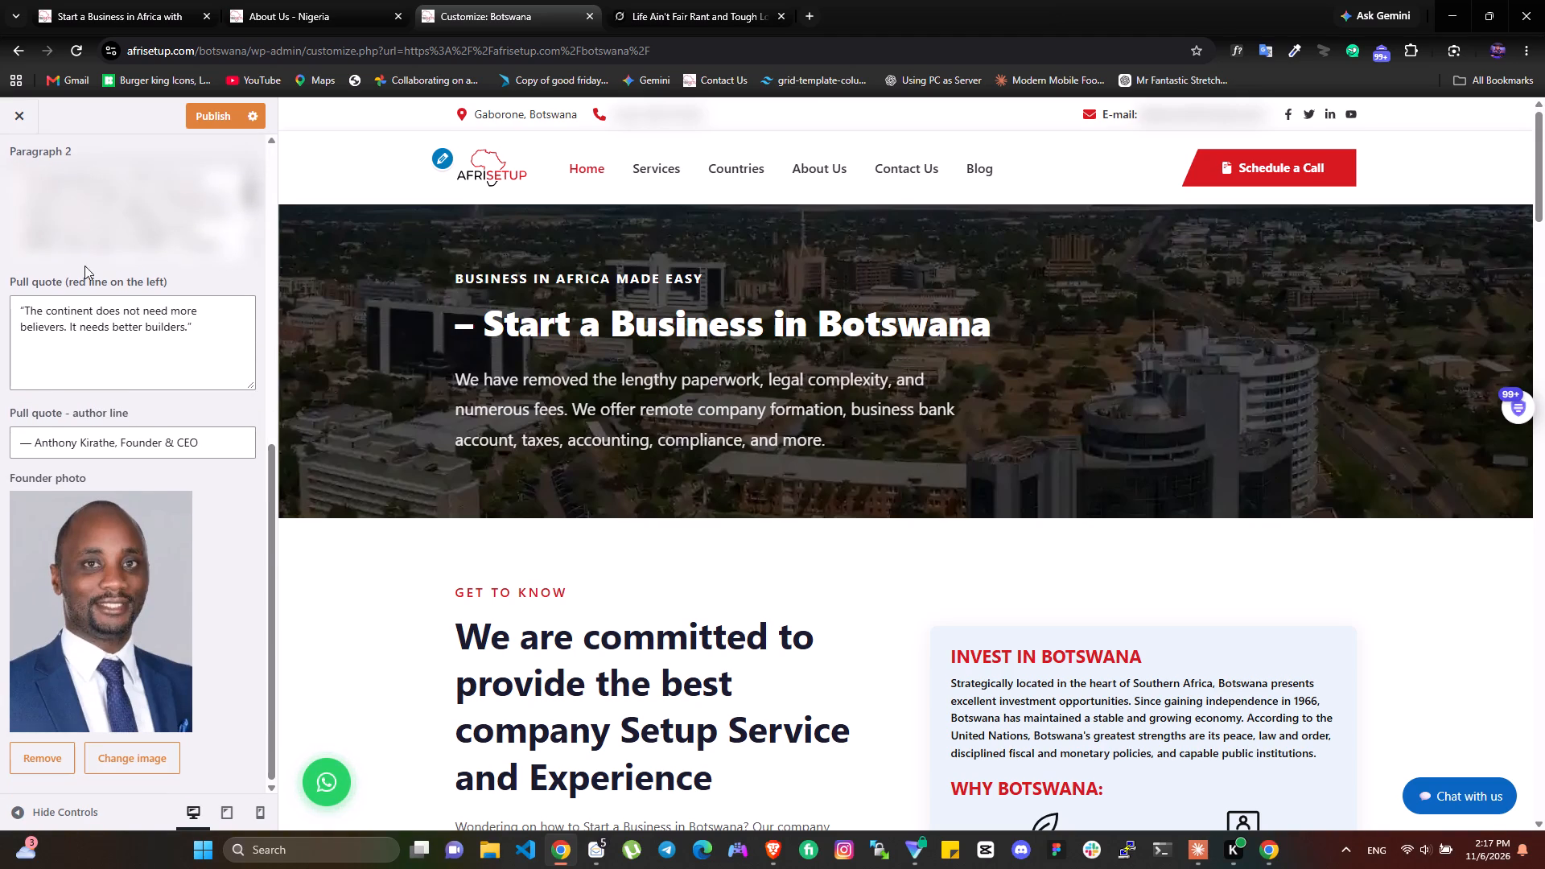
pyautogui.scroll(7, 205, 302)
# Open the About Page: Trusted By section and look through its heading and client entries.
pyautogui.click(23, 160)
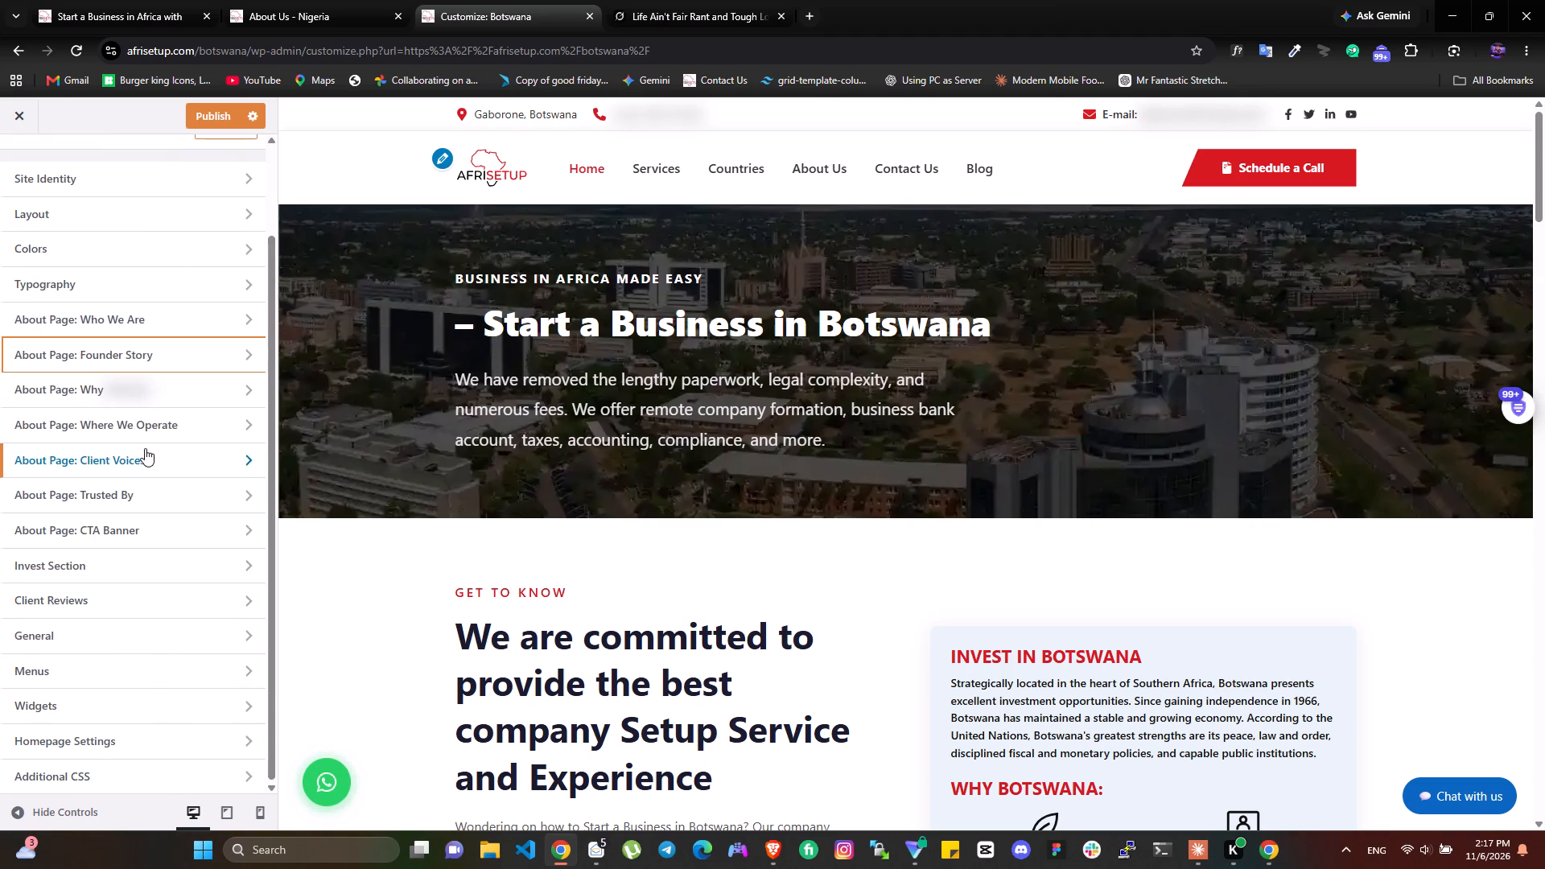
pyautogui.click(150, 496)
pyautogui.scroll(-2, 150, 496)
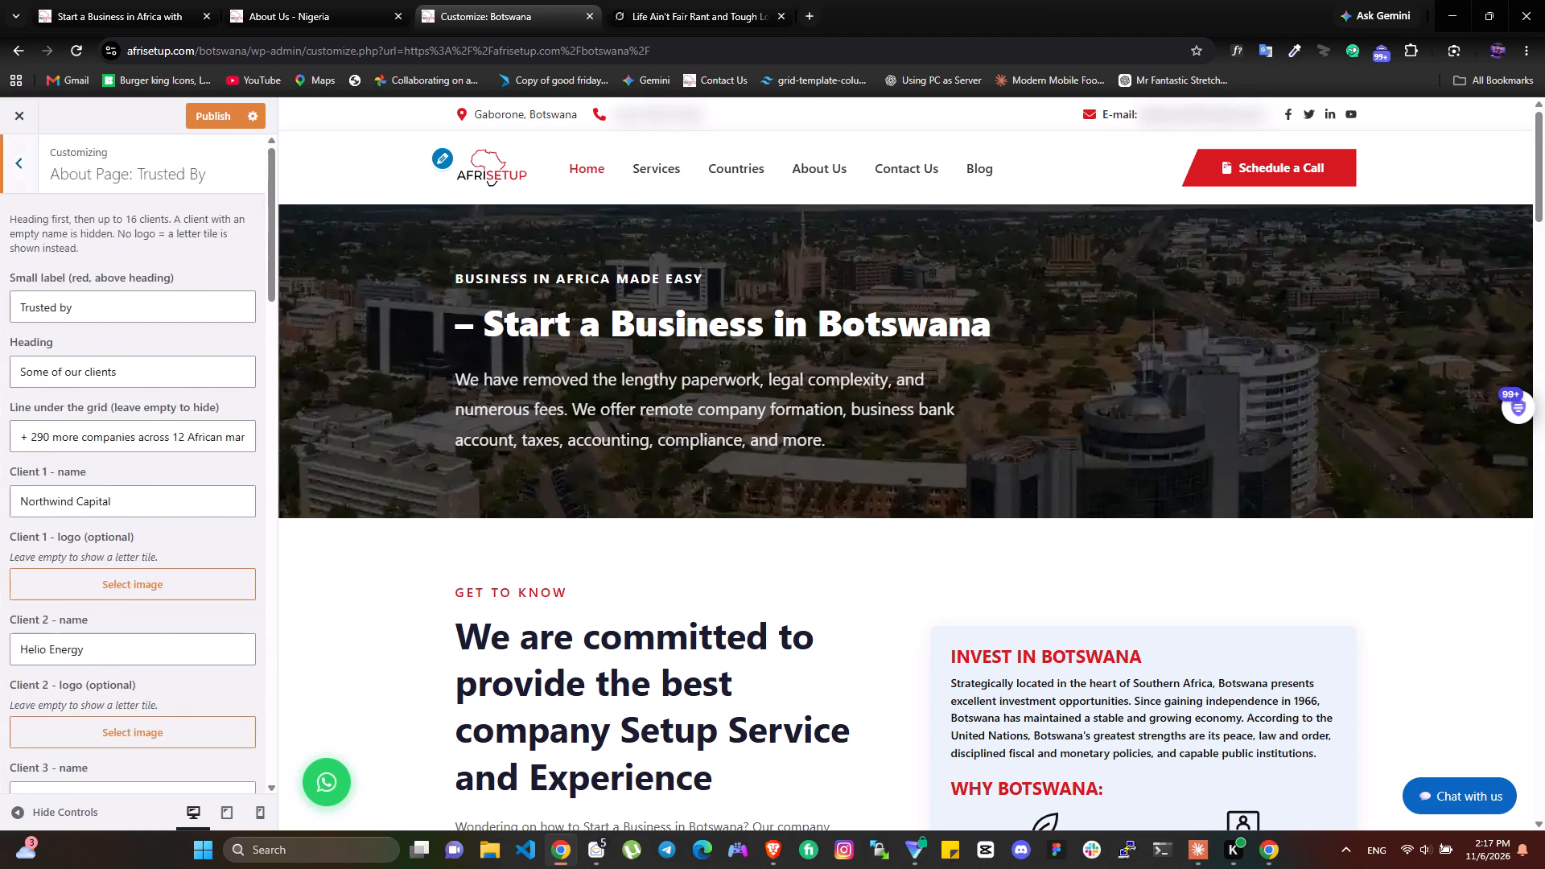
pyautogui.scroll(-17, 150, 496)
pyautogui.scroll(20, 212, 80)
pyautogui.scroll(2, 212, 80)
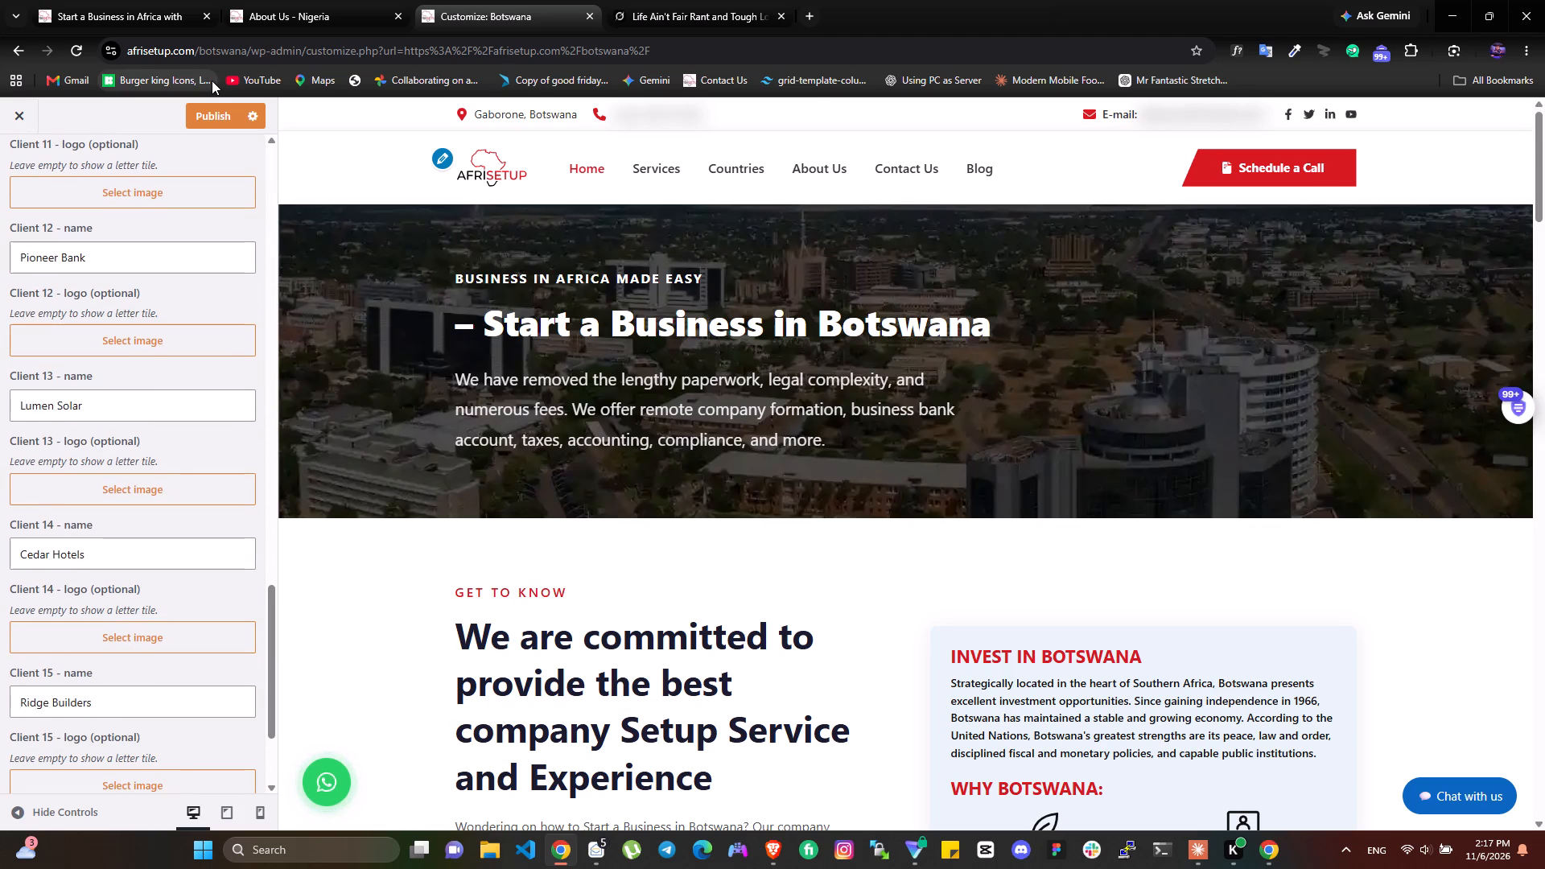
pyautogui.scroll(3, 212, 80)
pyautogui.scroll(2, 192, 0)
pyautogui.scroll(19, 187, 212)
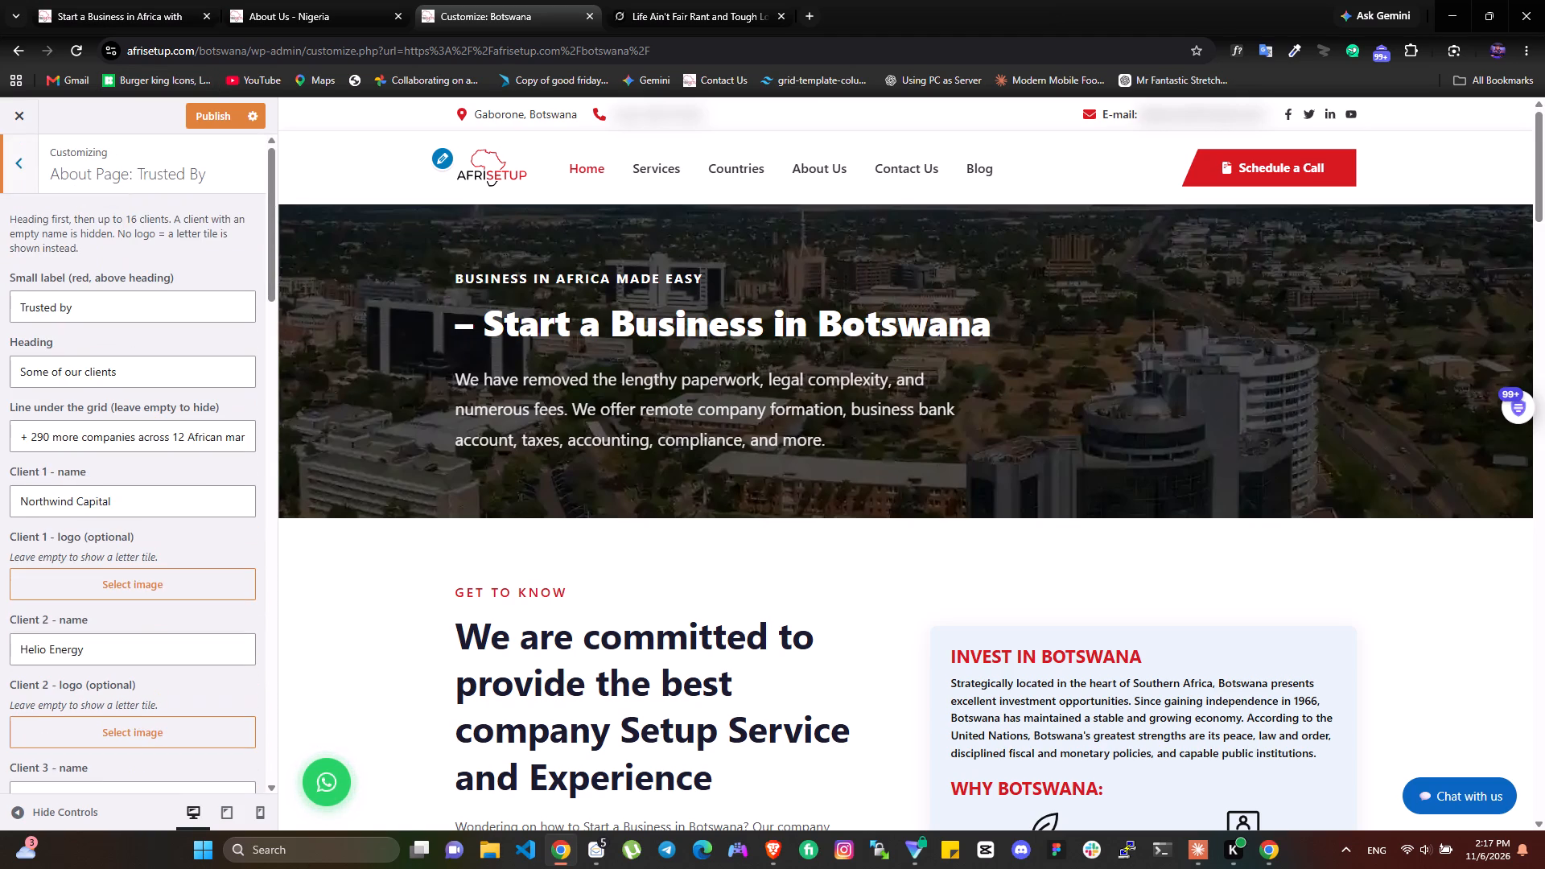
# Choose the blackNgreen image from the media library as Client 1's logo and set the client name to "blackNgreen".
pyautogui.click(88, 579)
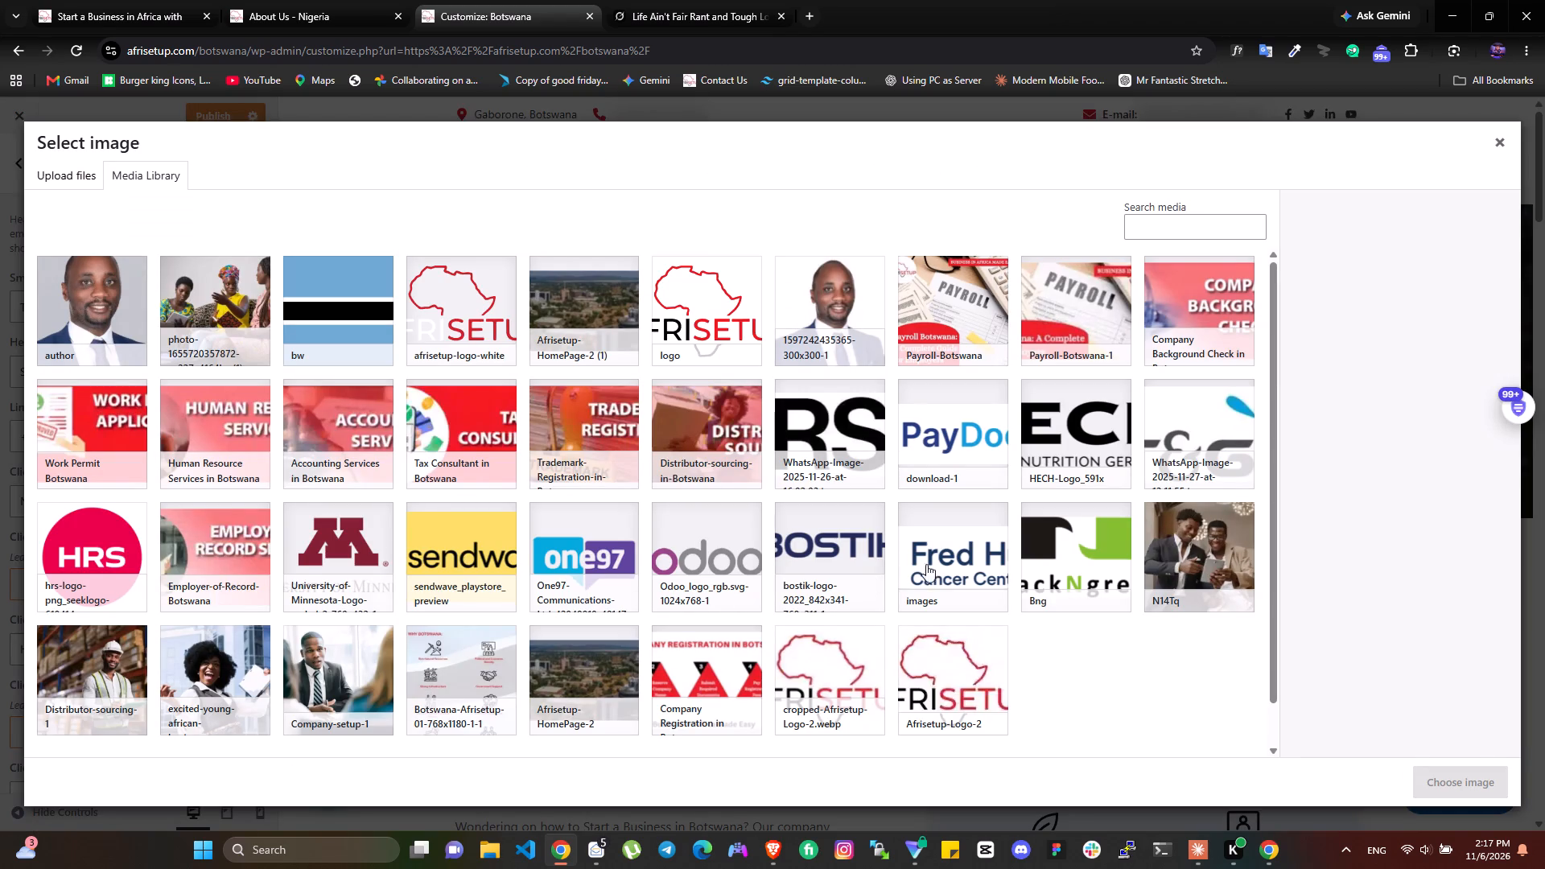
pyautogui.click(1065, 568)
pyautogui.click(1474, 793)
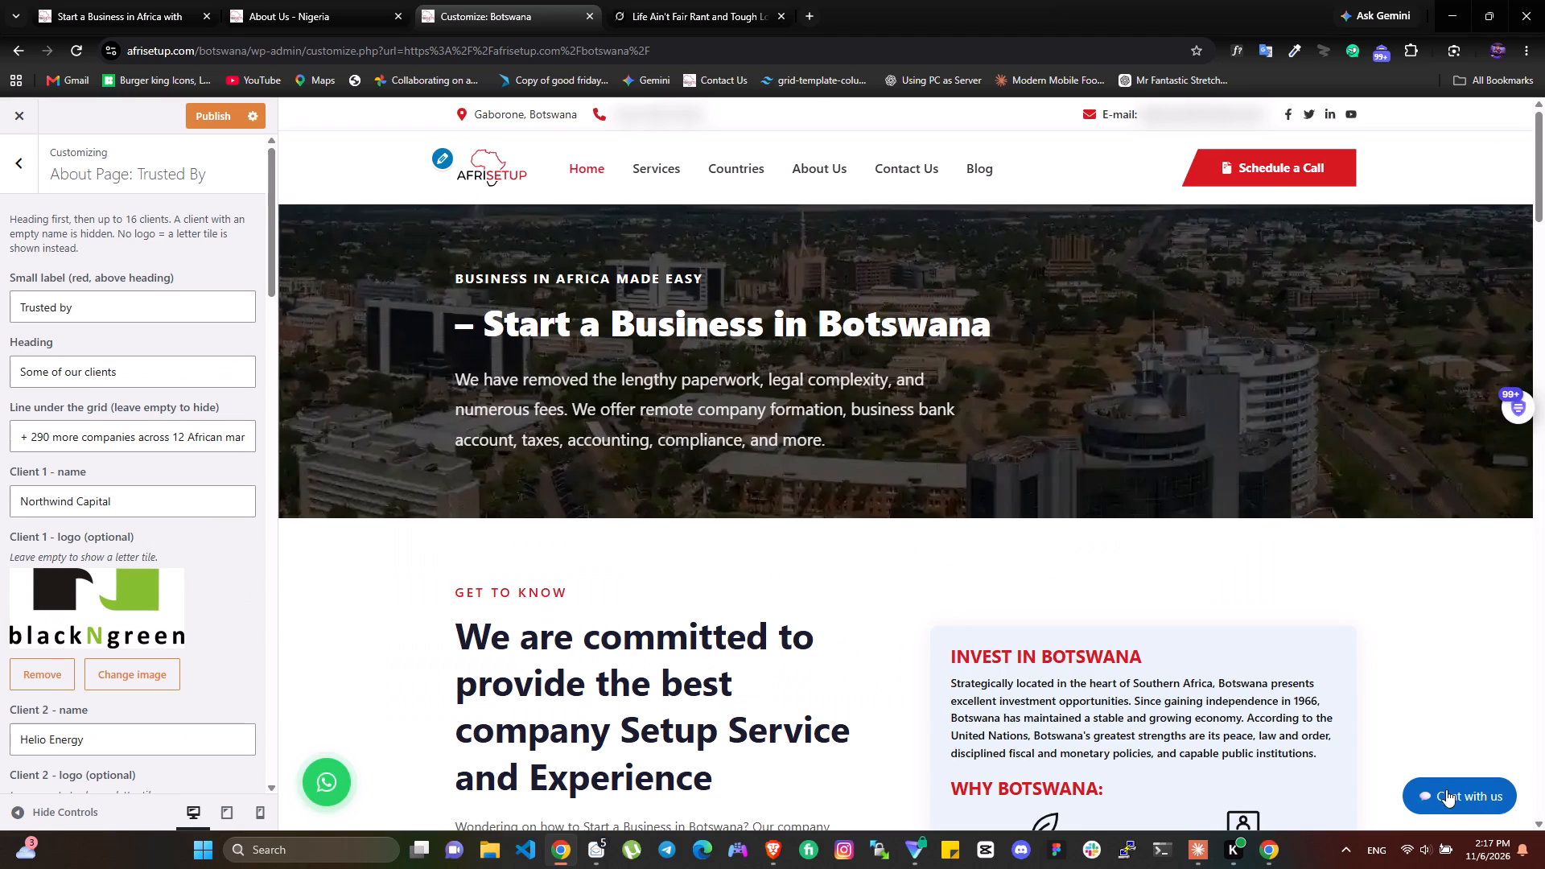
pyautogui.moveTo(155, 509); pyautogui.dragTo(0, 484)
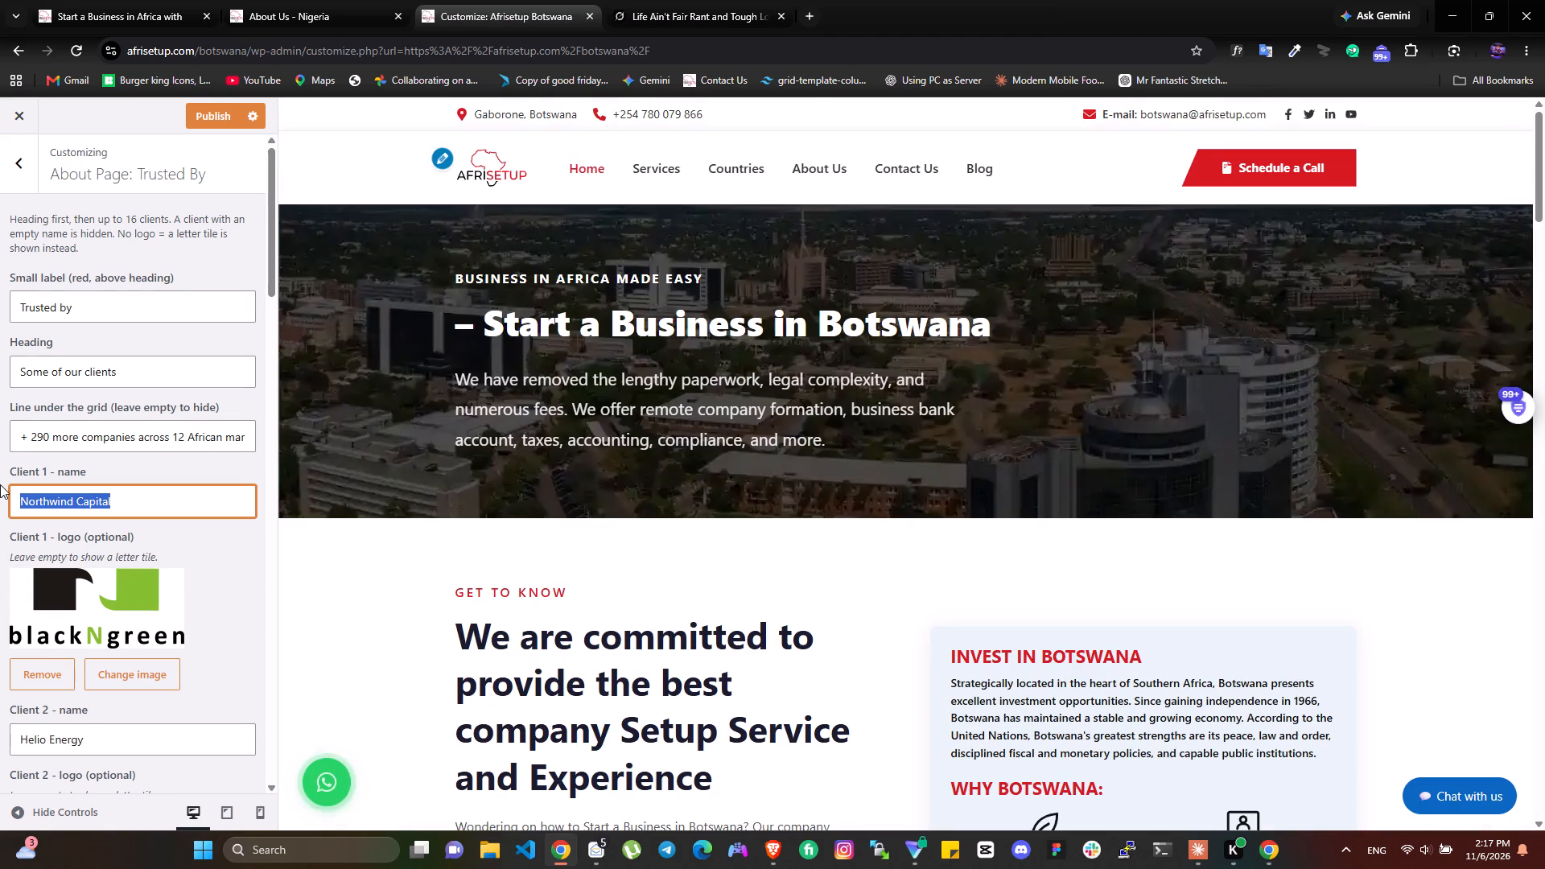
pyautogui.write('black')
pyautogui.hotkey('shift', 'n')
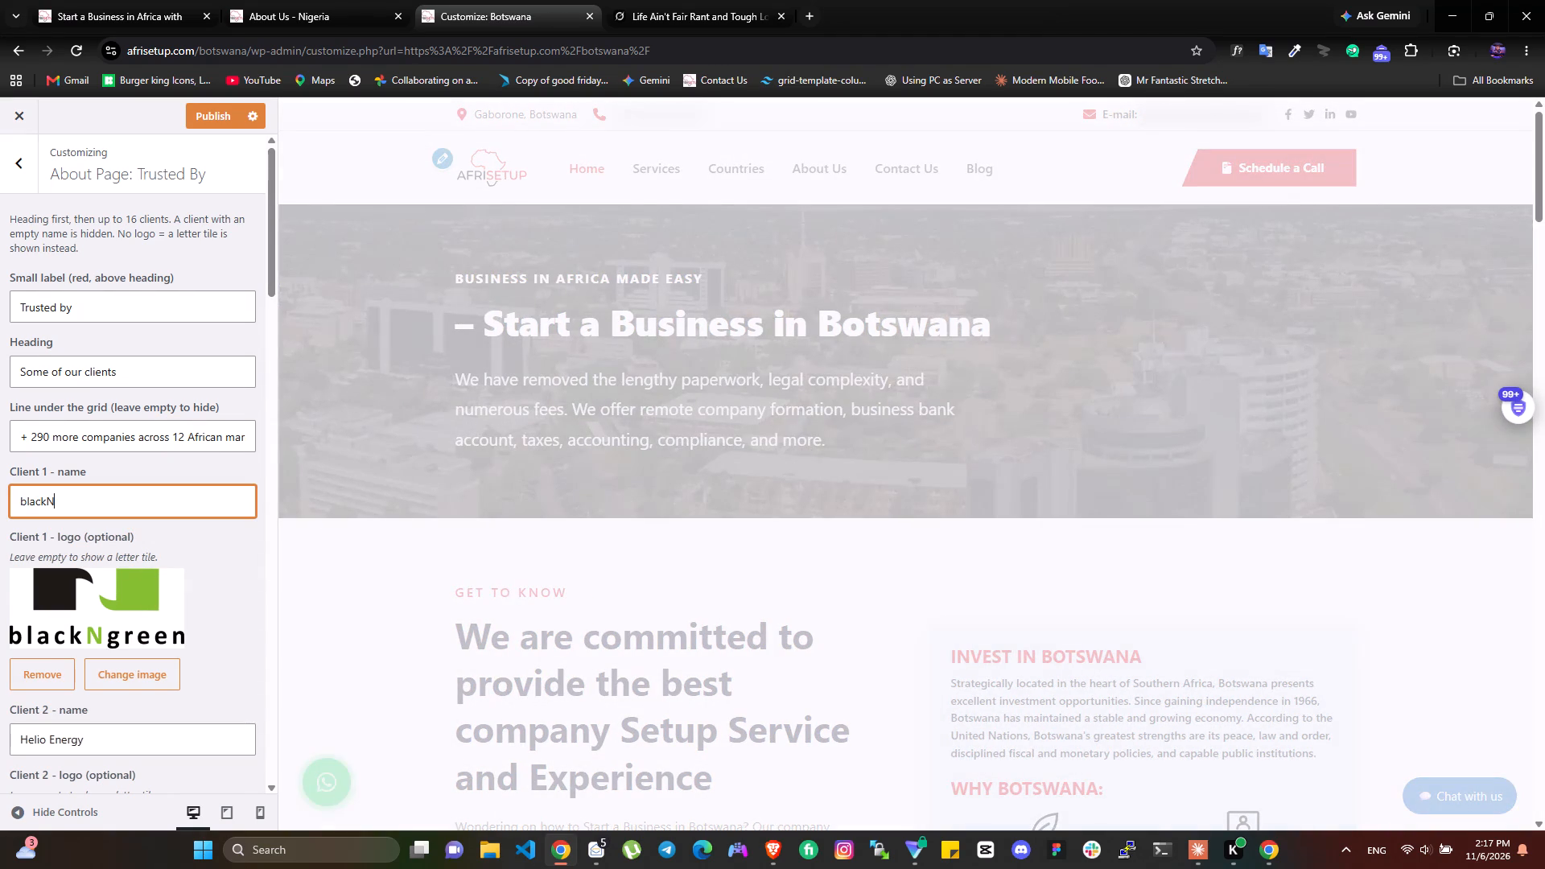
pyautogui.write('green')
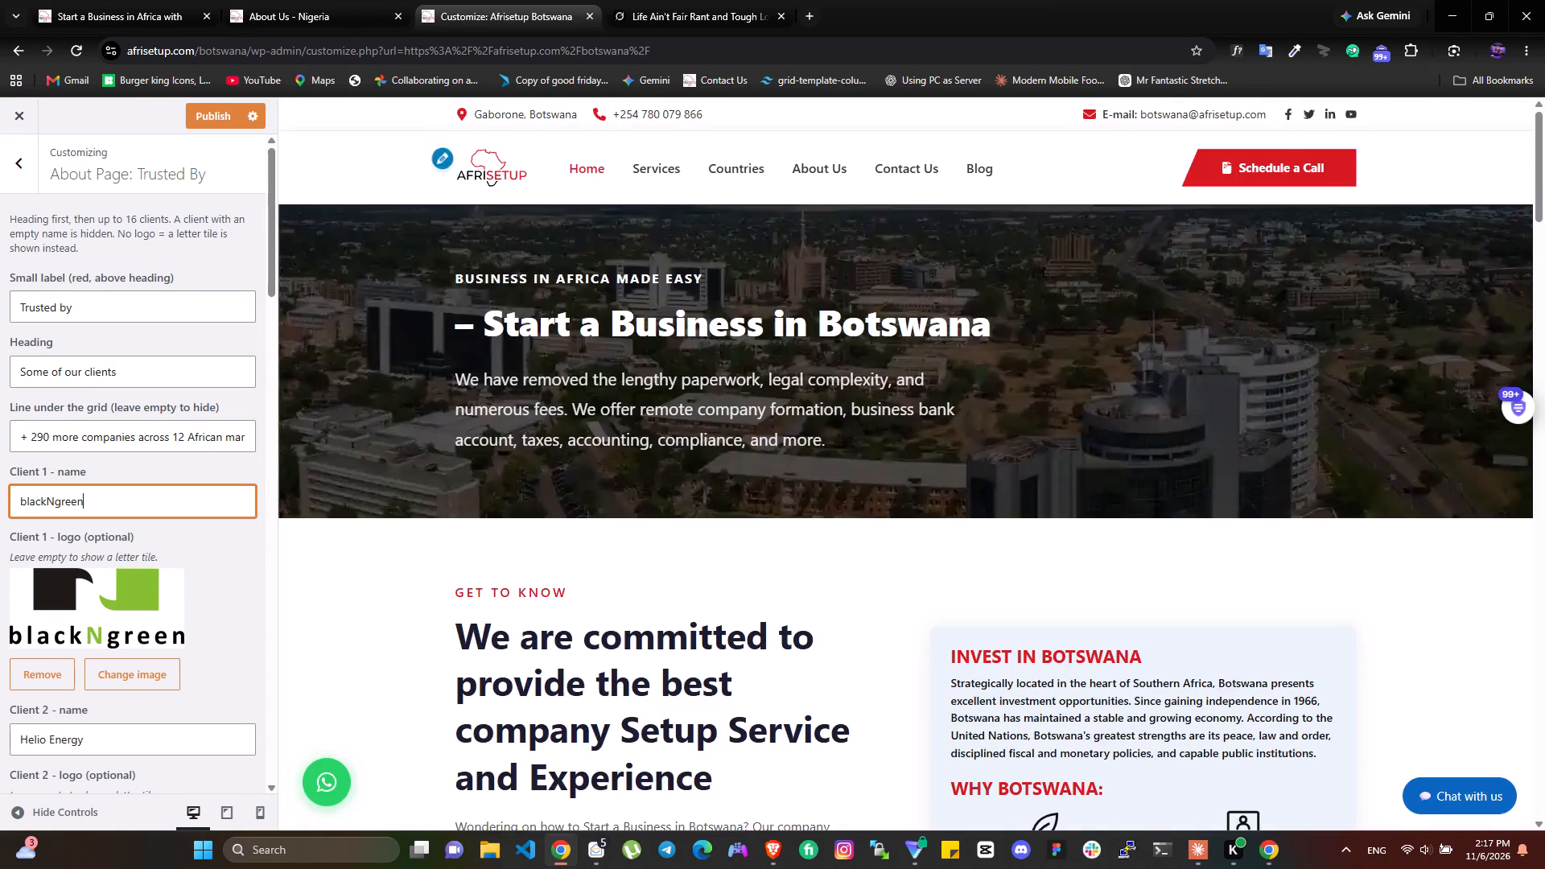
# Choose the Fred Hutch image as Client 2's logo, using "Fred Hutch" for both its alt text and the client name.
pyautogui.scroll(-1, 5, 583)
pyautogui.click(108, 691)
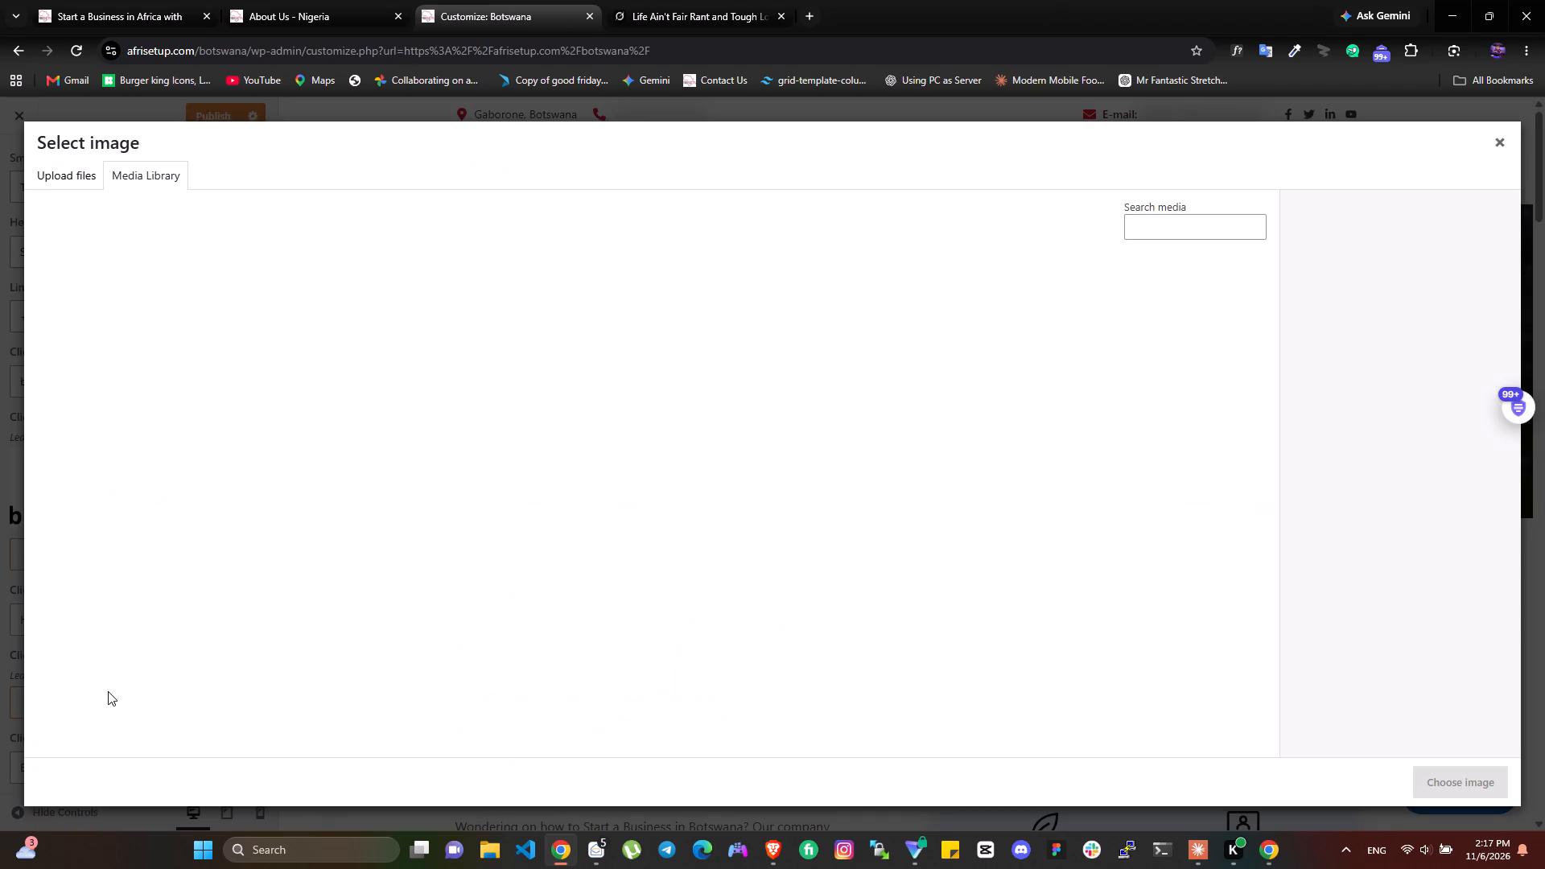
pyautogui.click(950, 560)
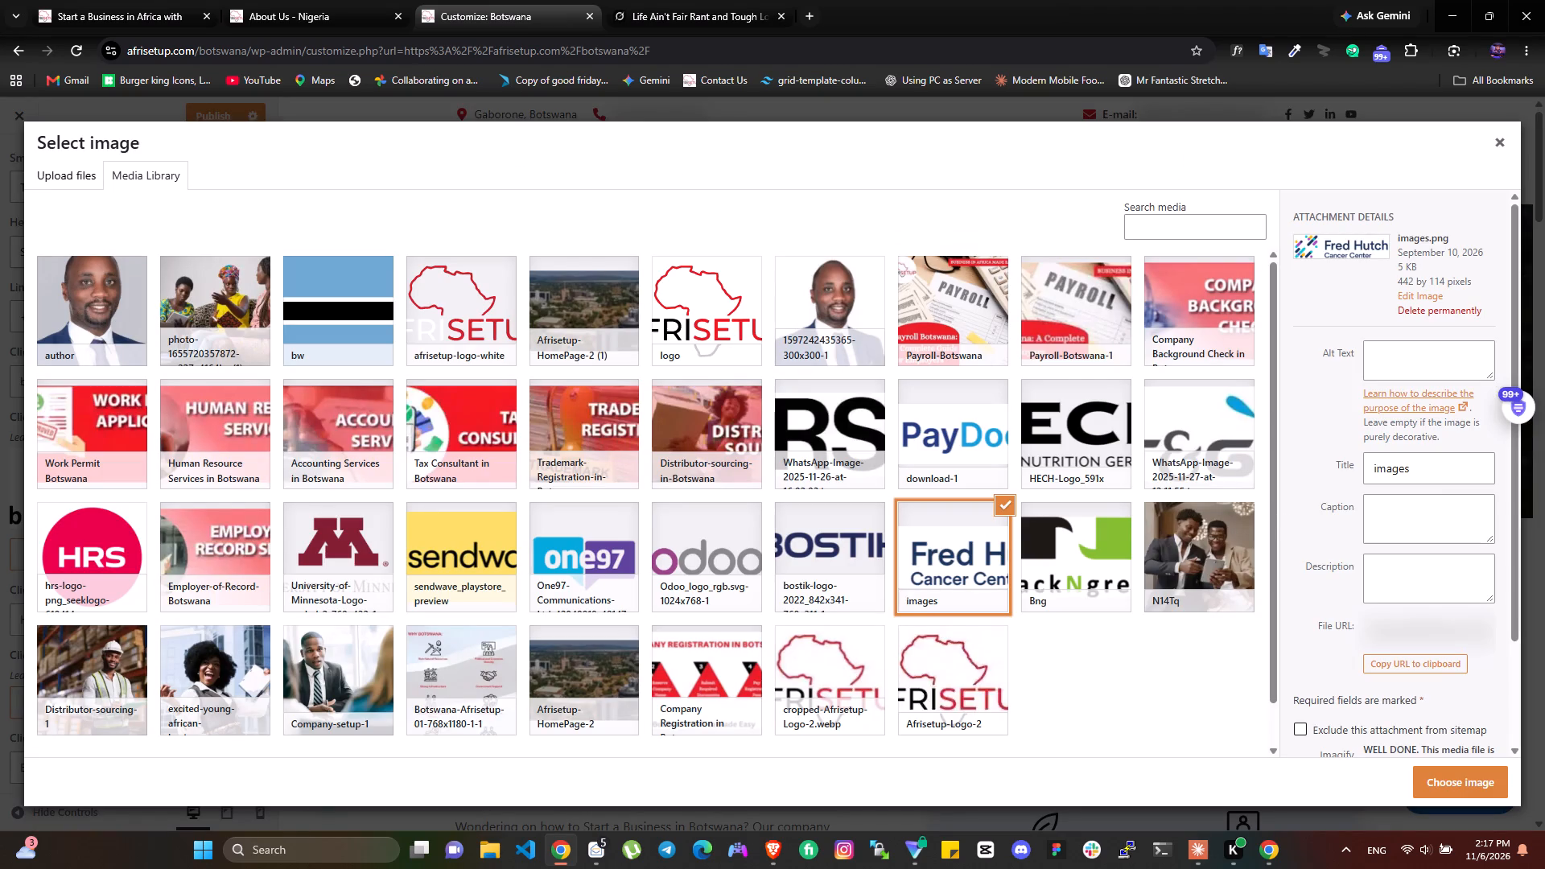
pyautogui.click(1396, 360)
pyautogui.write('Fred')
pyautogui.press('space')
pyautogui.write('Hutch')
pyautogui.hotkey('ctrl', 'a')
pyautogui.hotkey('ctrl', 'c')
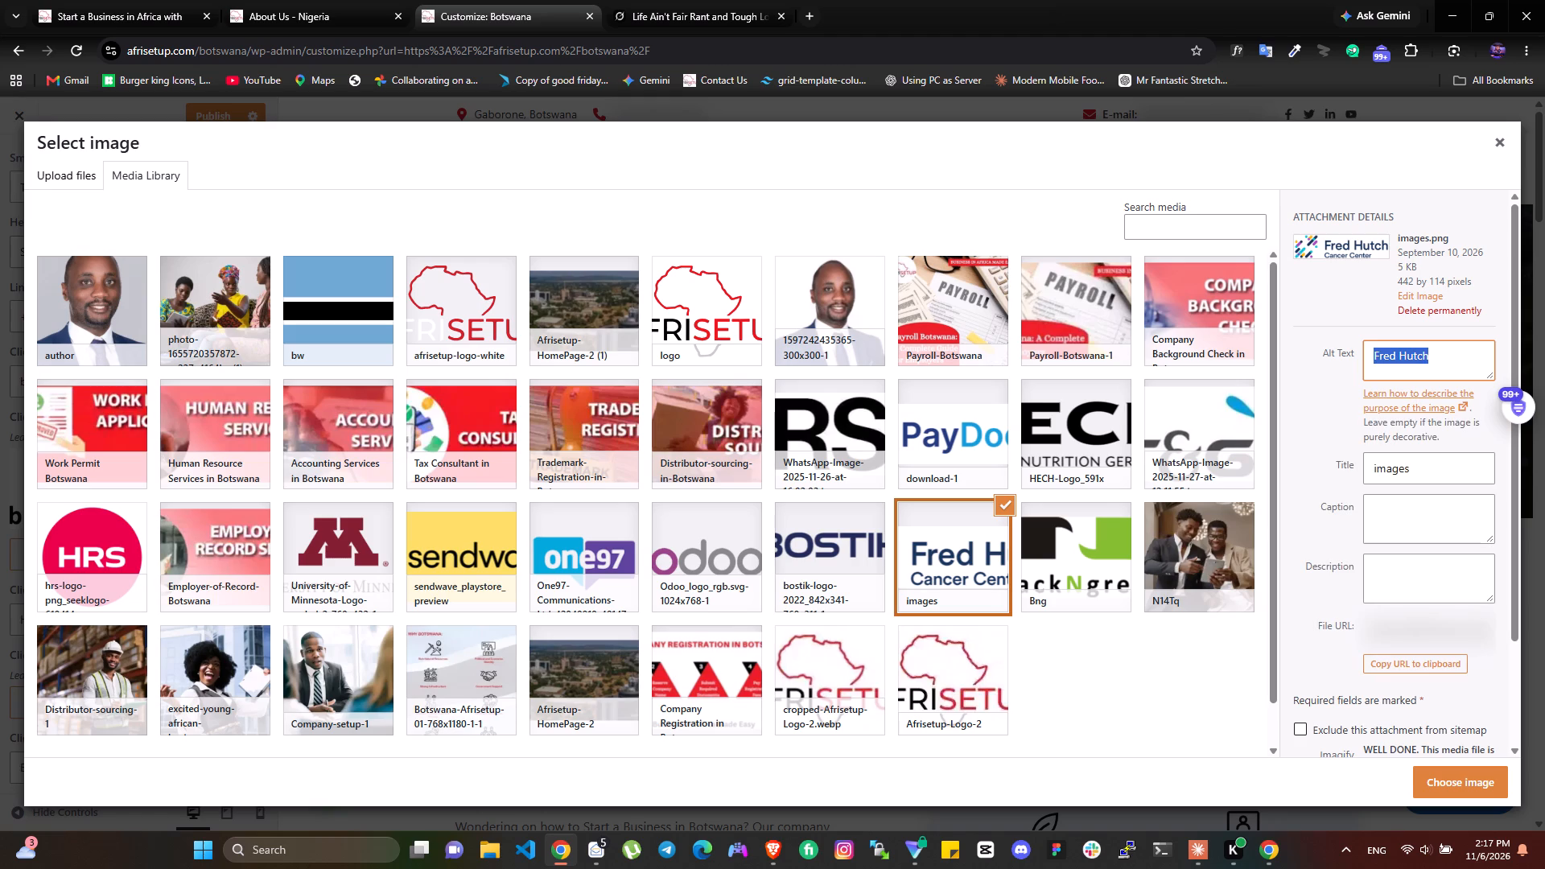
pyautogui.click(1448, 785)
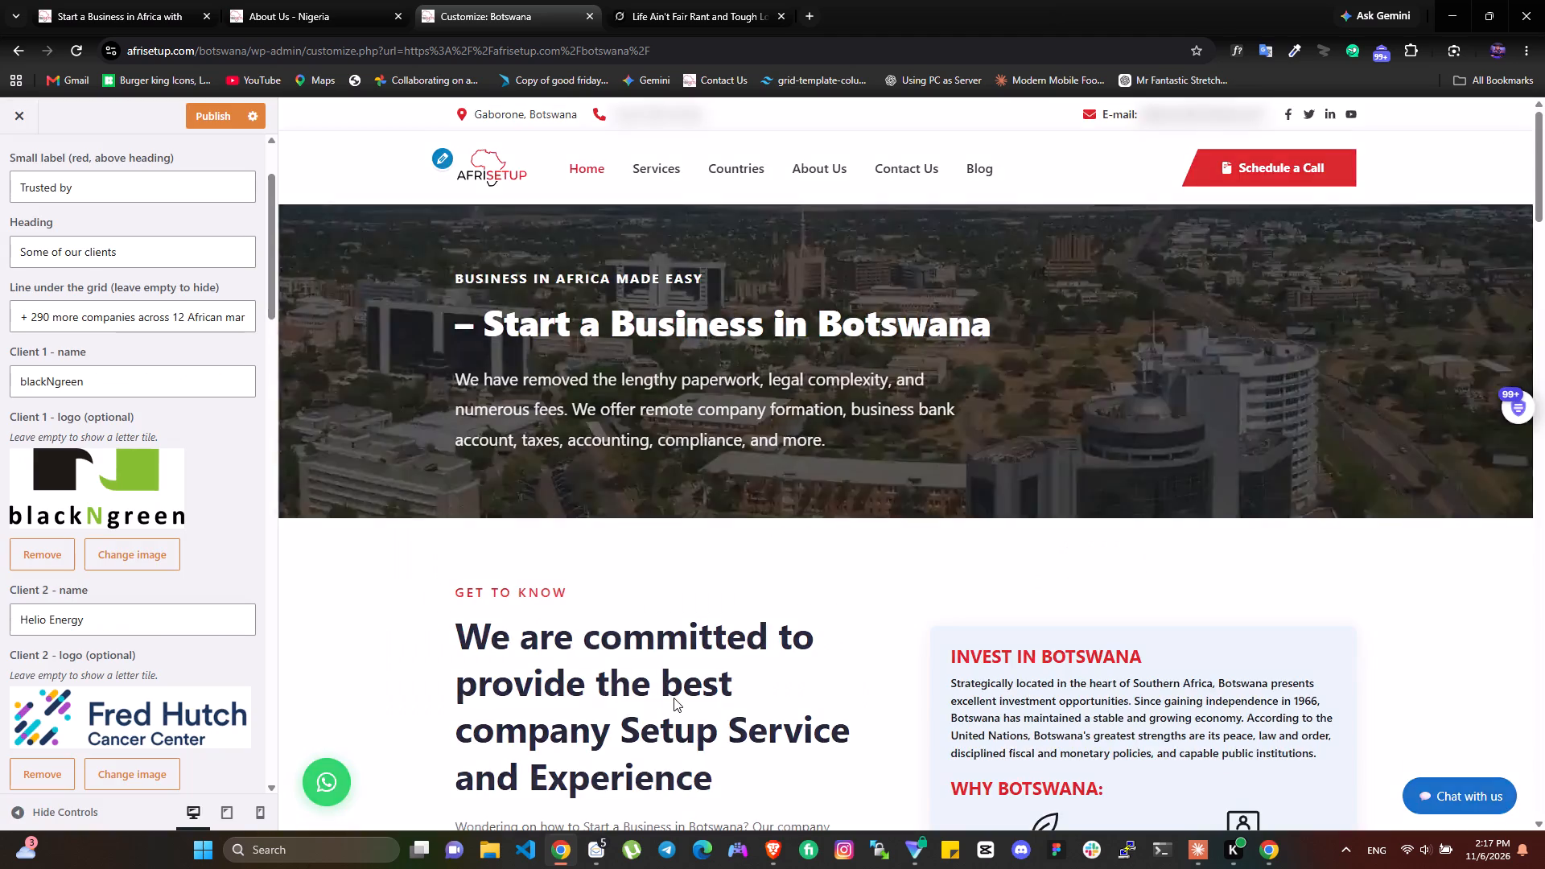
pyautogui.click(162, 603)
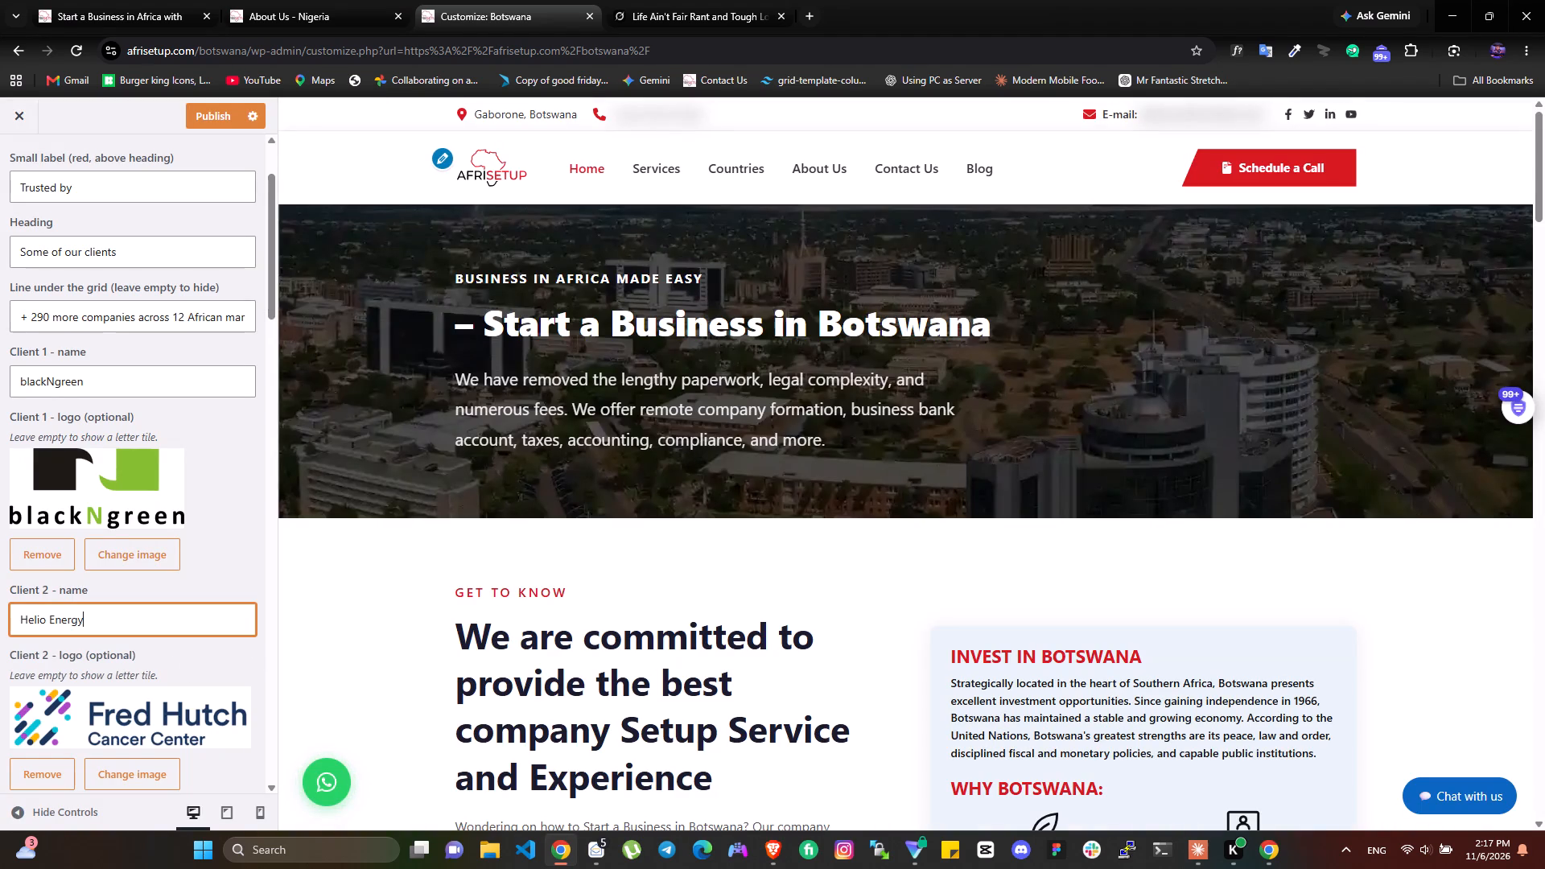
pyautogui.hotkey('ctrl', 'a')
pyautogui.hotkey('ctrl', 'v')
# Choose the Bostik image as Client 3's logo, using "bostik" from its title for both the alt text and the client name.
pyautogui.scroll(-1, 162, 603)
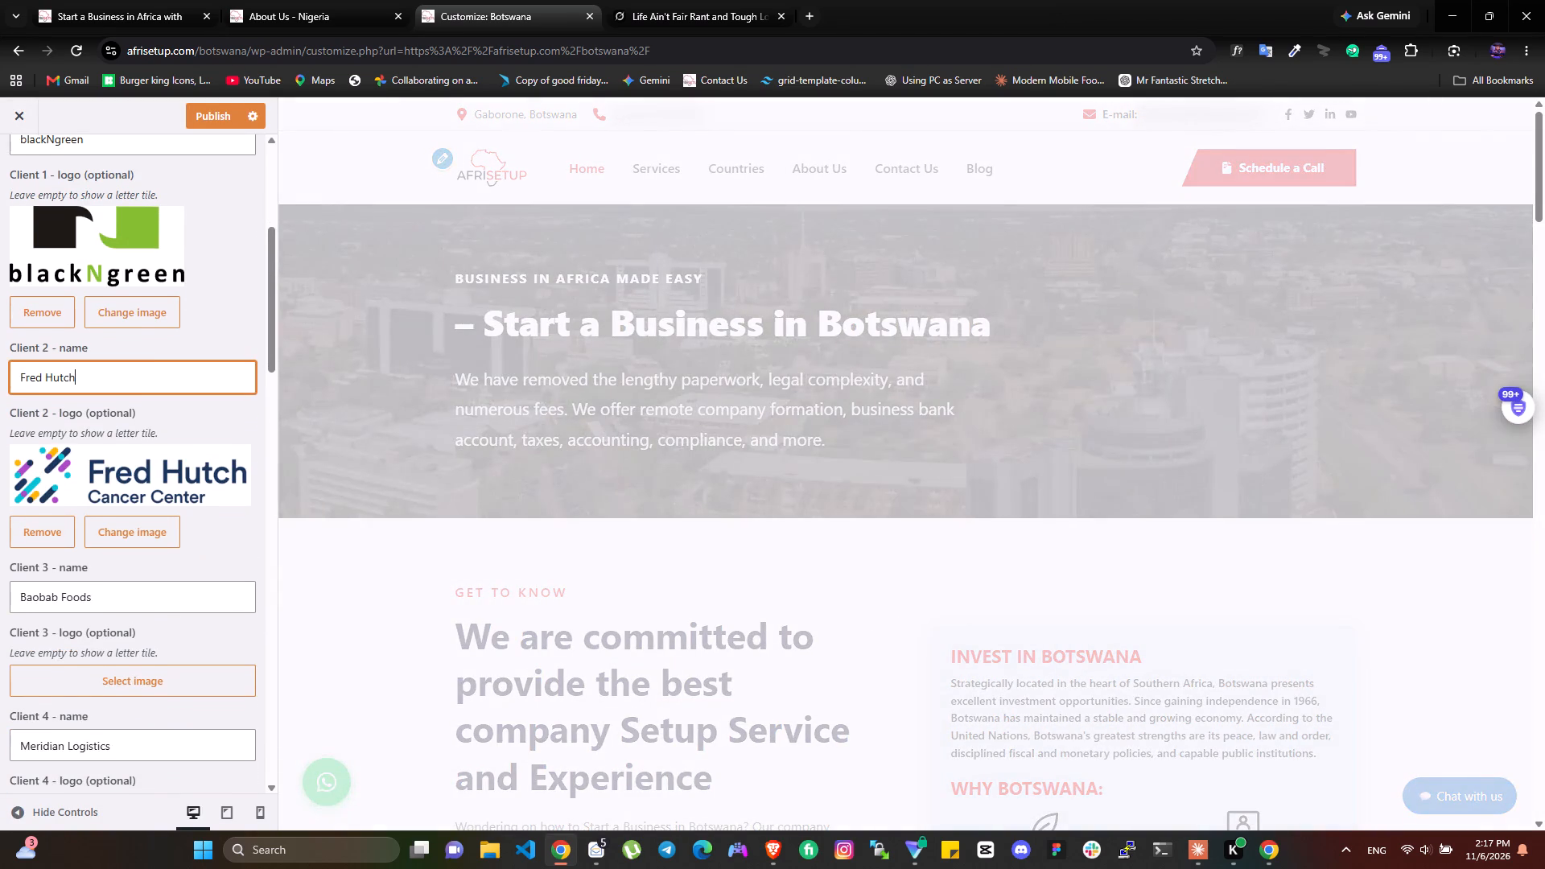
pyautogui.scroll(-1, 163, 602)
pyautogui.click(123, 706)
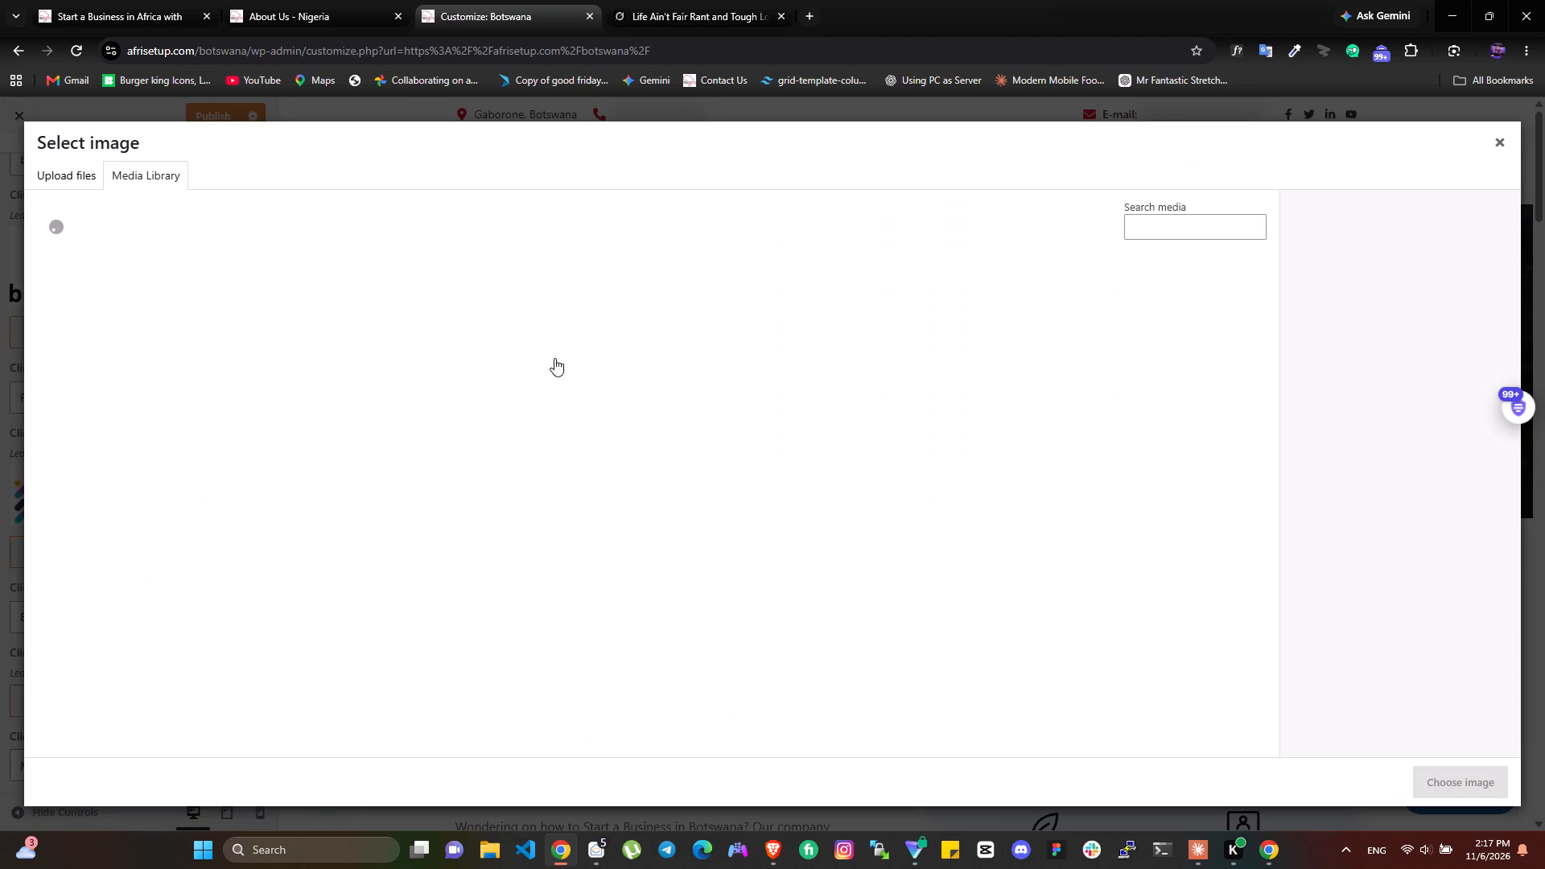
pyautogui.click(854, 553)
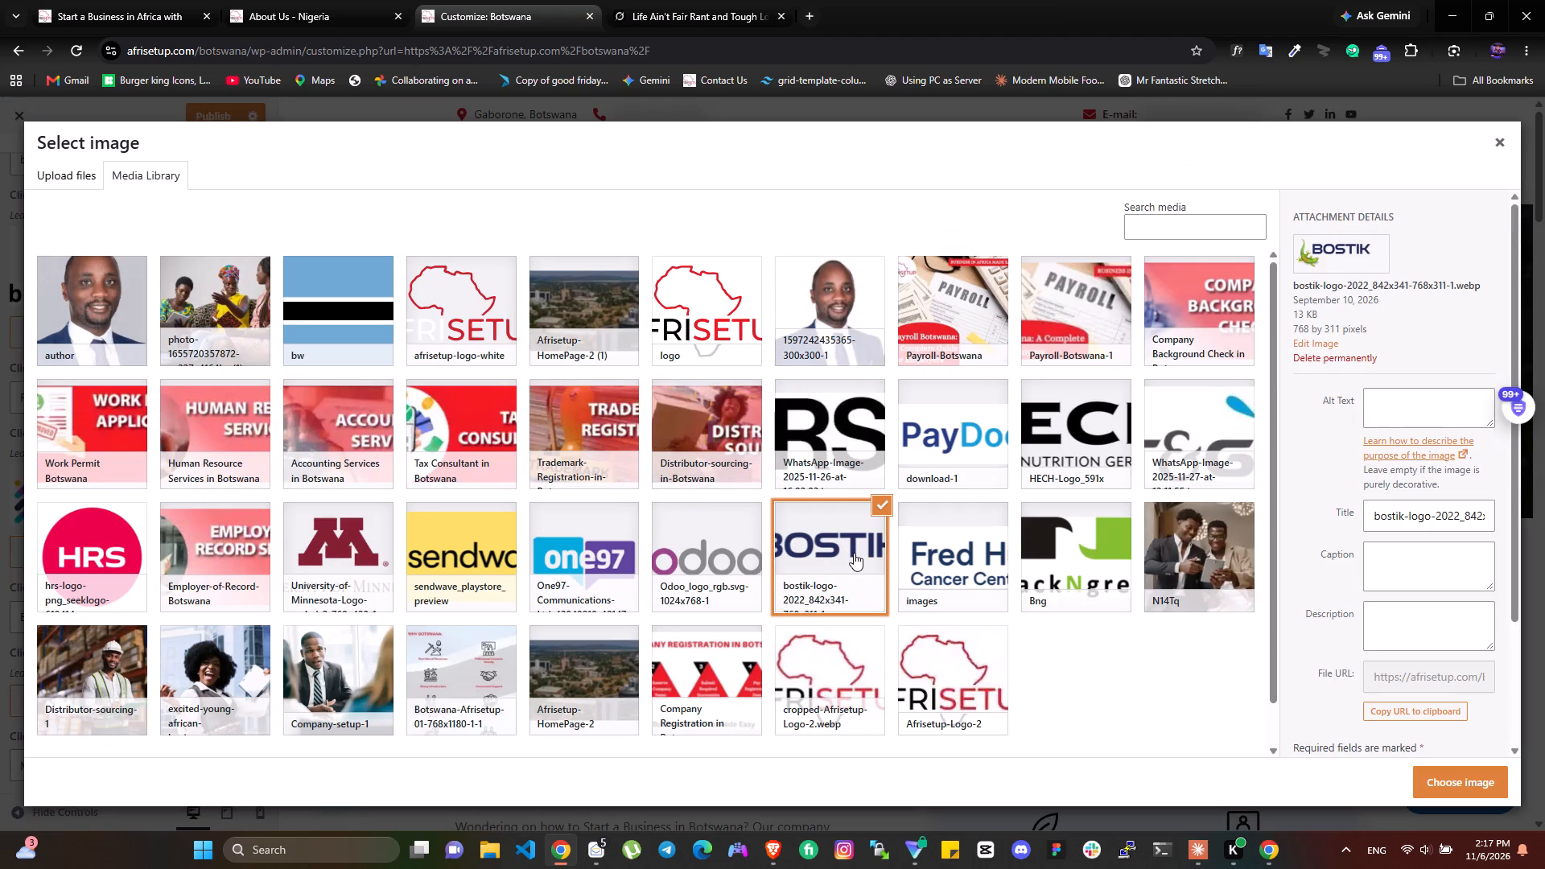
pyautogui.moveTo(1406, 510); pyautogui.dragTo(1302, 517)
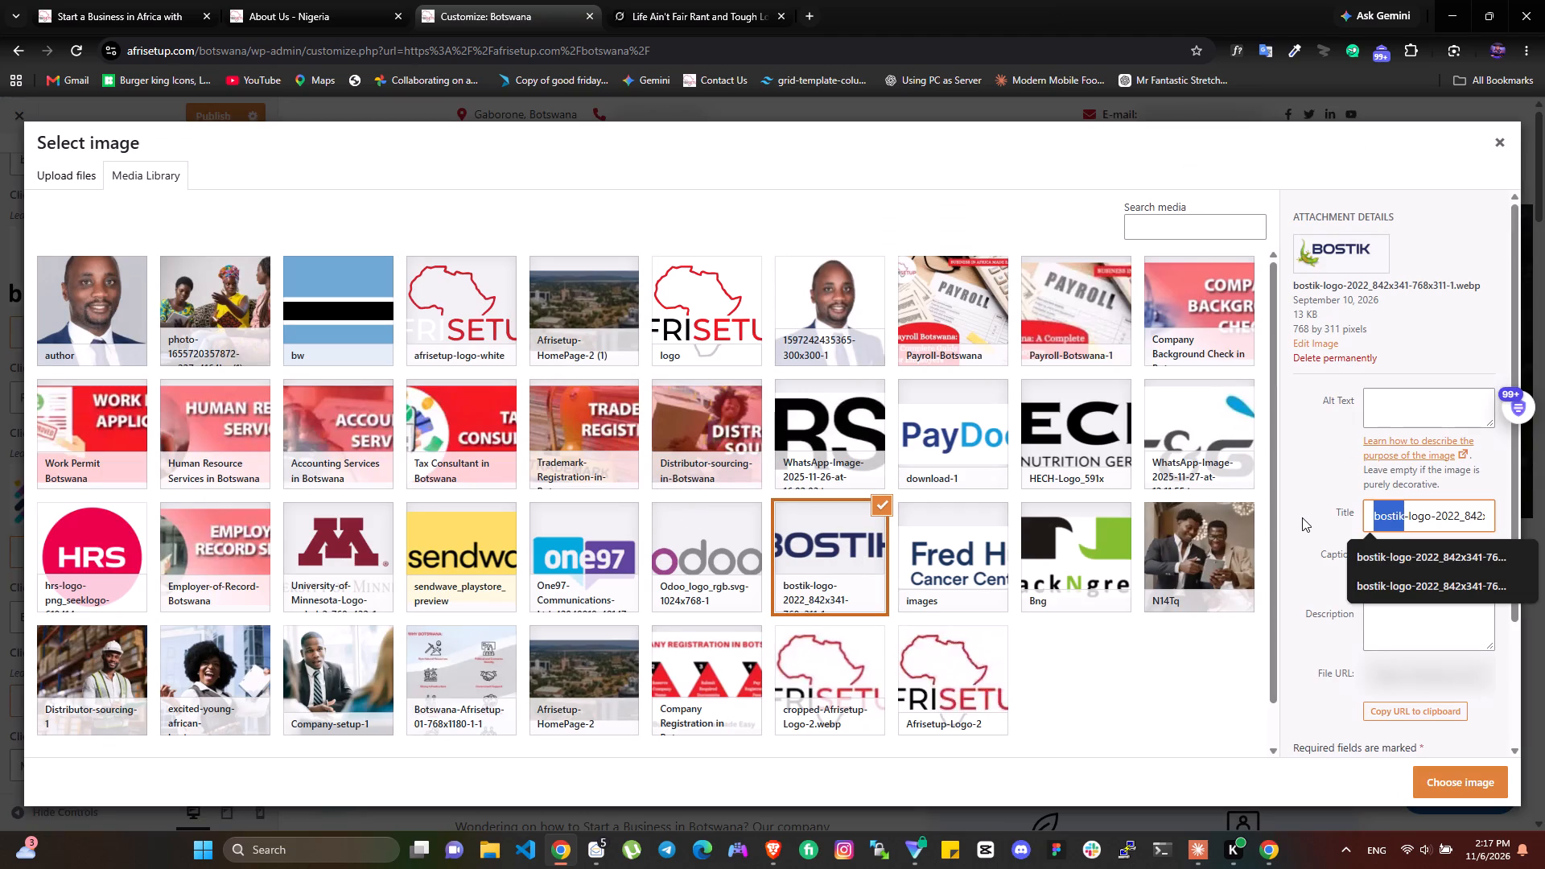
pyautogui.hotkey('ctrl', 'c')
pyautogui.click(1408, 406)
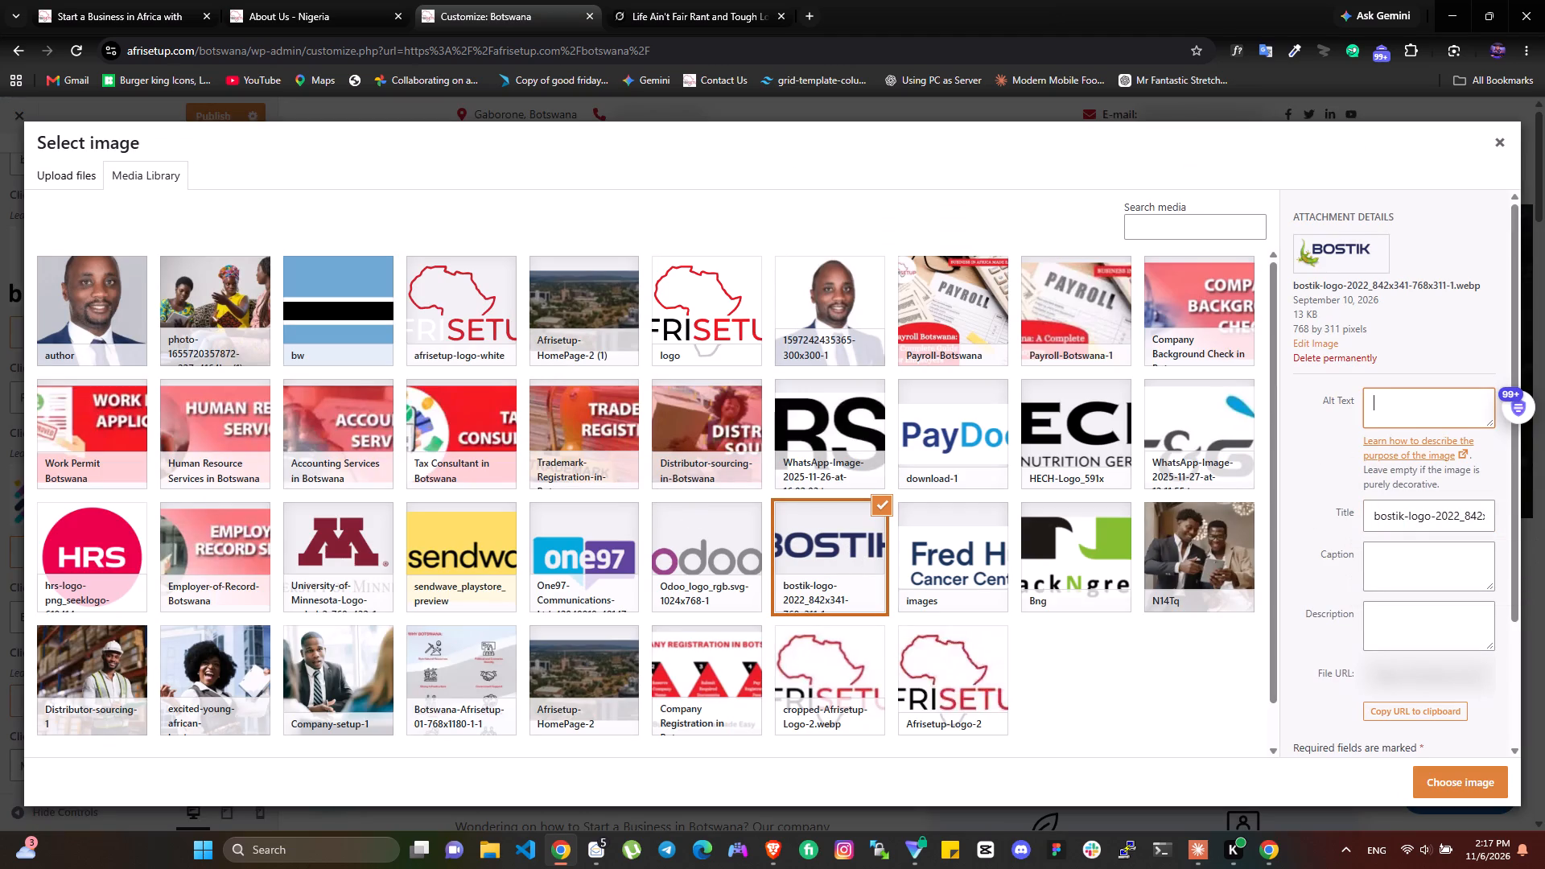
pyautogui.hotkey('ctrl', 'v')
pyautogui.click(1436, 774)
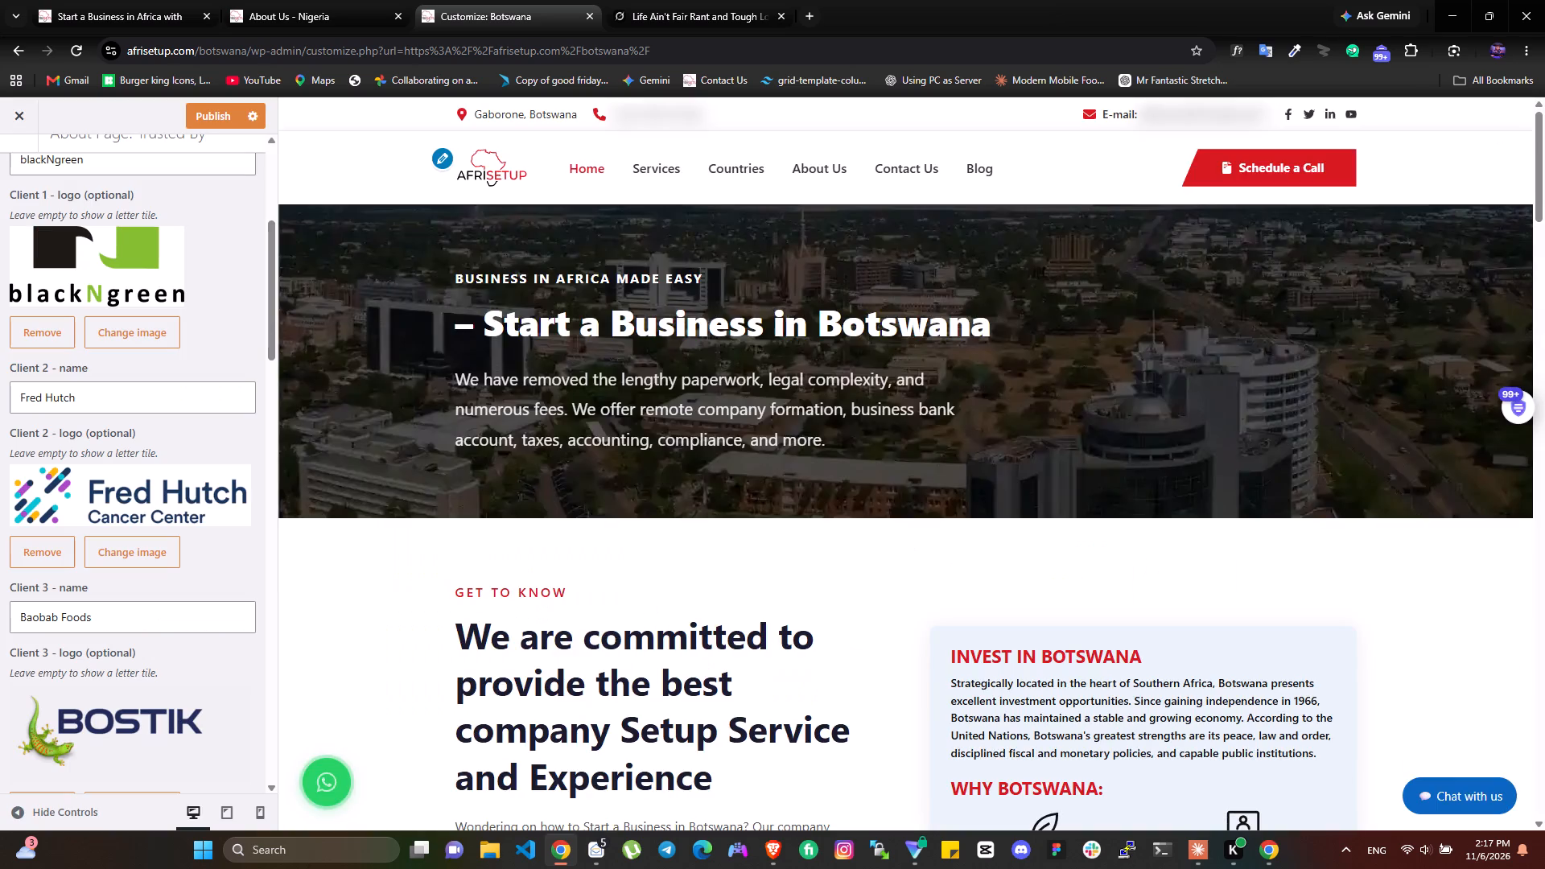
pyautogui.click(182, 617)
pyautogui.hotkey('ctrl', 'a')
pyautogui.hotkey('ctrl', 'v')
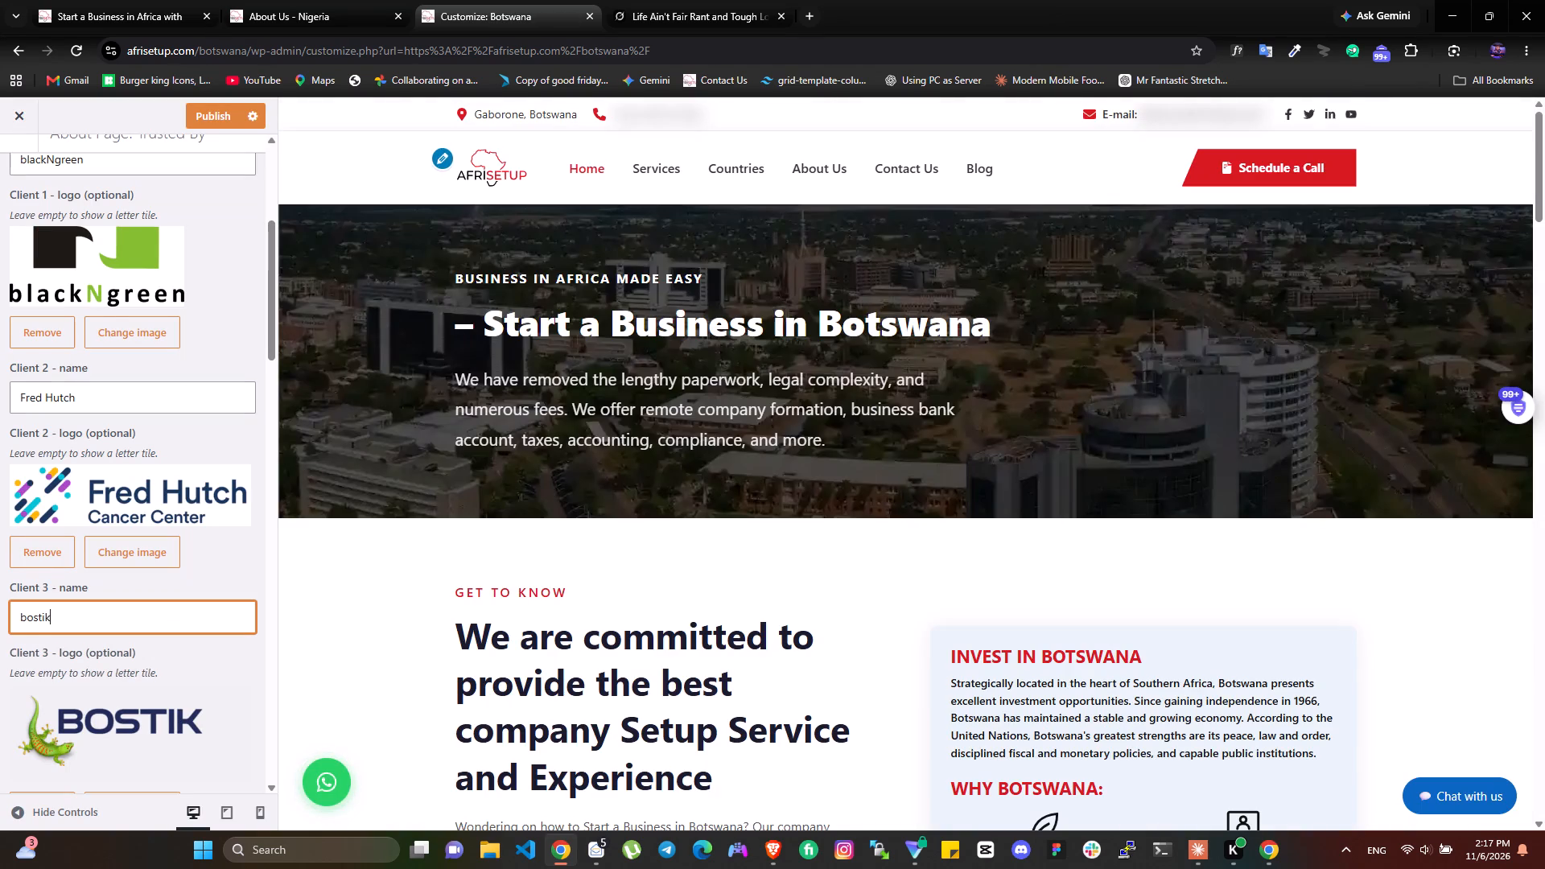
# Choose the Odoo image as Client 4's logo, using "Odoo" for both its alt text and the client name.
pyautogui.scroll(-2, 181, 615)
pyautogui.click(145, 732)
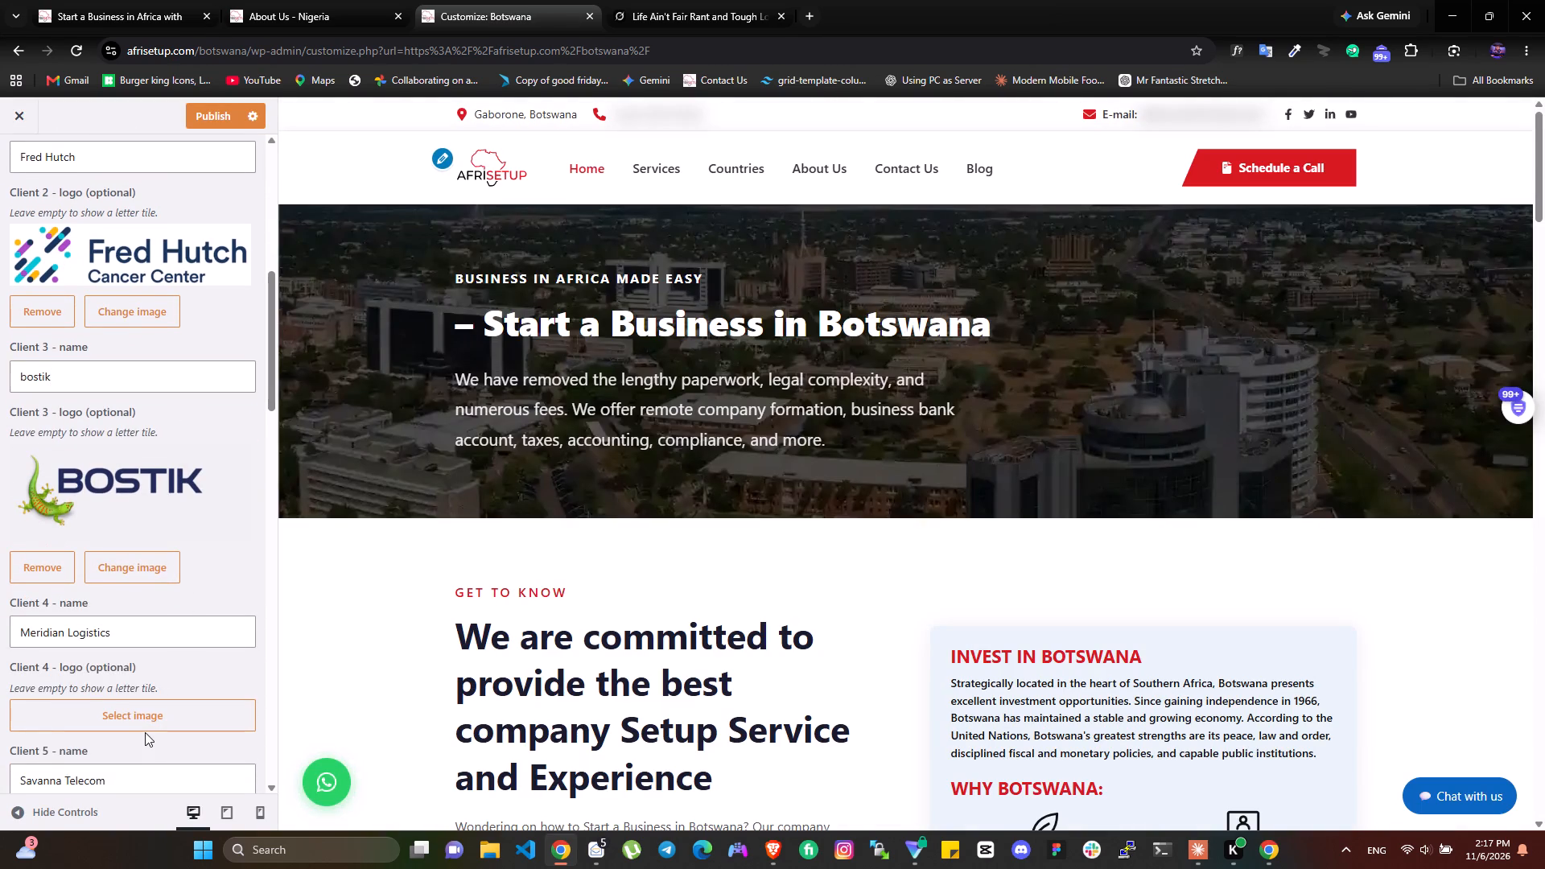
pyautogui.click(149, 723)
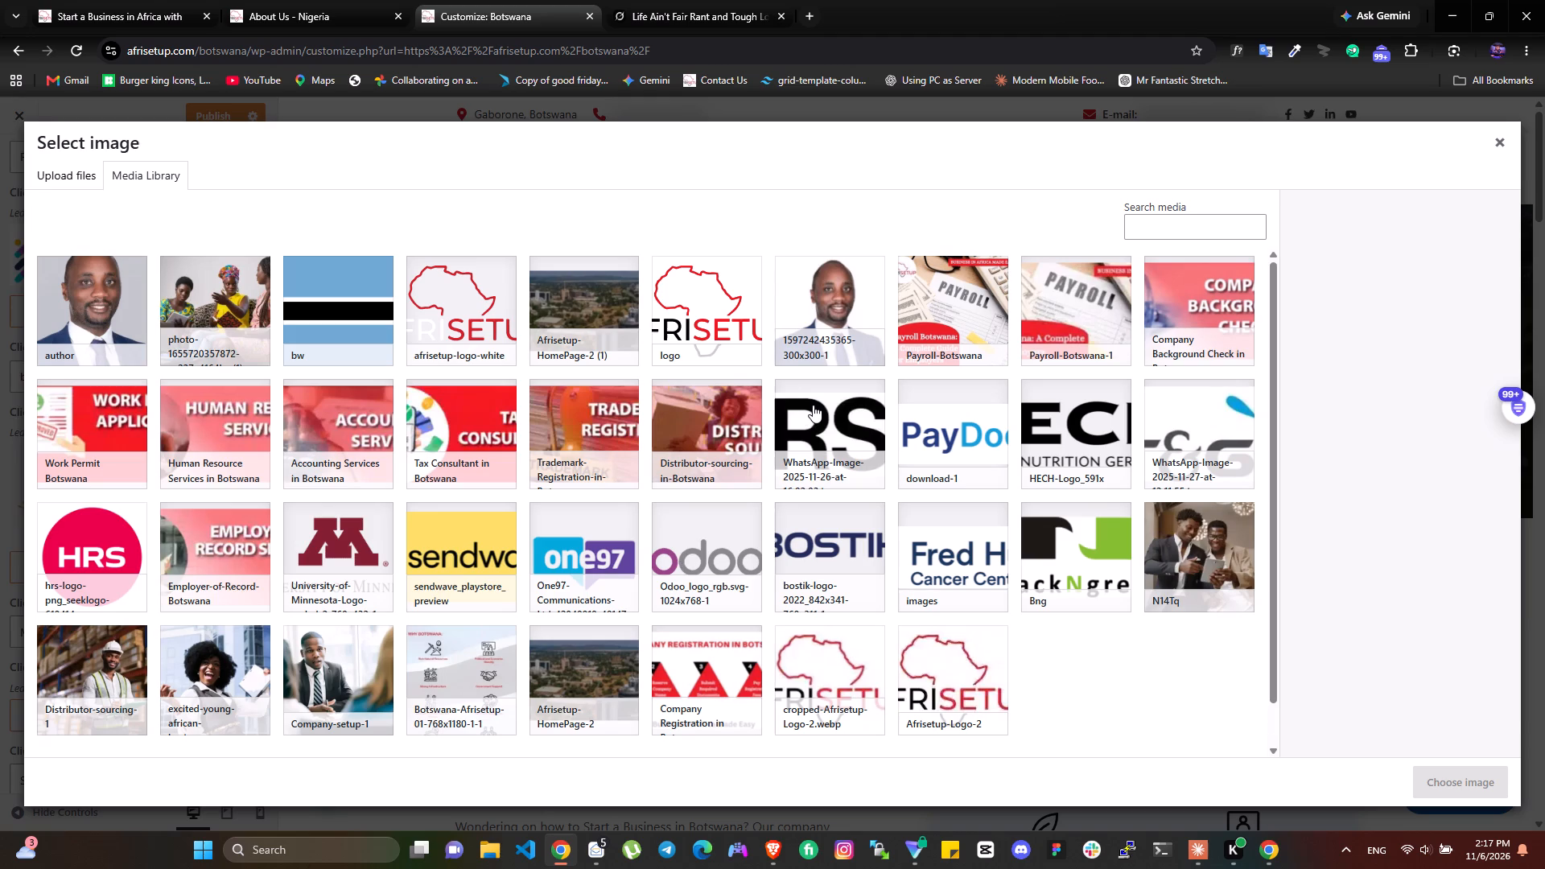
pyautogui.click(695, 559)
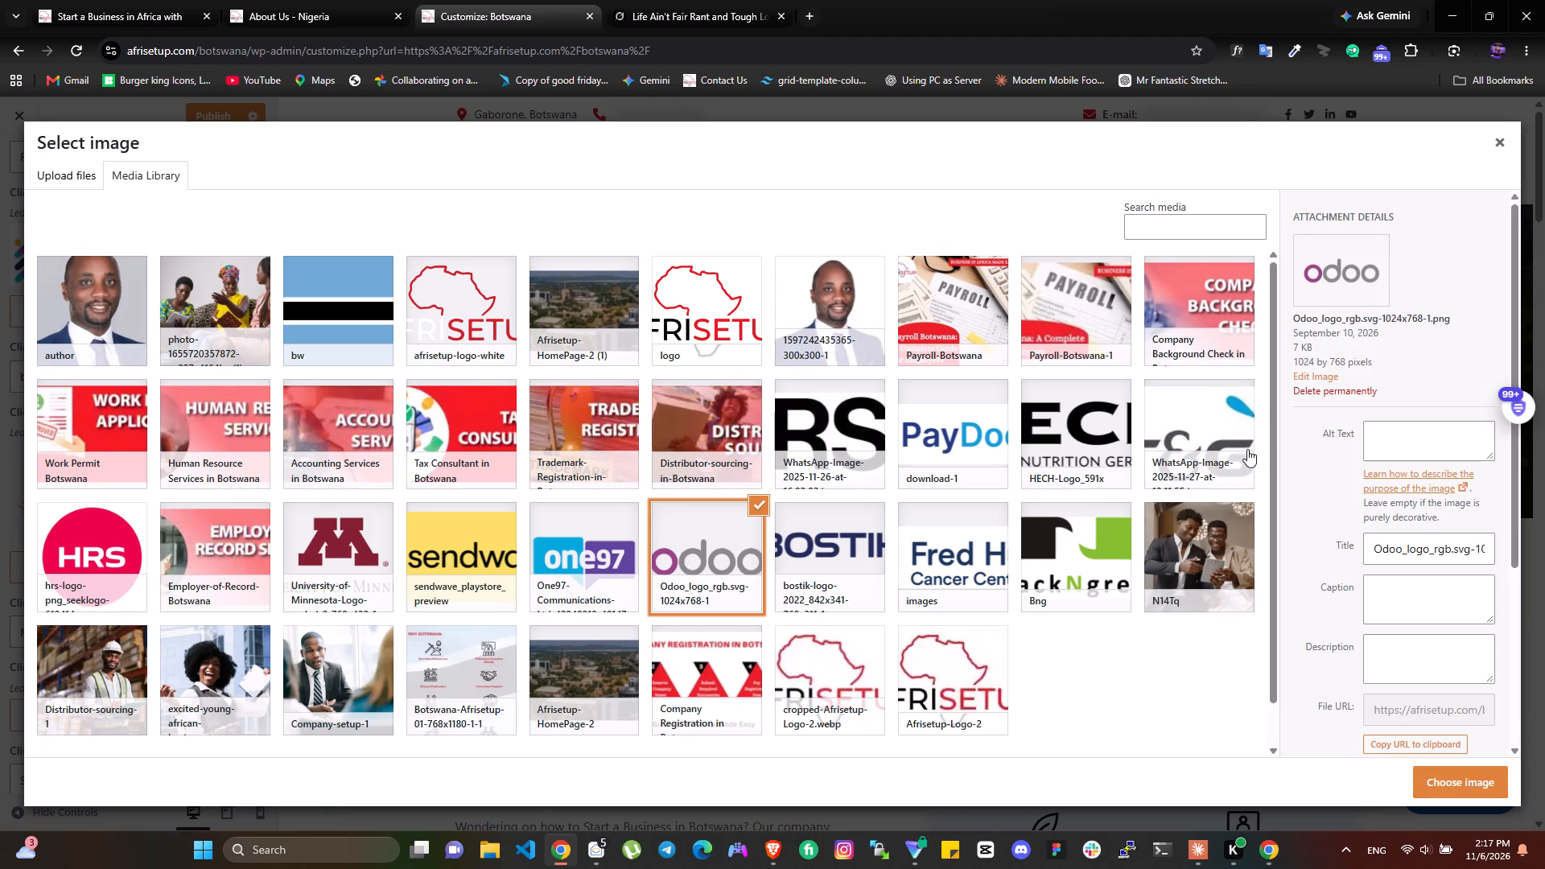
pyautogui.moveTo(1399, 554); pyautogui.dragTo(1300, 552)
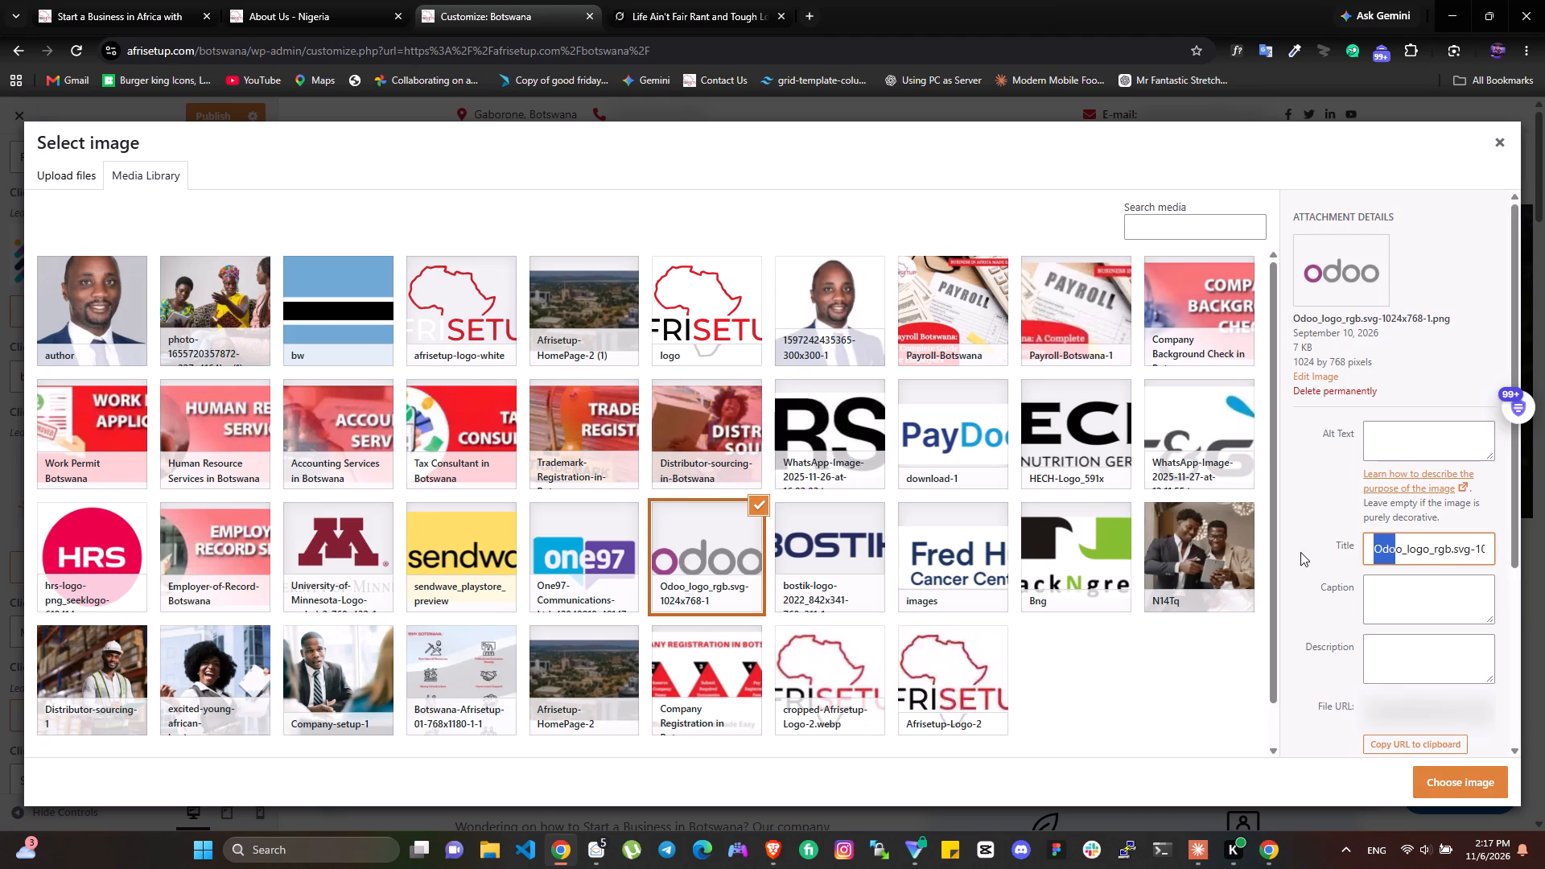
pyautogui.hotkey('ctrl', 'c')
pyautogui.click(1394, 439)
pyautogui.hotkey('ctrl', 'v')
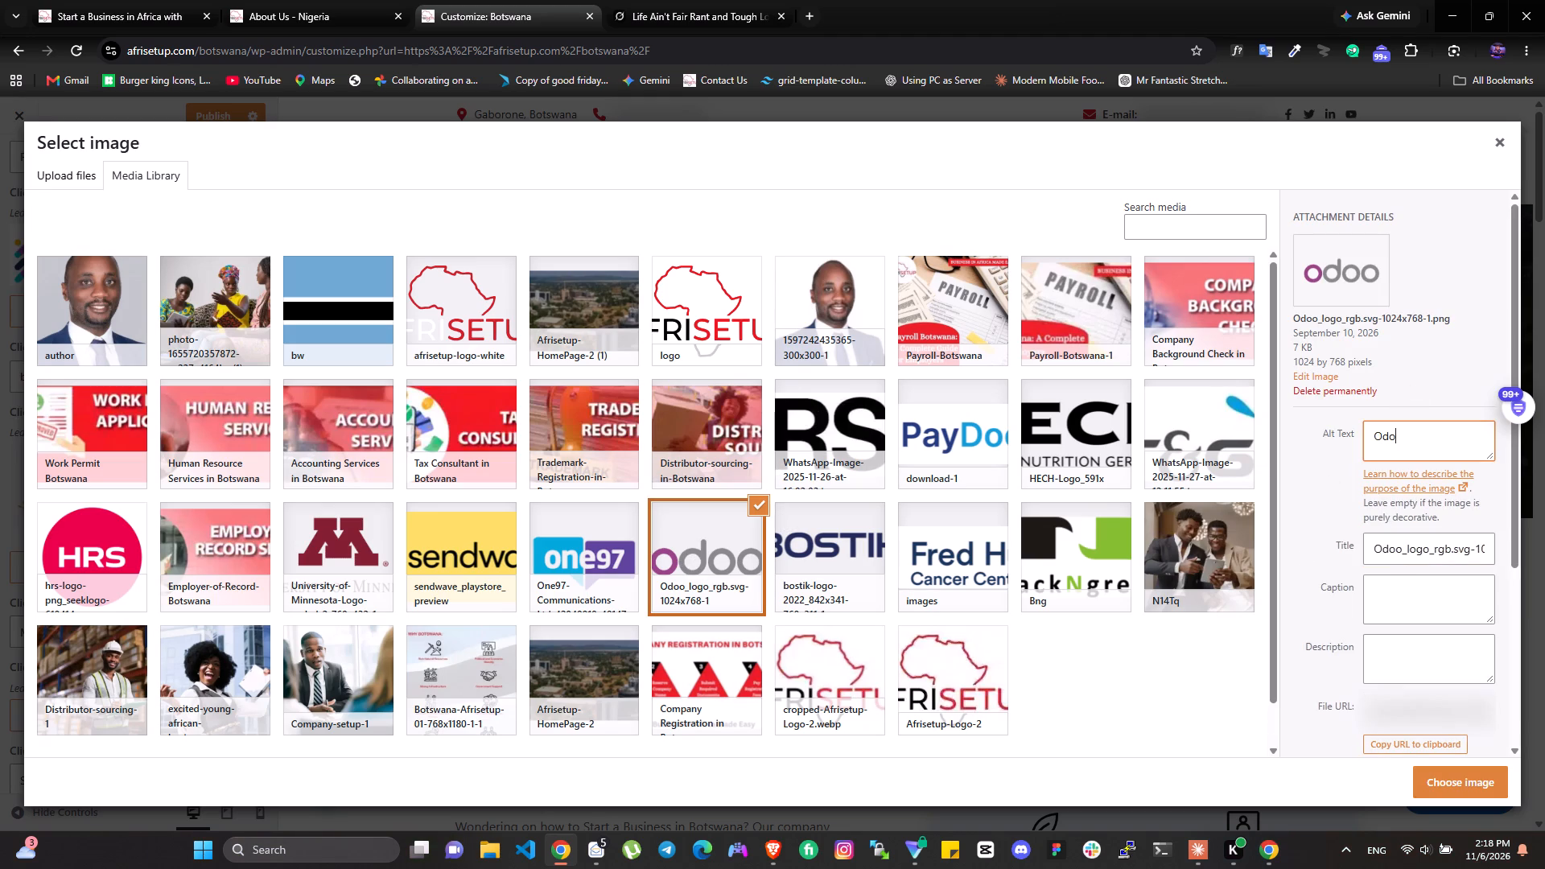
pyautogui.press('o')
pyautogui.hotkey('ctrl', 'a')
pyautogui.hotkey('ctrl', 'c')
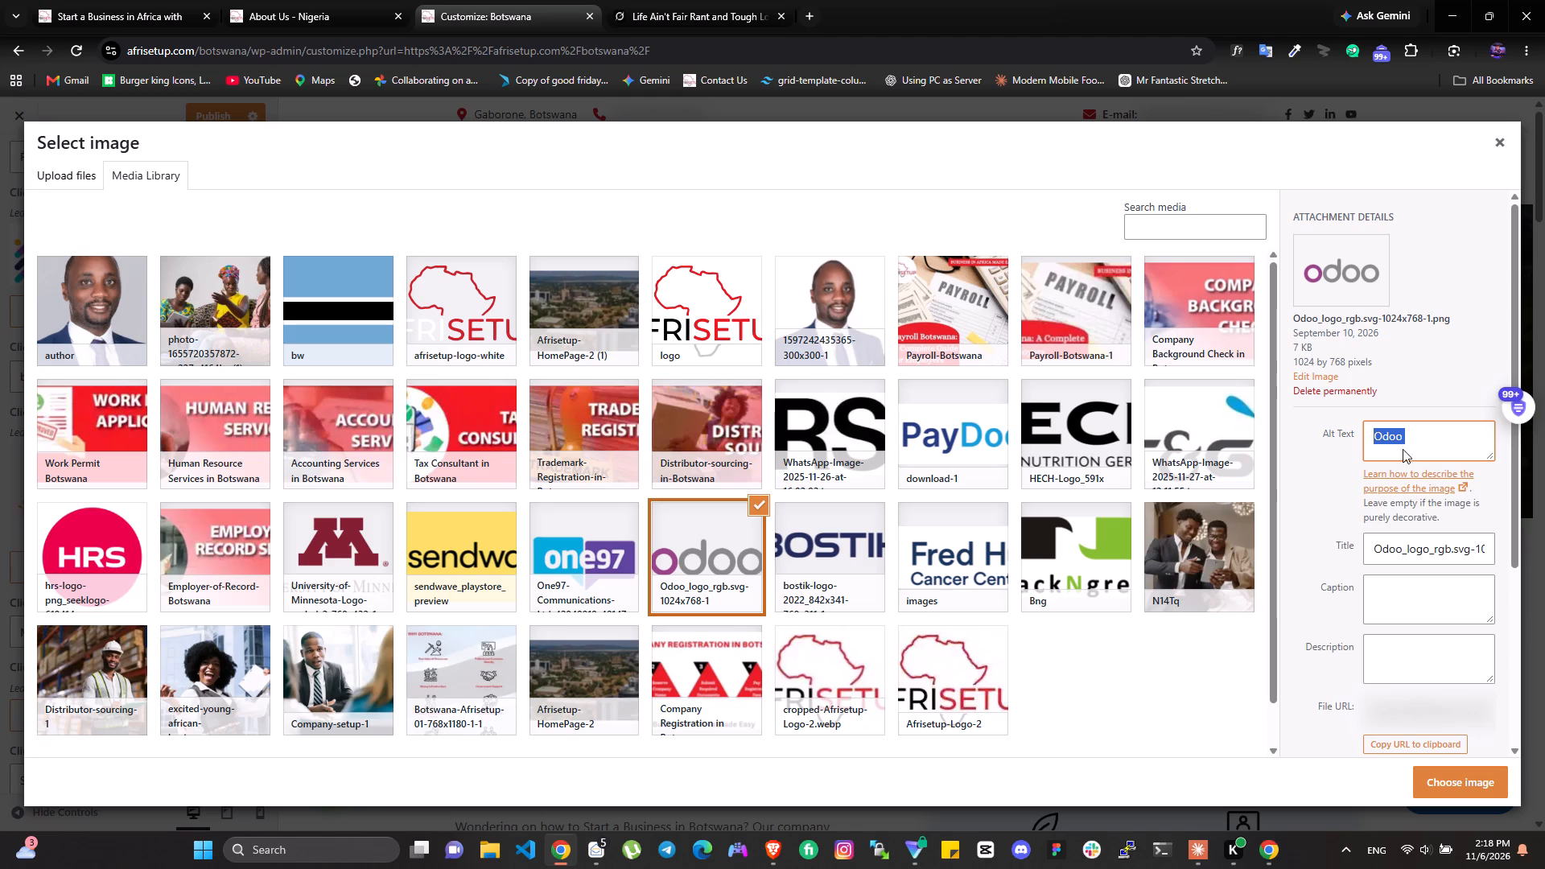
pyautogui.click(1443, 785)
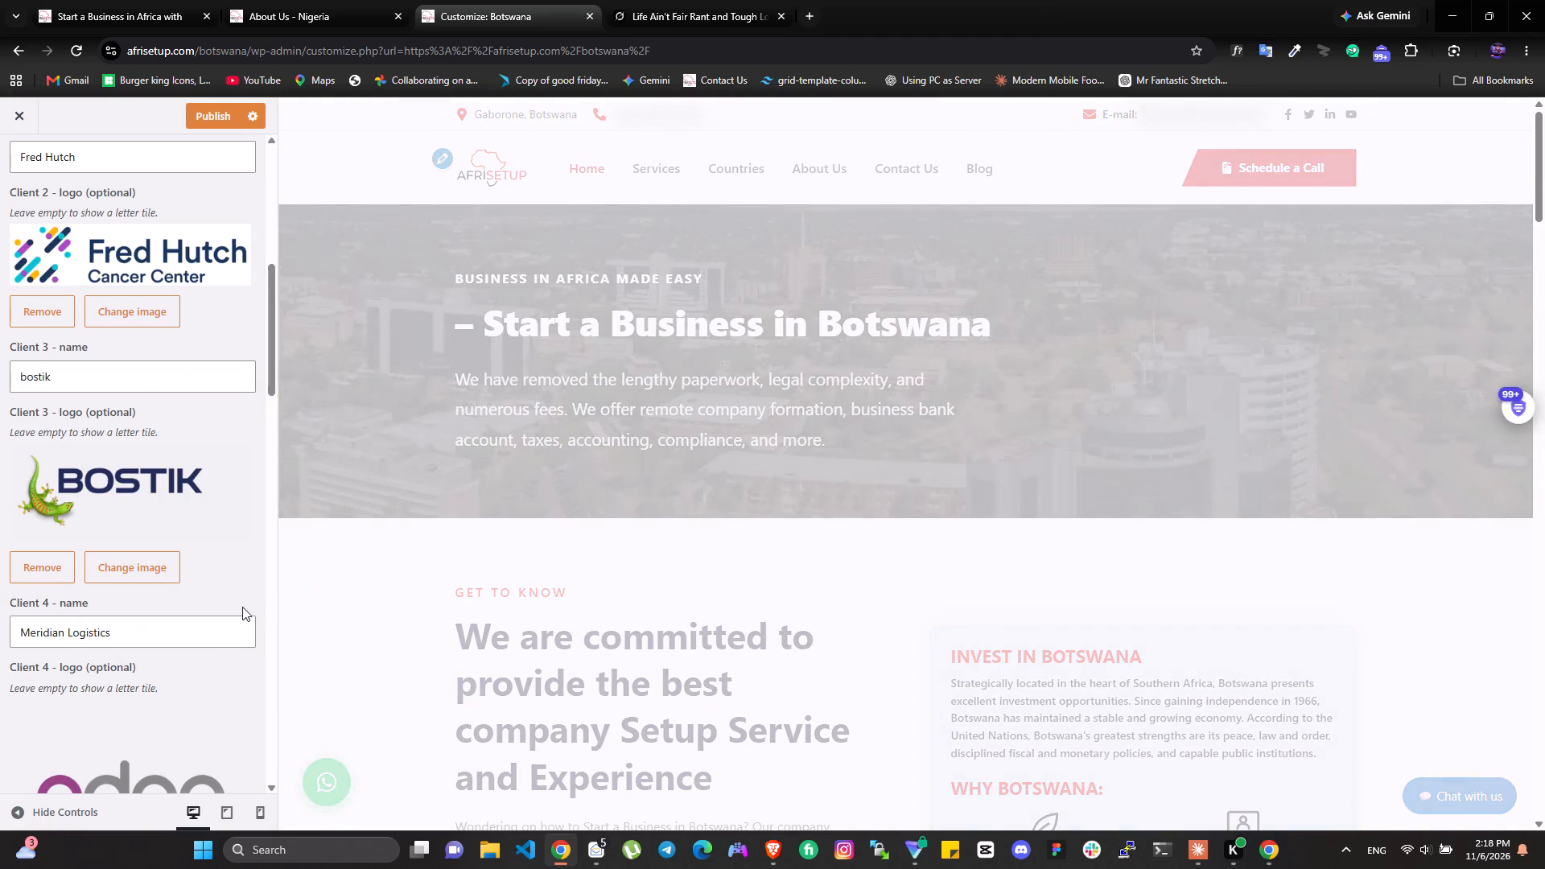
pyautogui.click(208, 616)
pyautogui.hotkey('ctrl', 'a')
pyautogui.hotkey('ctrl', 'v')
# Choose the One97 image as Client 5's logo and set the client name to "One 97", copied from its alt text.
pyautogui.scroll(-1, 208, 616)
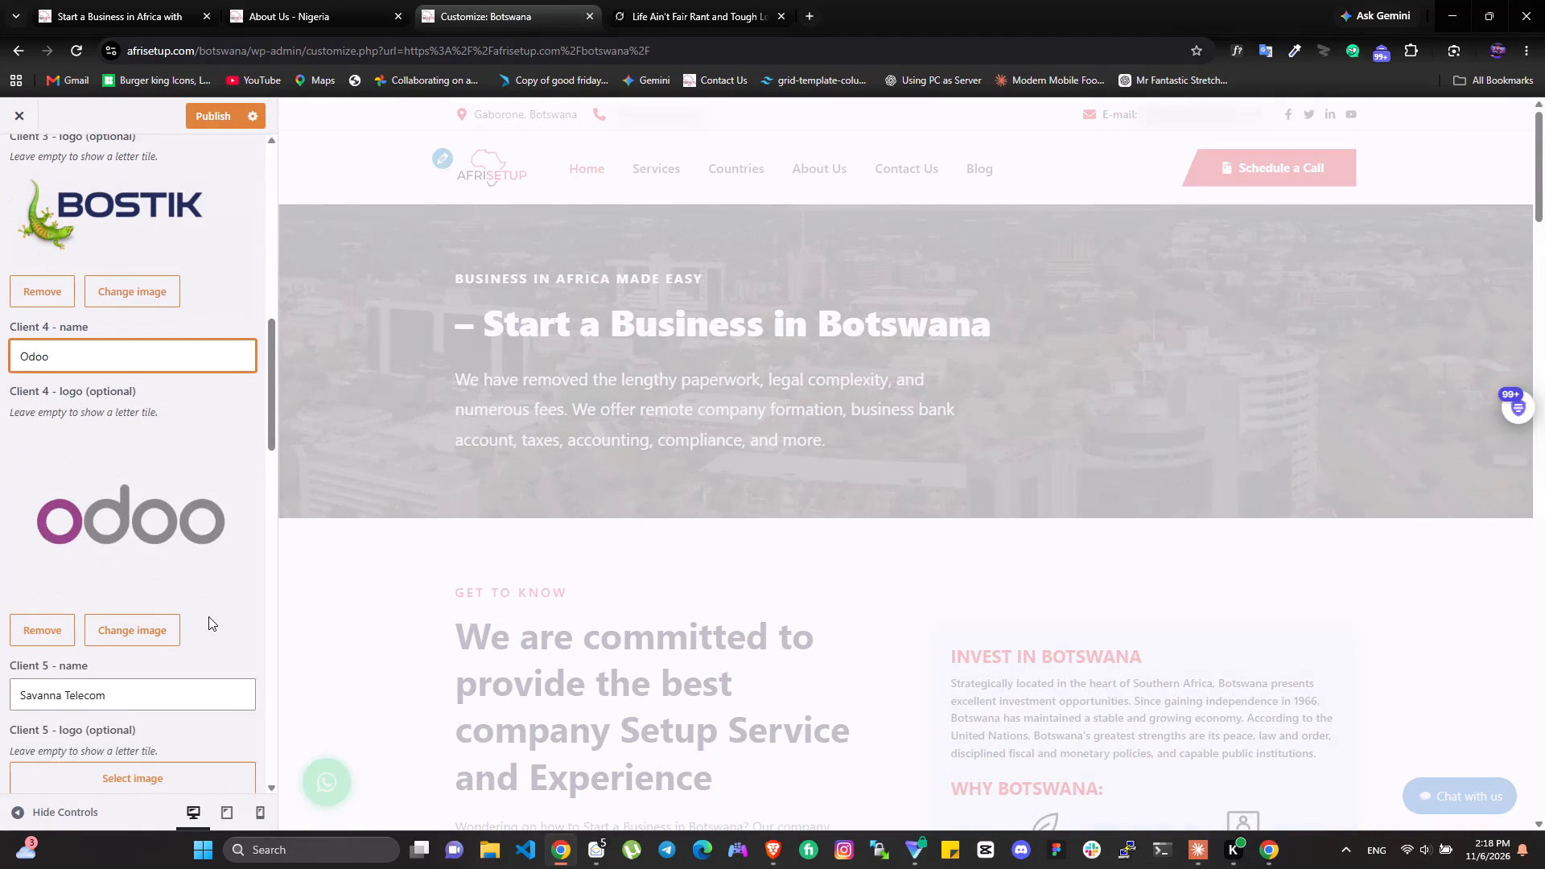
pyautogui.scroll(-2, 208, 616)
pyautogui.click(158, 742)
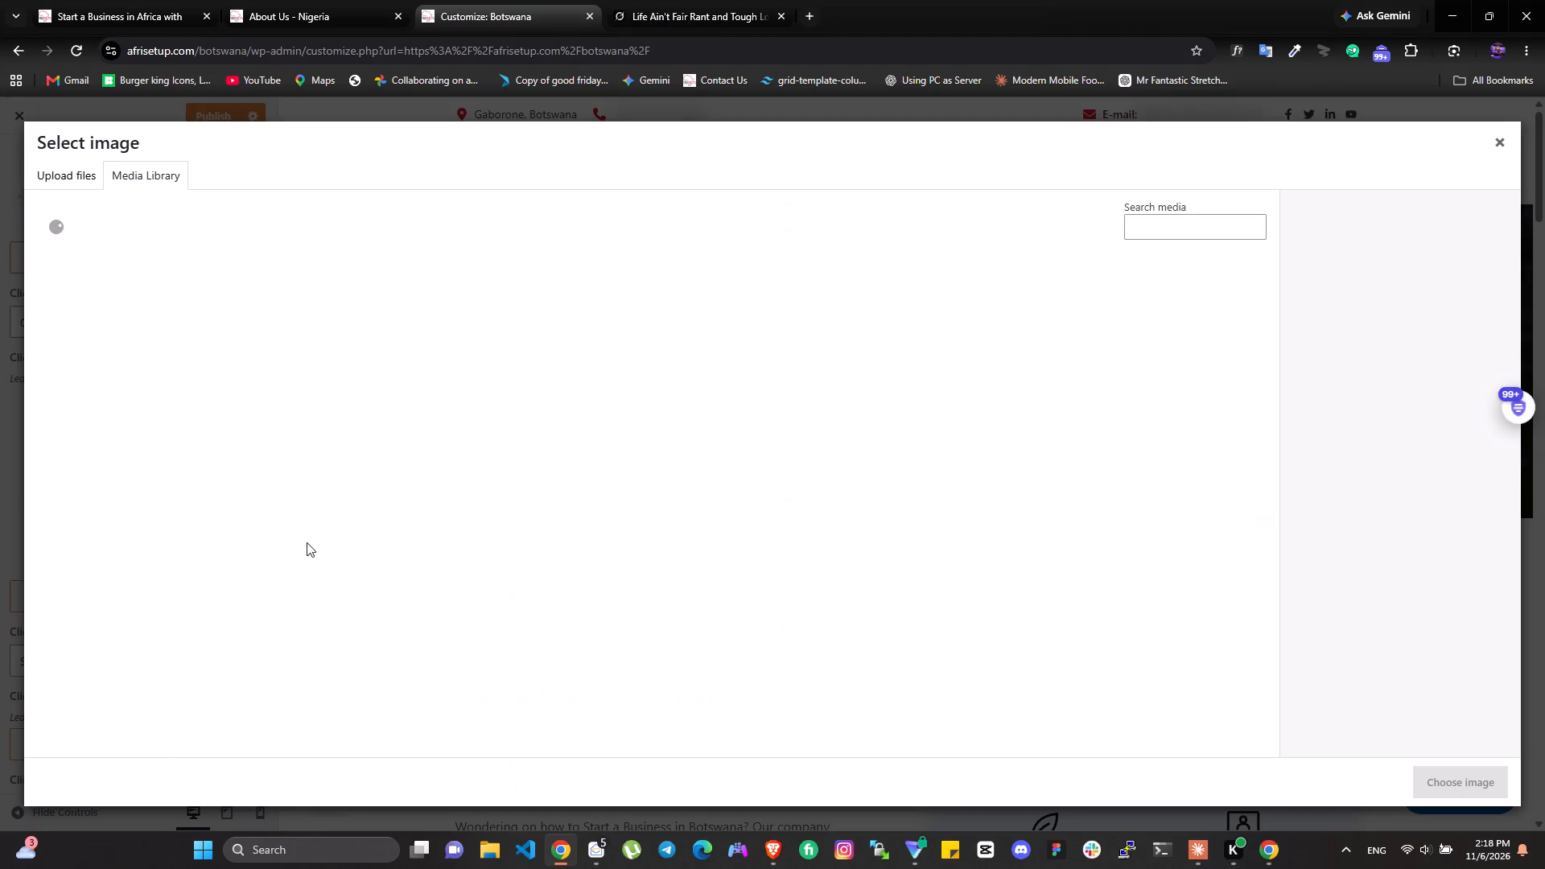
pyautogui.click(614, 589)
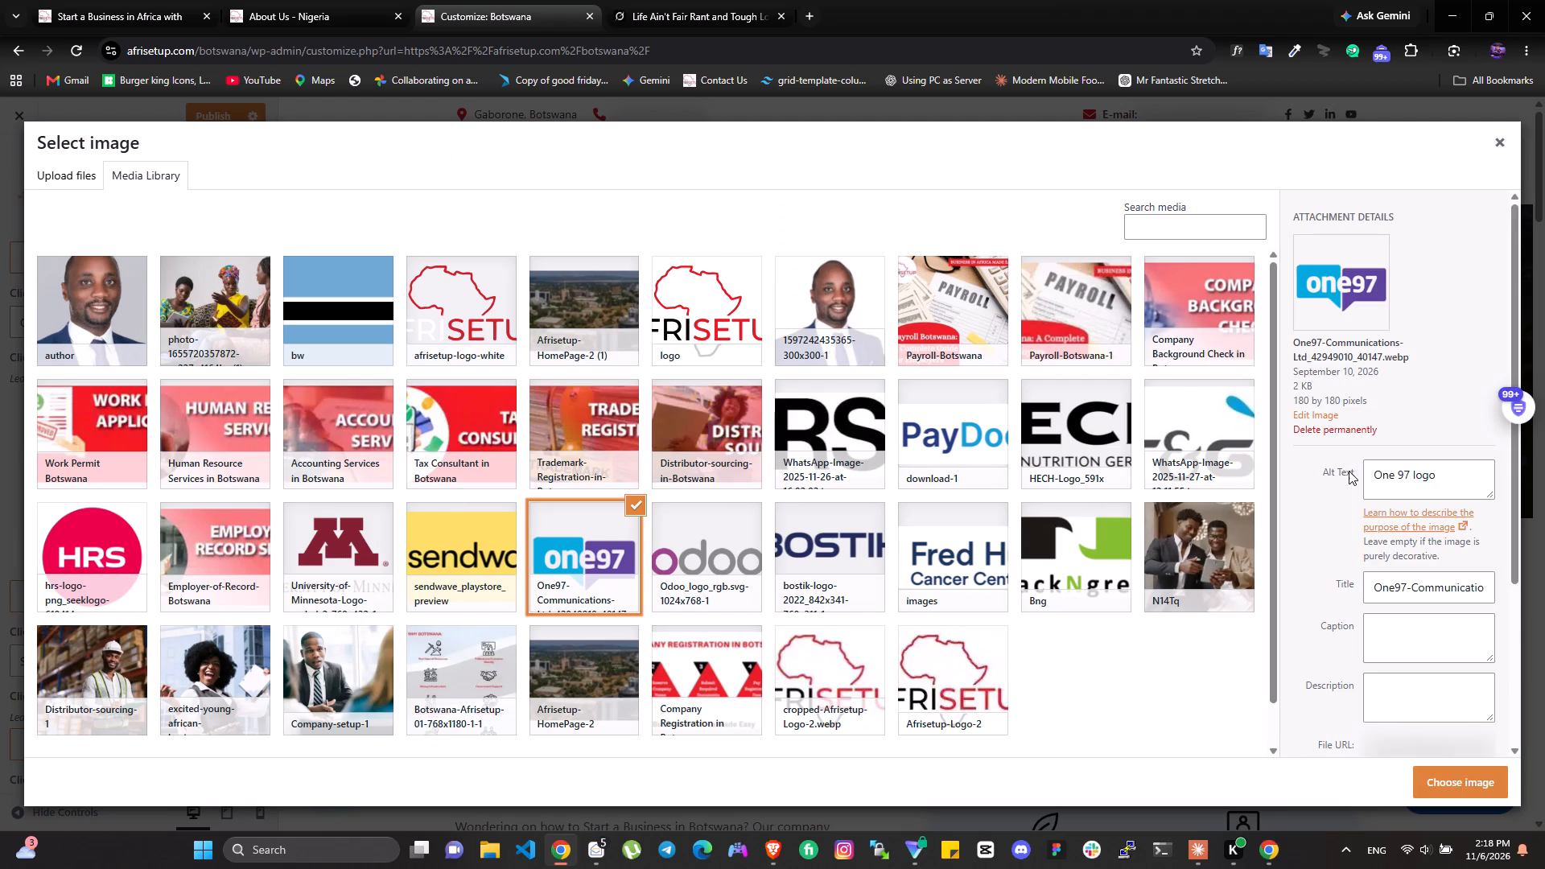
pyautogui.moveTo(1409, 469); pyautogui.dragTo(1278, 472)
pyautogui.hotkey('ctrl', 'c')
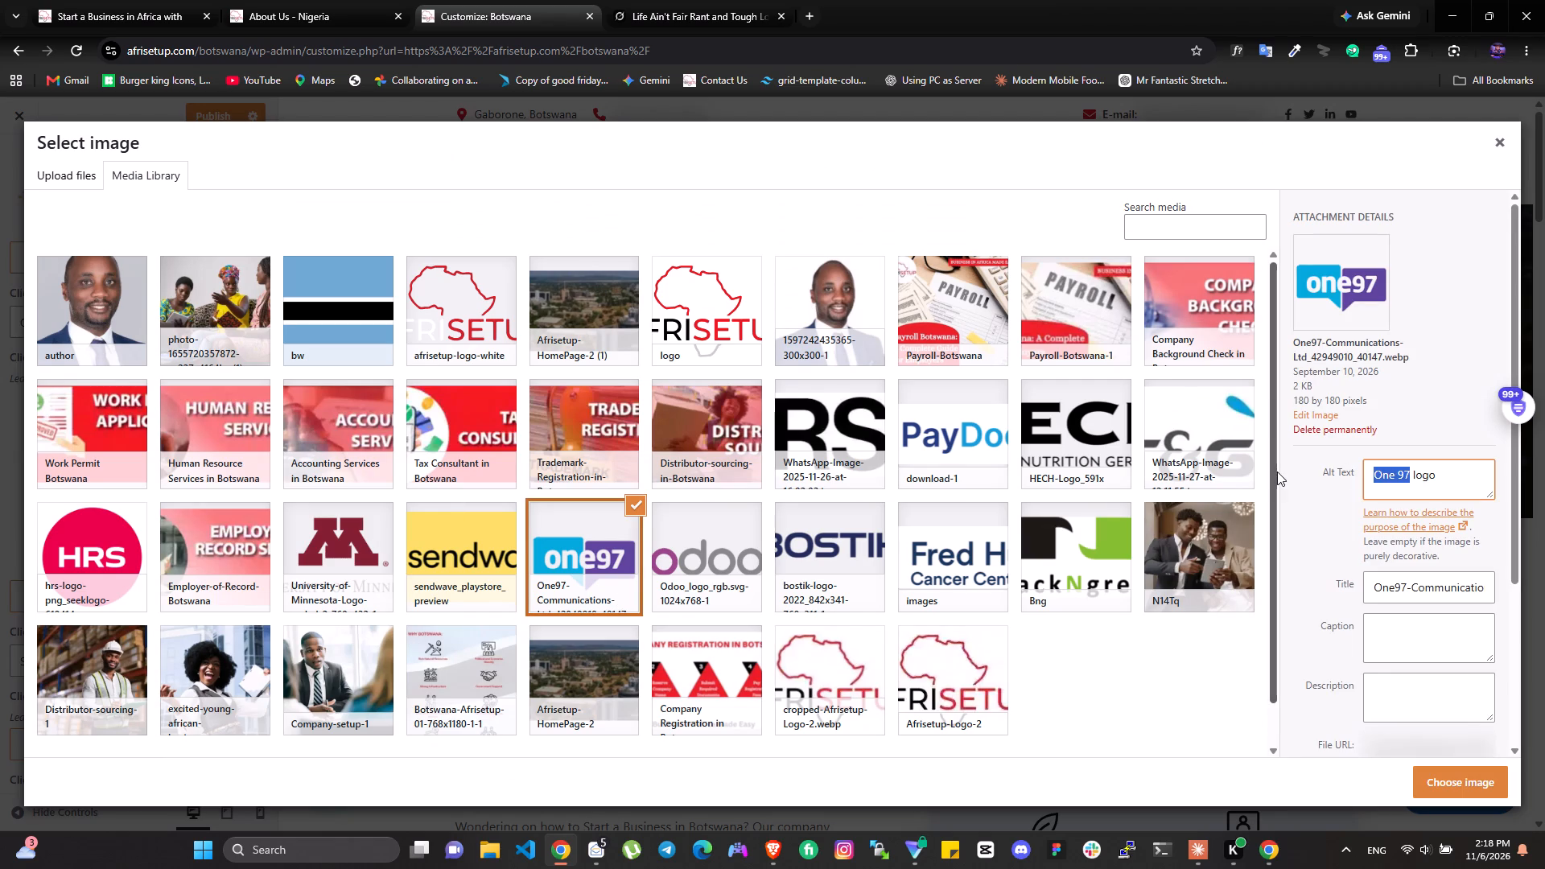
pyautogui.click(1458, 782)
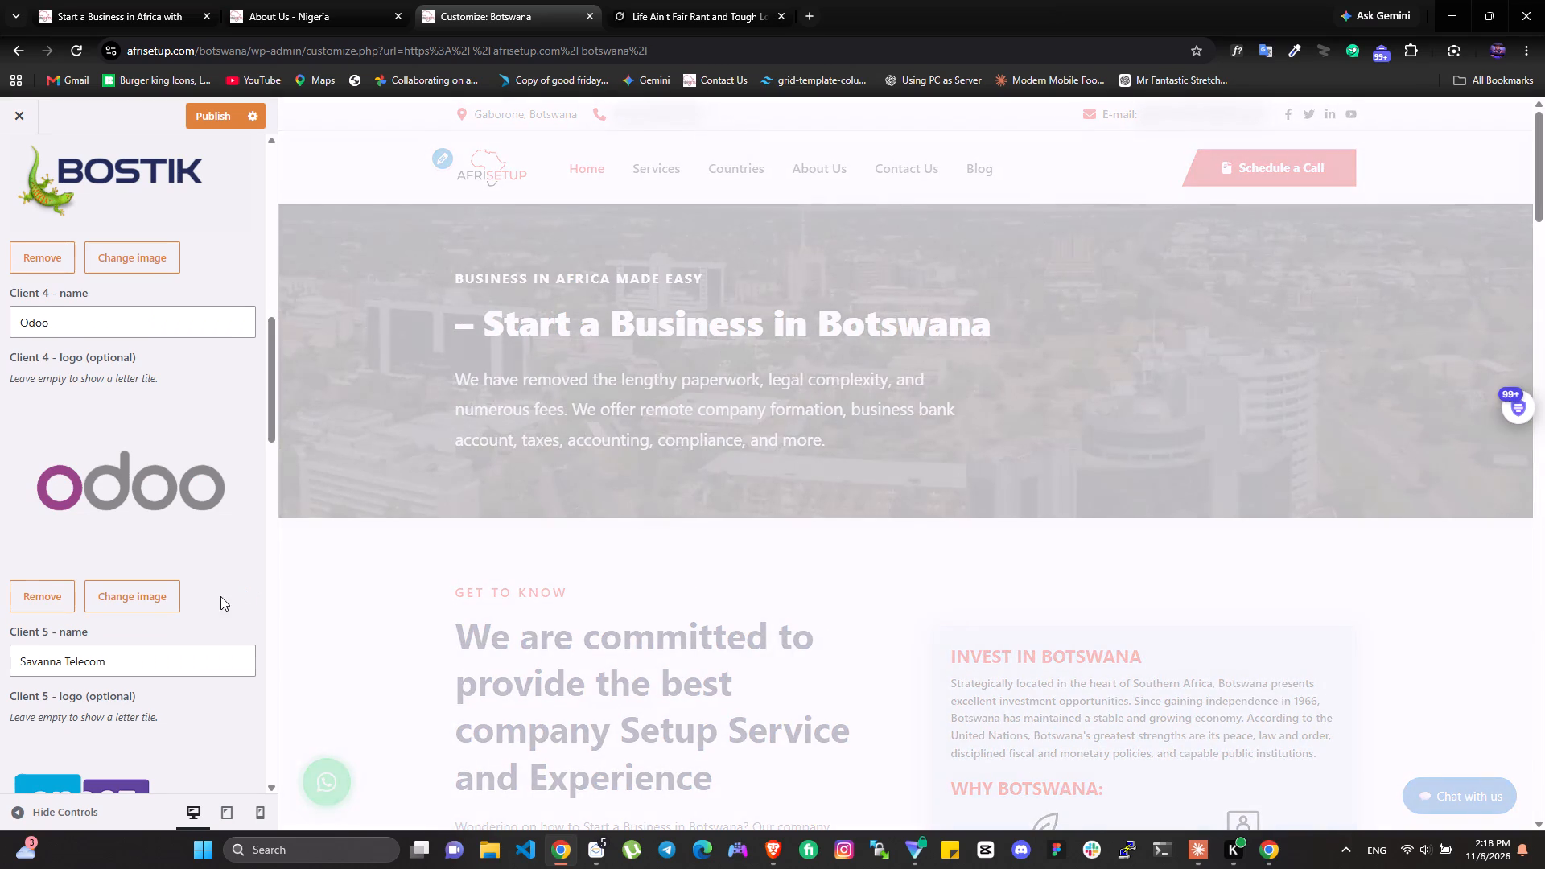
pyautogui.click(169, 677)
pyautogui.click(155, 664)
pyautogui.hotkey('ctrl', 'a')
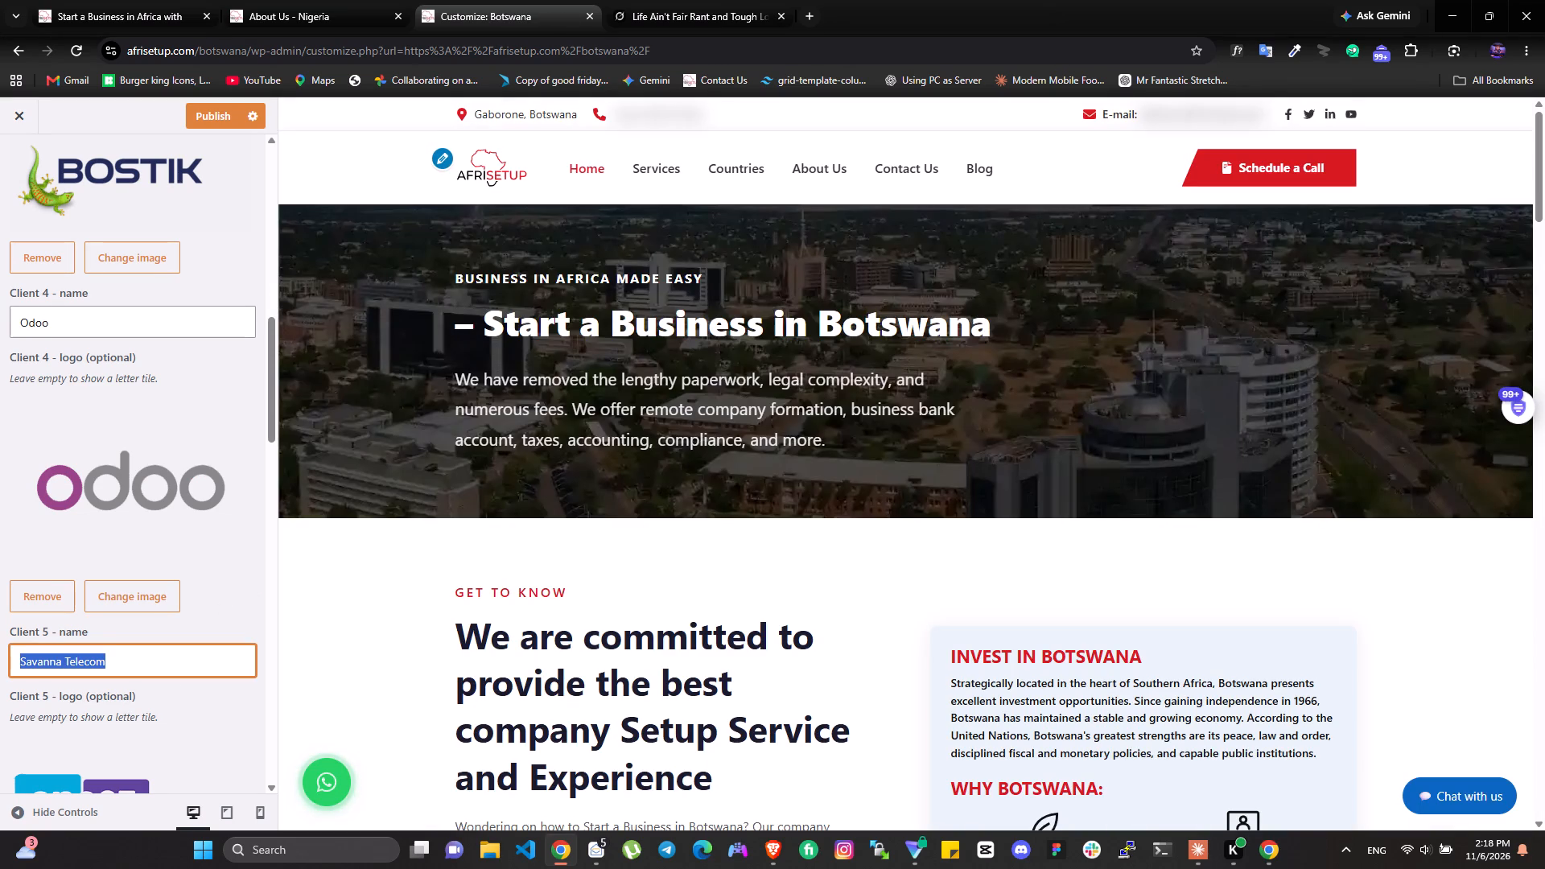
pyautogui.hotkey('ctrl', 'v')
pyautogui.scroll(-3, 155, 664)
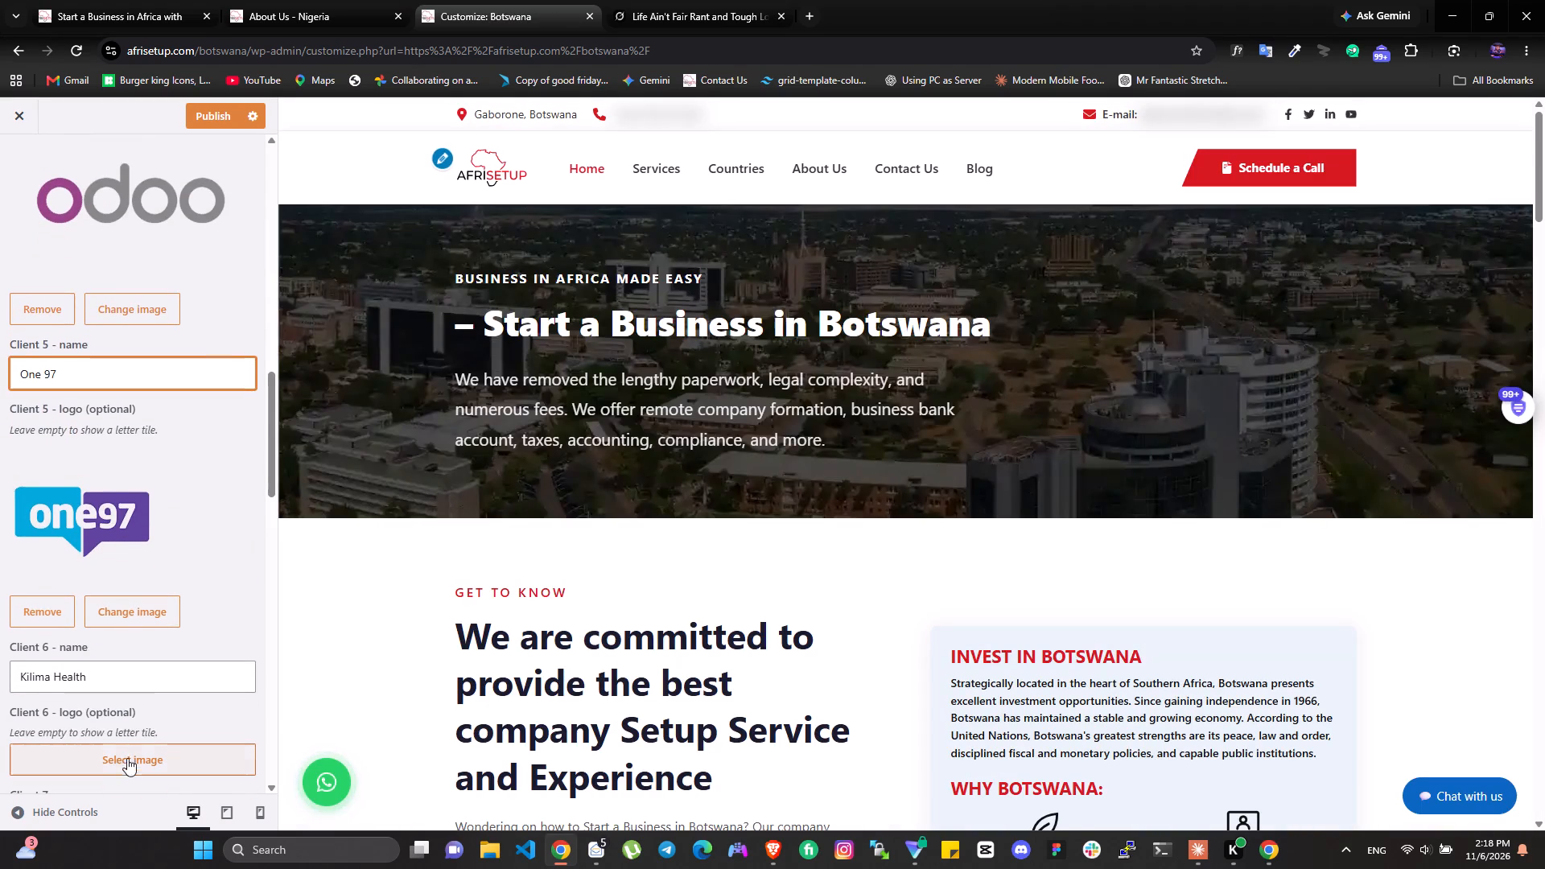
# Choose the Sendwave image as Client 6's logo, using "sendwave" for both its alt text and the client name.
pyautogui.click(131, 769)
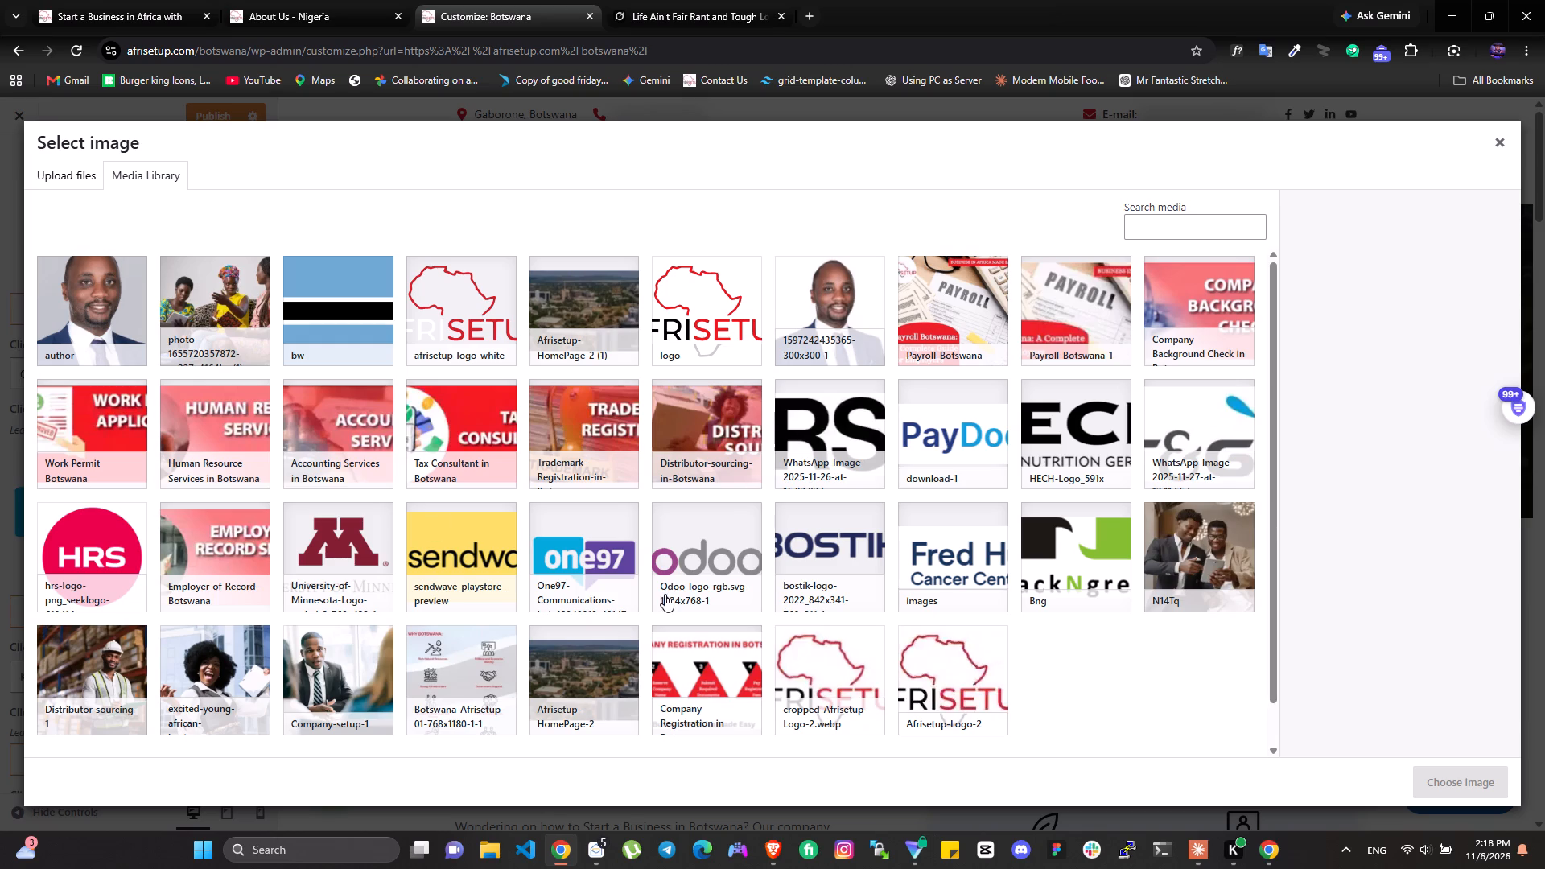
pyautogui.click(456, 551)
pyautogui.click(1450, 385)
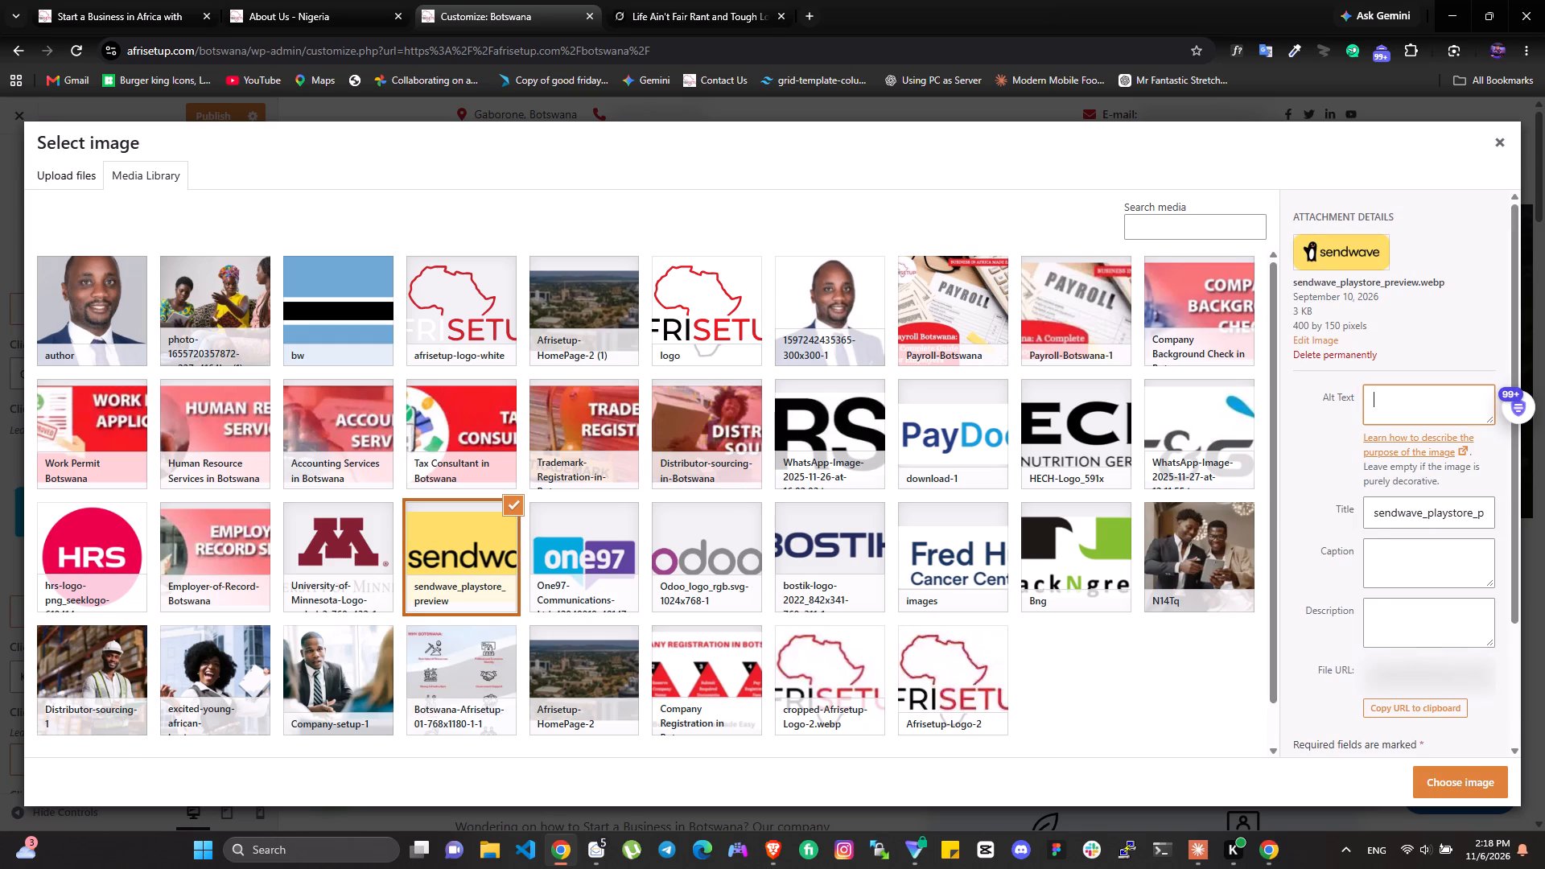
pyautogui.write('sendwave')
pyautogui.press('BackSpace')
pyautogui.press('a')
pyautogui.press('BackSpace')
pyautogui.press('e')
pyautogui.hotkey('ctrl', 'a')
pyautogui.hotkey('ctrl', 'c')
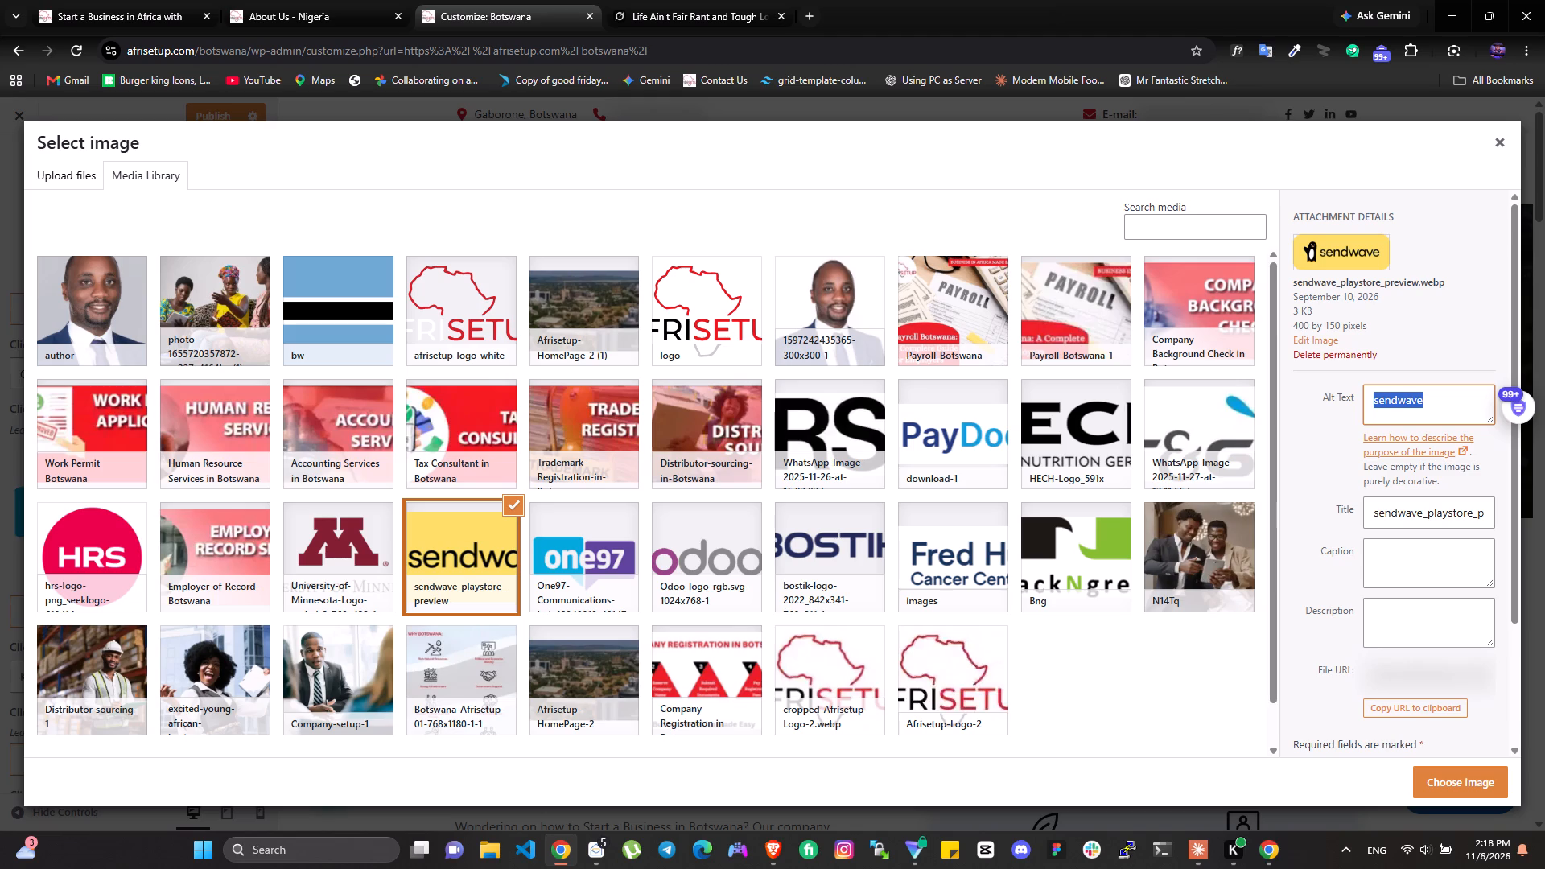
pyautogui.click(1450, 779)
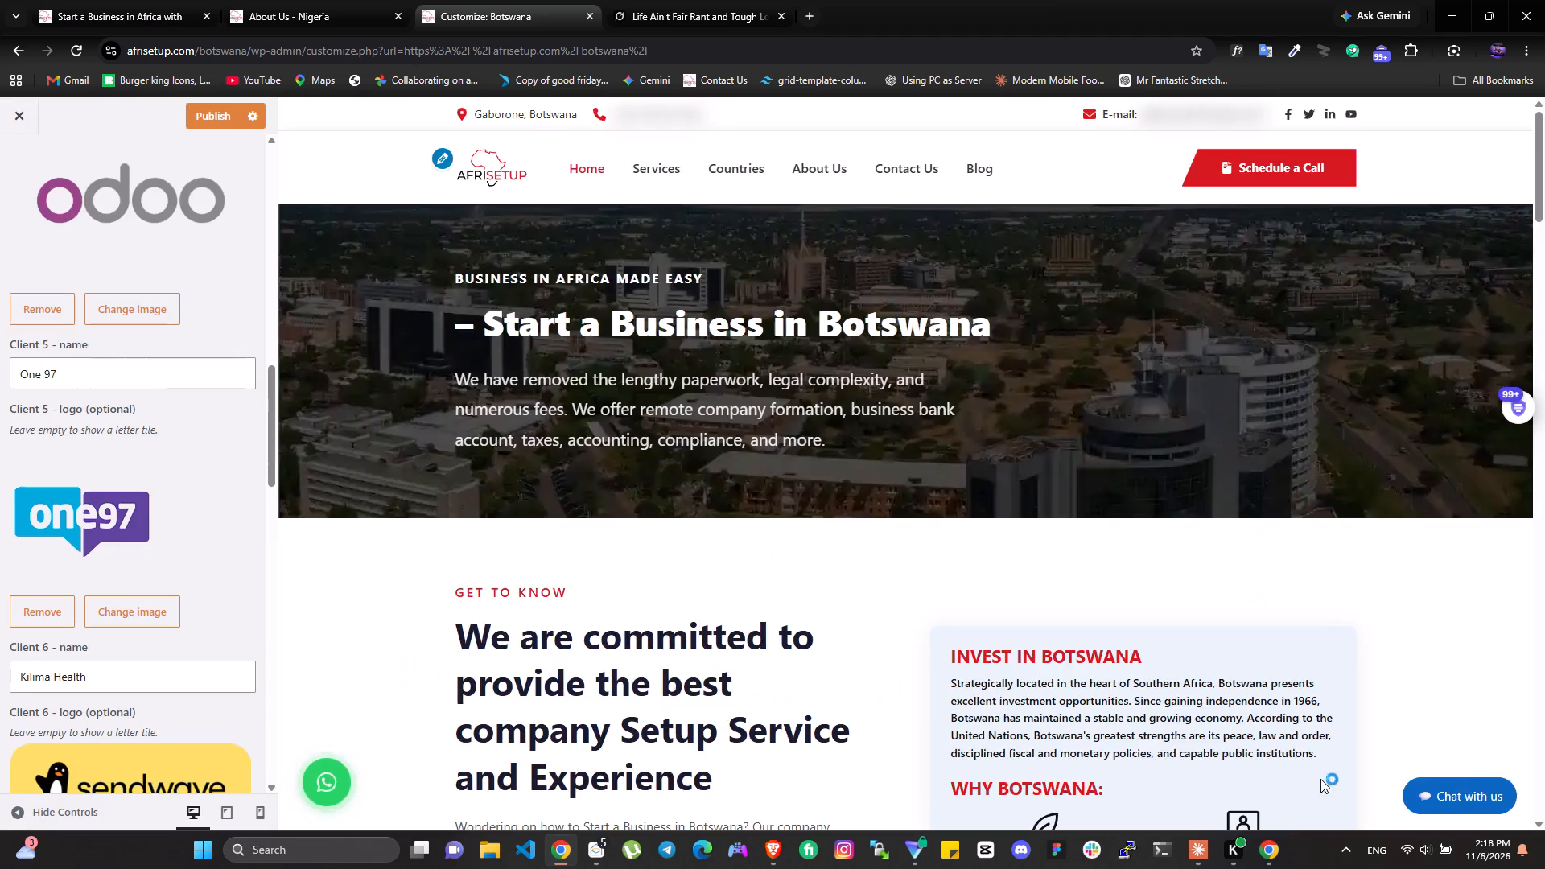
pyautogui.click(187, 677)
pyautogui.hotkey('ctrl', 'a')
pyautogui.hotkey('ctrl', 'v')
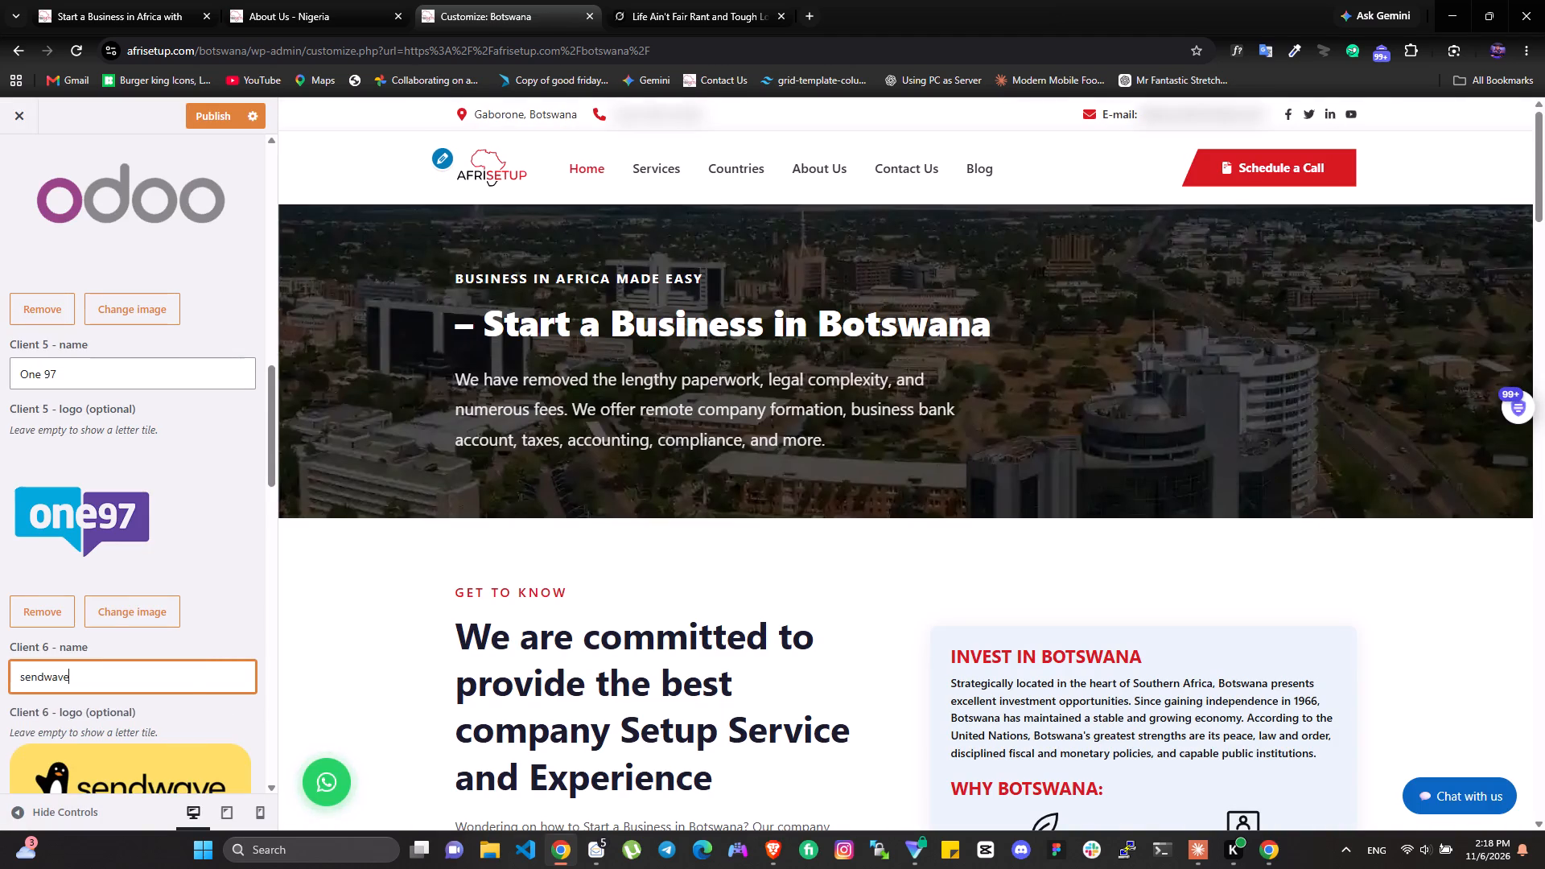
# Choose the University of Minnesota image as Client 7's logo and set the client name to "University-of-Minnesota", copied from its alt text.
pyautogui.scroll(-2, 187, 677)
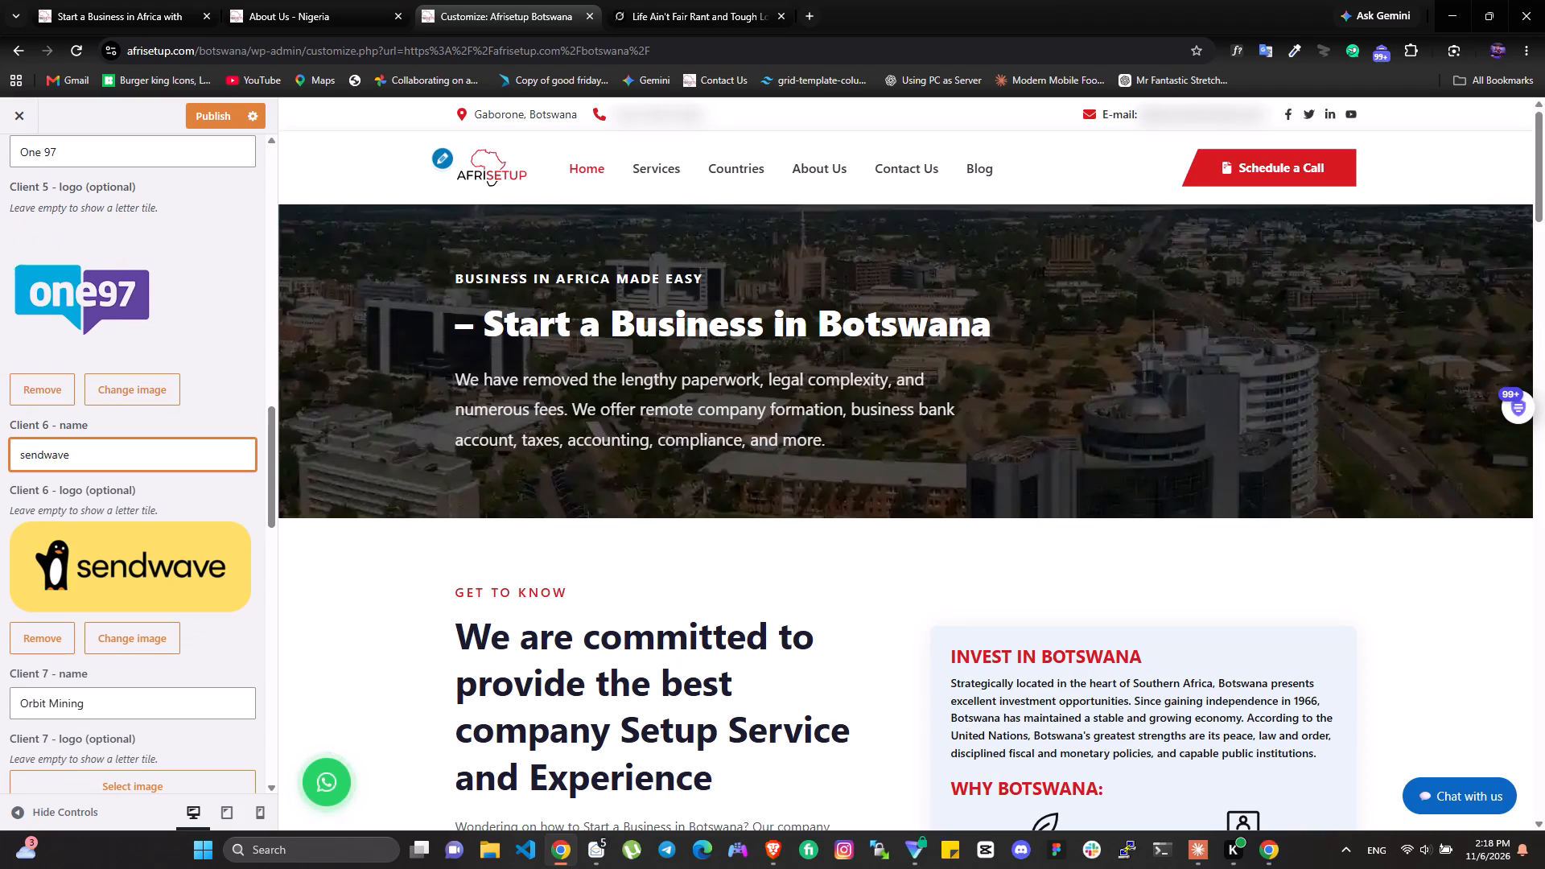
pyautogui.click(127, 777)
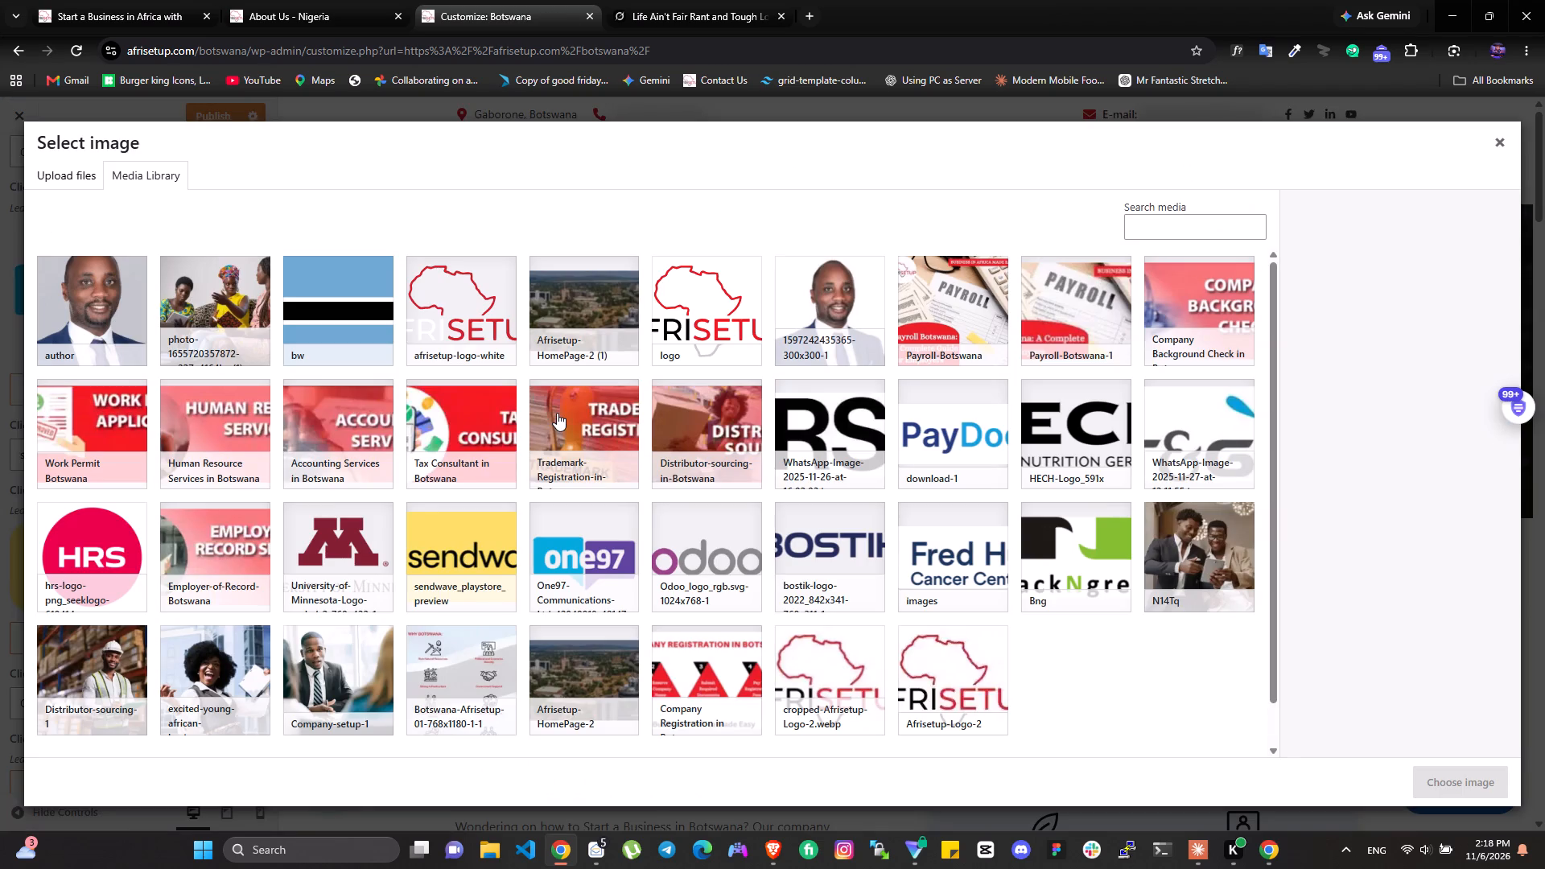
pyautogui.click(336, 540)
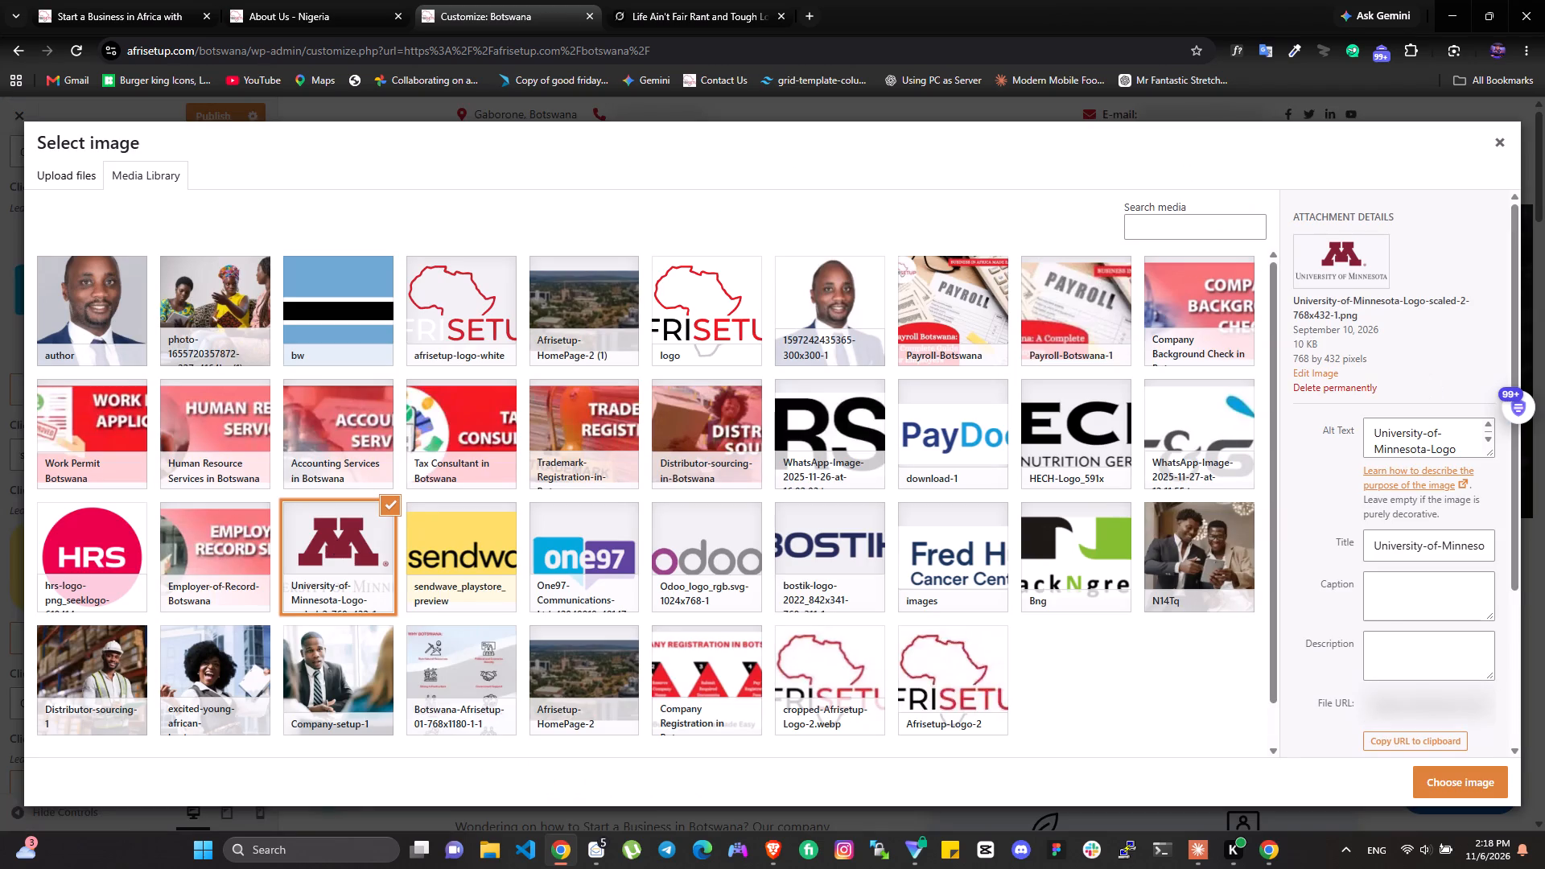
pyautogui.moveTo(1427, 447); pyautogui.dragTo(1329, 410)
pyautogui.hotkey('ctrl', 'c')
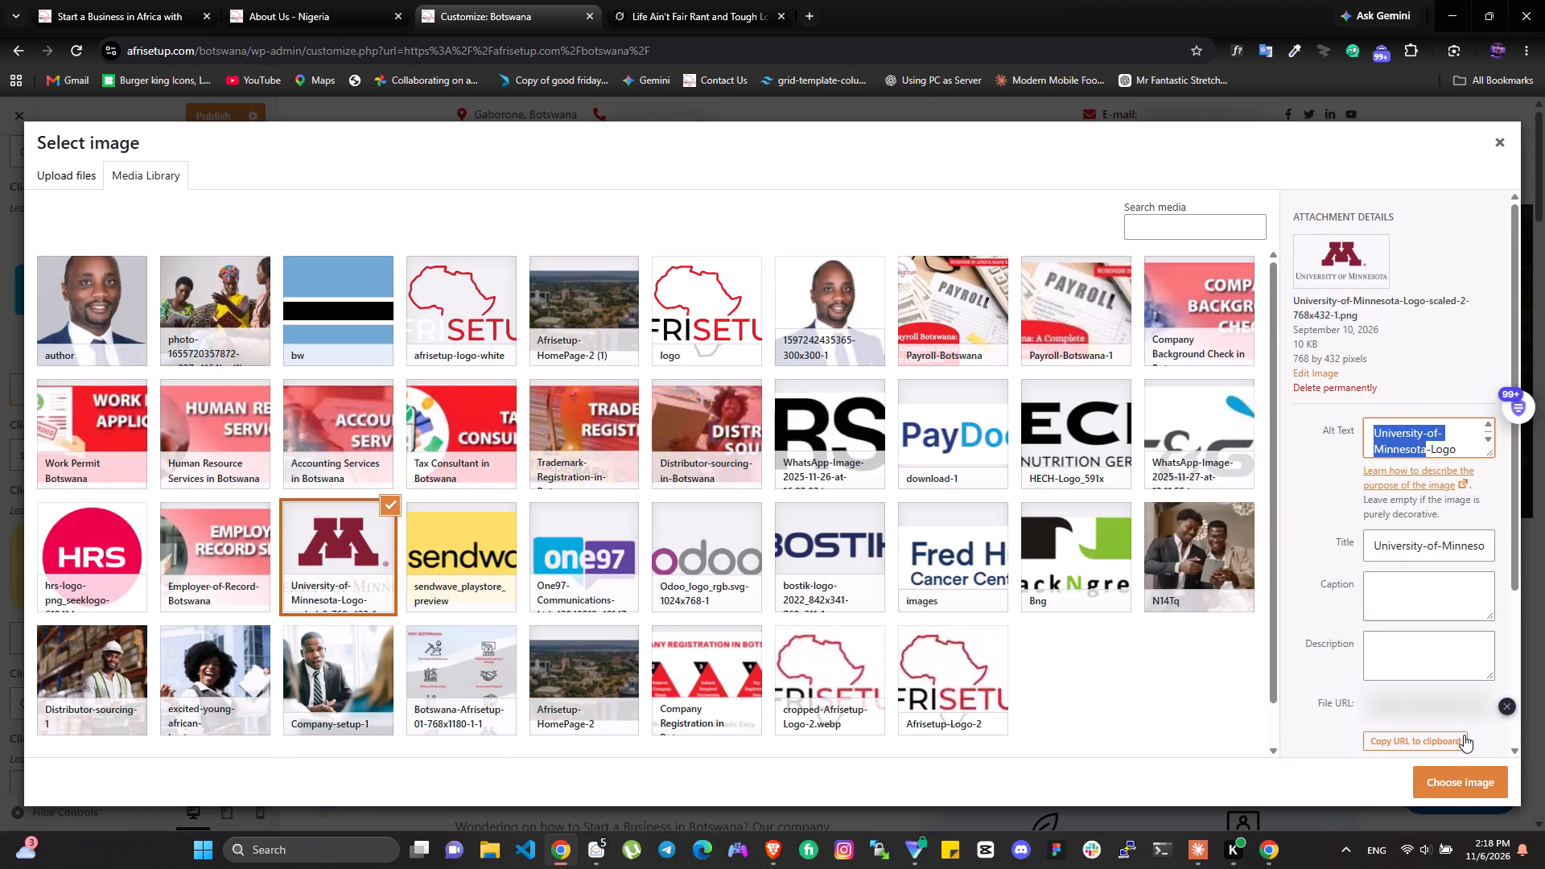
pyautogui.click(1451, 774)
pyautogui.click(238, 672)
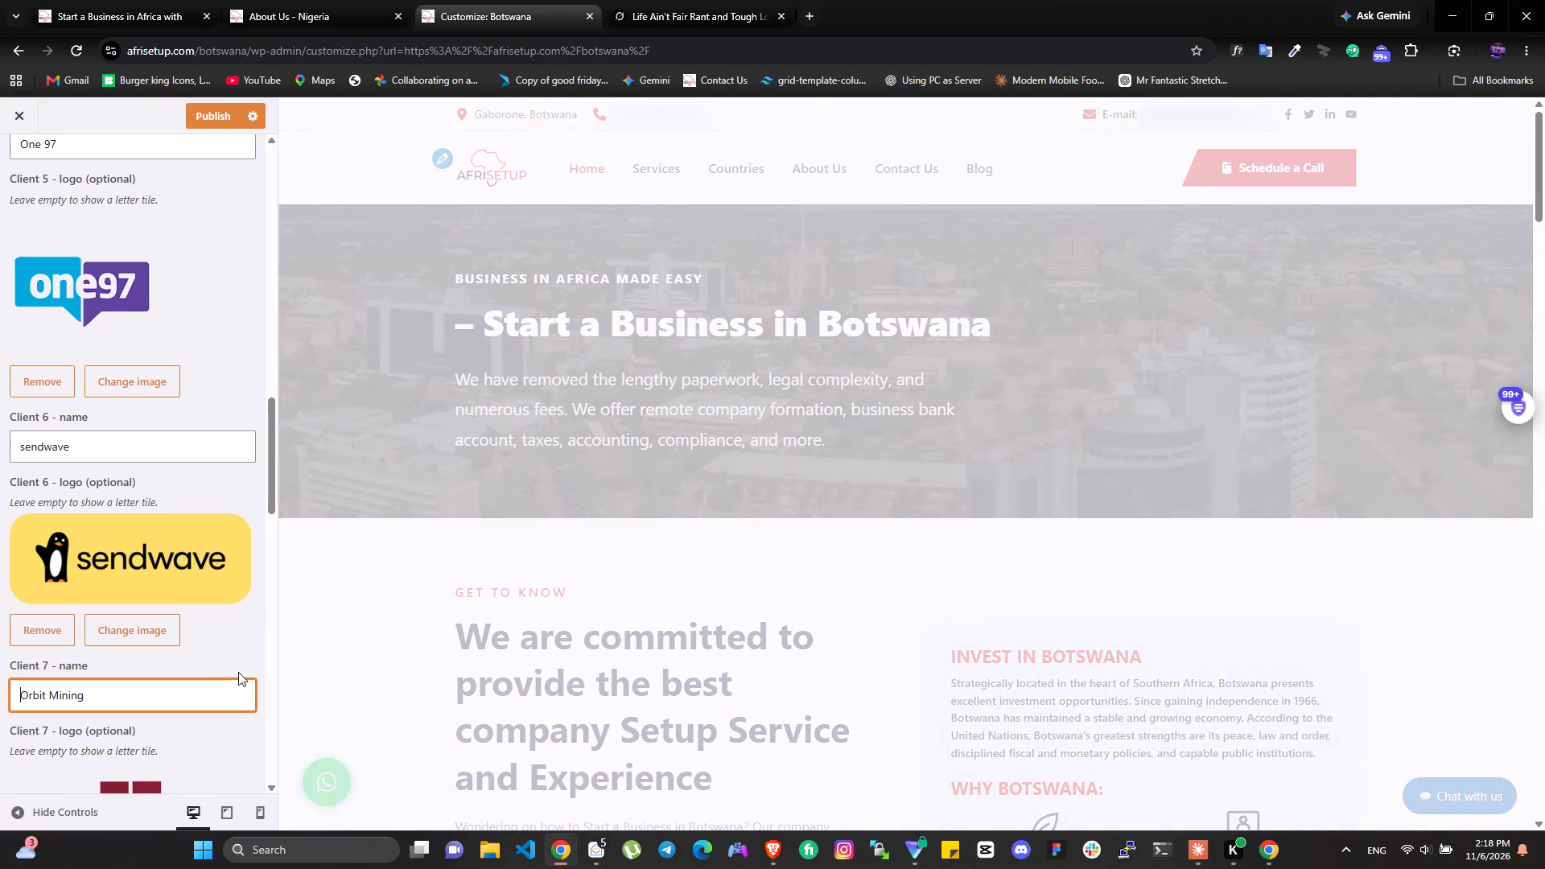
pyautogui.click(225, 675)
pyautogui.hotkey('ctrl', 'a')
pyautogui.hotkey('ctrl', 'v')
# Choose the pink round HRS image as Client 8's logo and set the client name to "HRS".
pyautogui.scroll(-2, 223, 675)
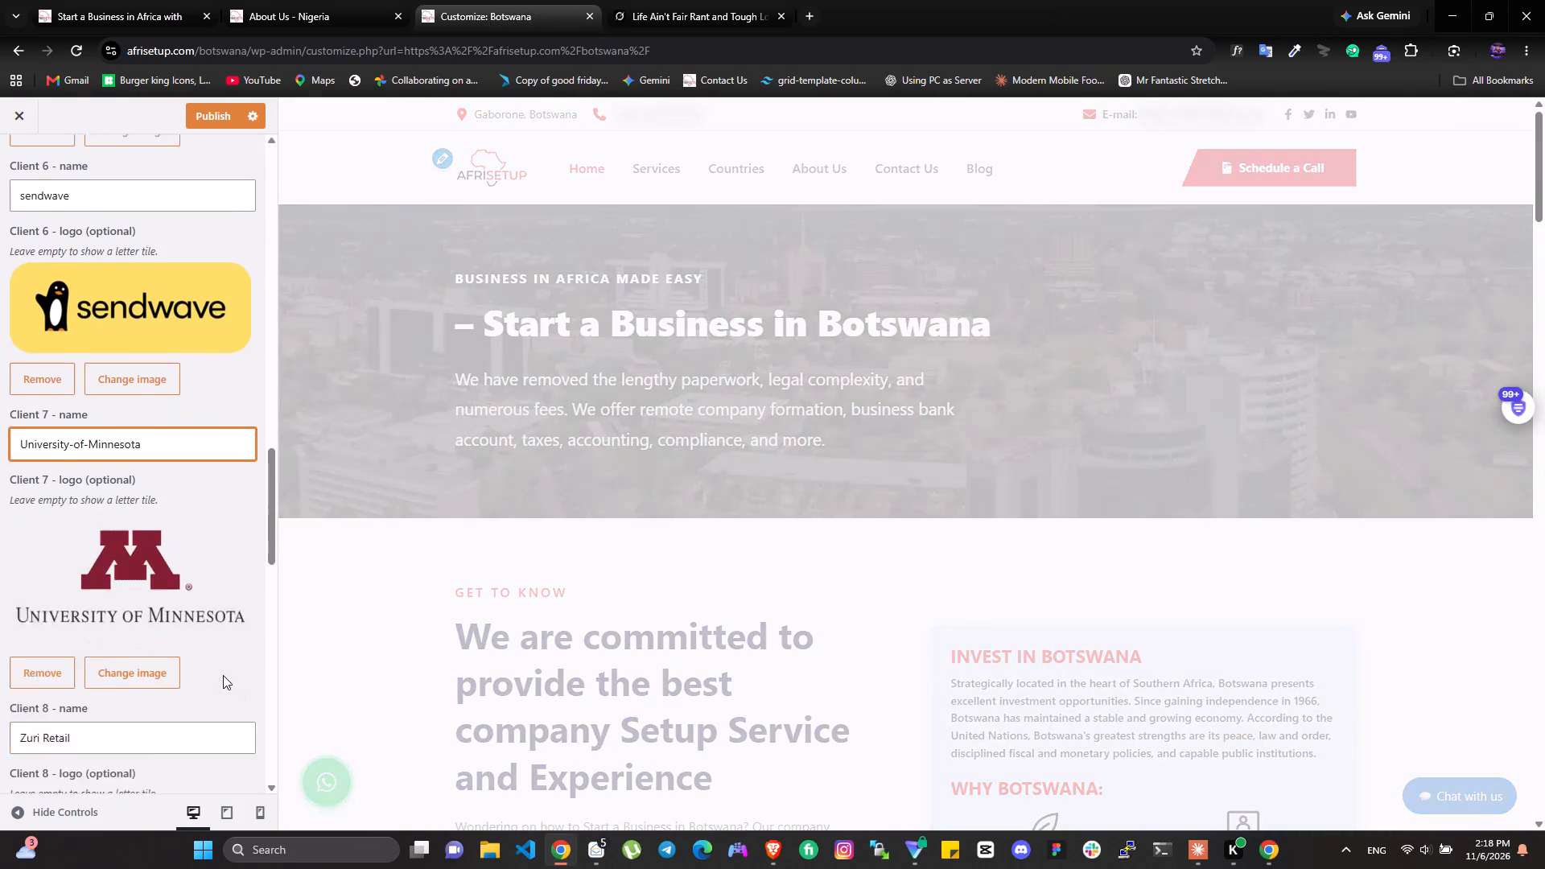
pyautogui.scroll(-1, 223, 675)
pyautogui.click(126, 781)
pyautogui.click(157, 759)
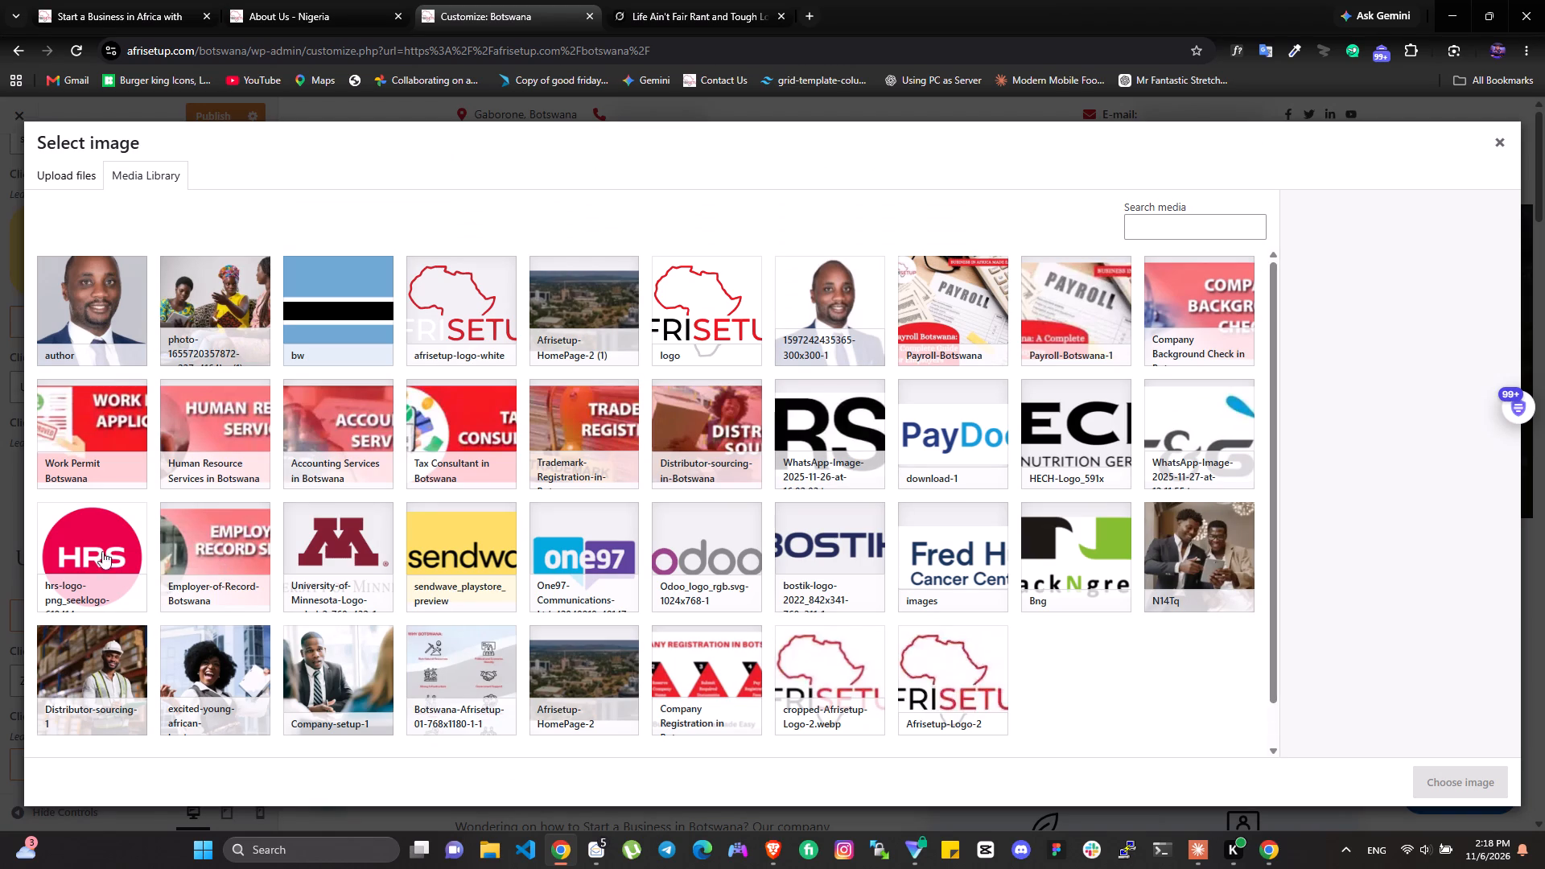
pyautogui.click(93, 549)
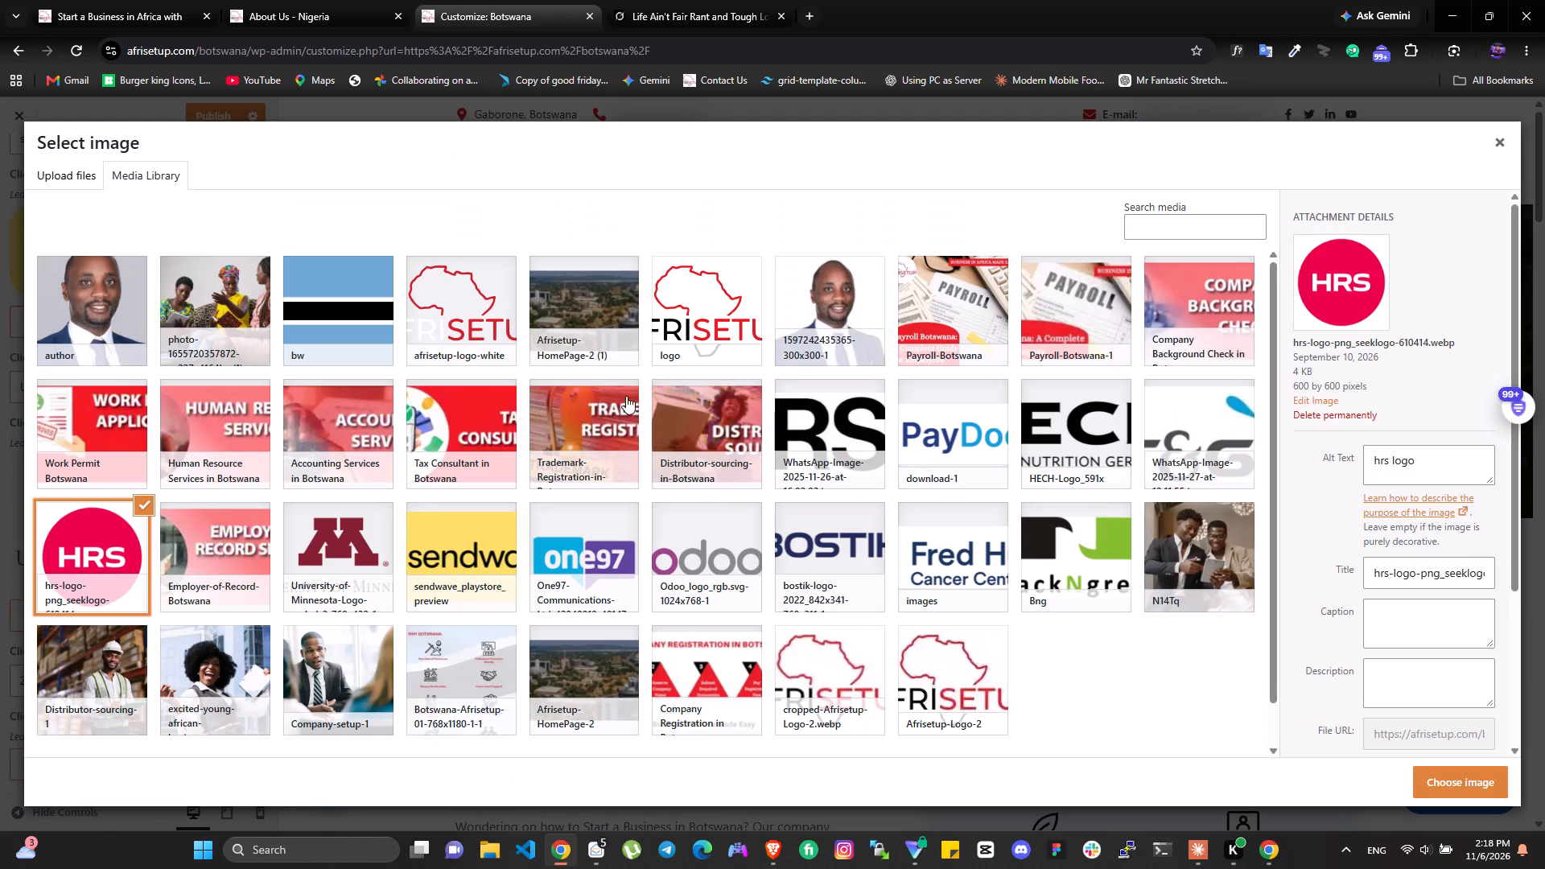
pyautogui.click(1457, 781)
pyautogui.moveTo(229, 686); pyautogui.dragTo(69, 671)
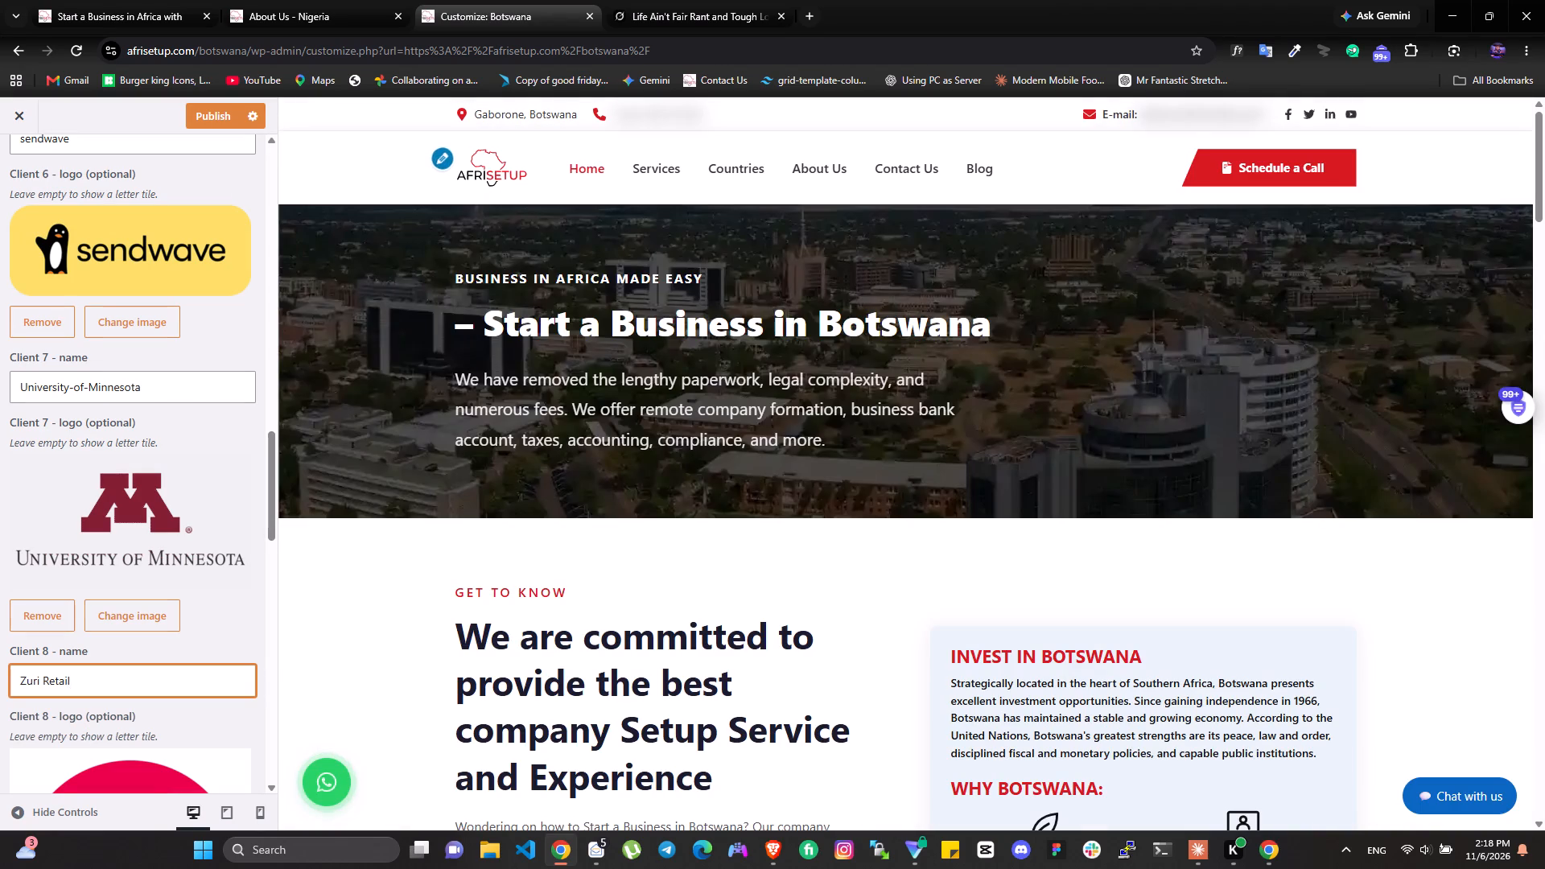
pyautogui.hotkey('ctrl', 'a')
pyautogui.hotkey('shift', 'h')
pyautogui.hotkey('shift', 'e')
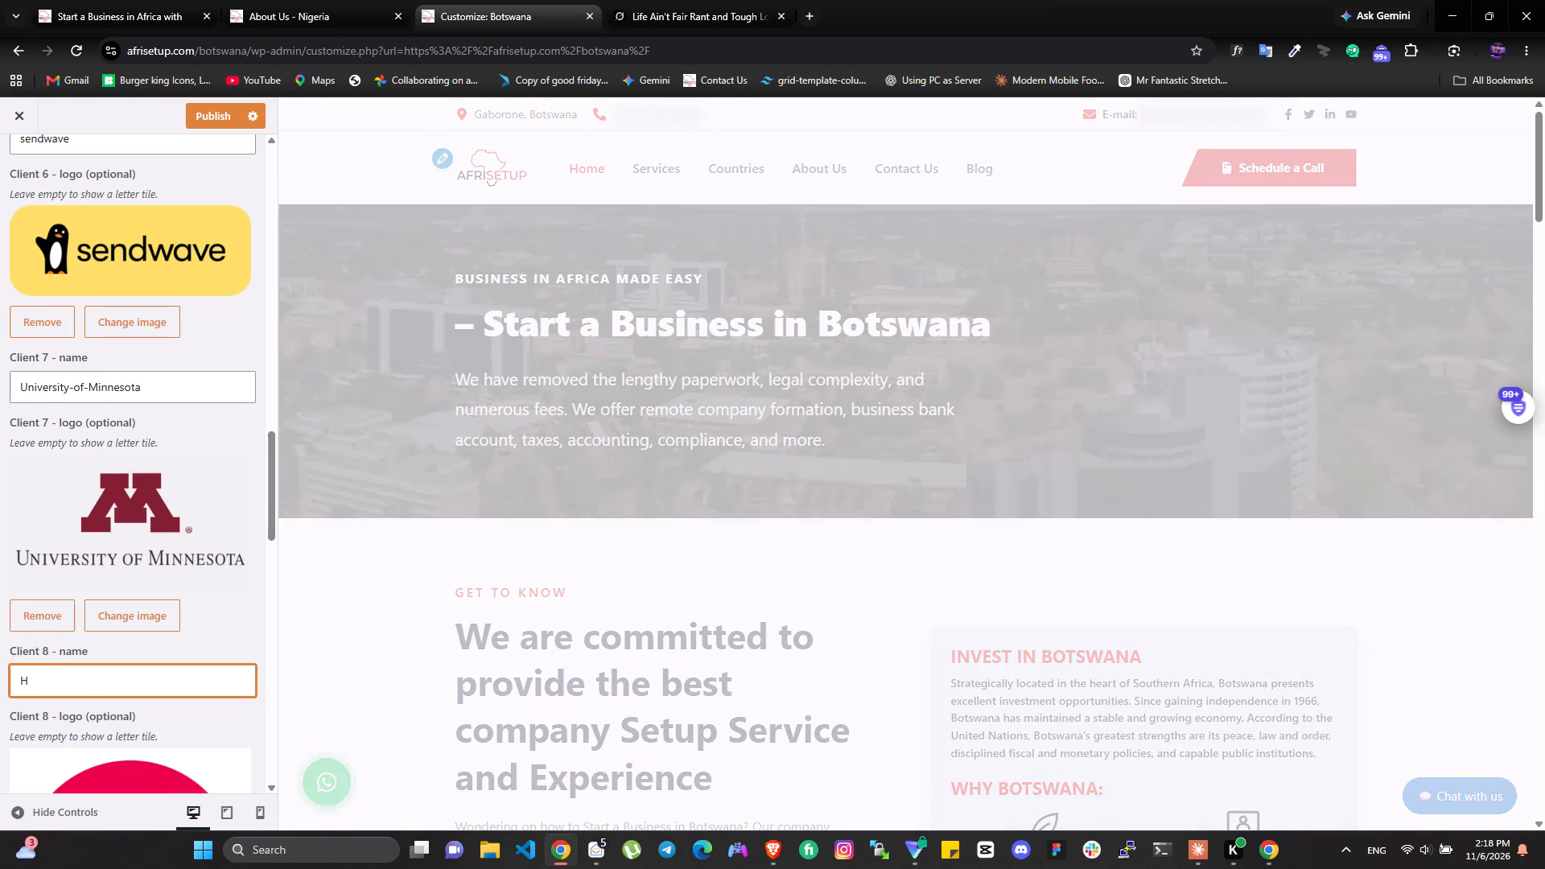
pyautogui.press('BackSpace')
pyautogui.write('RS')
# Choose the KT&G image as Client 9's logo and set the client name to "kt&g", copied from its alt text.
pyautogui.scroll(-3, 154, 627)
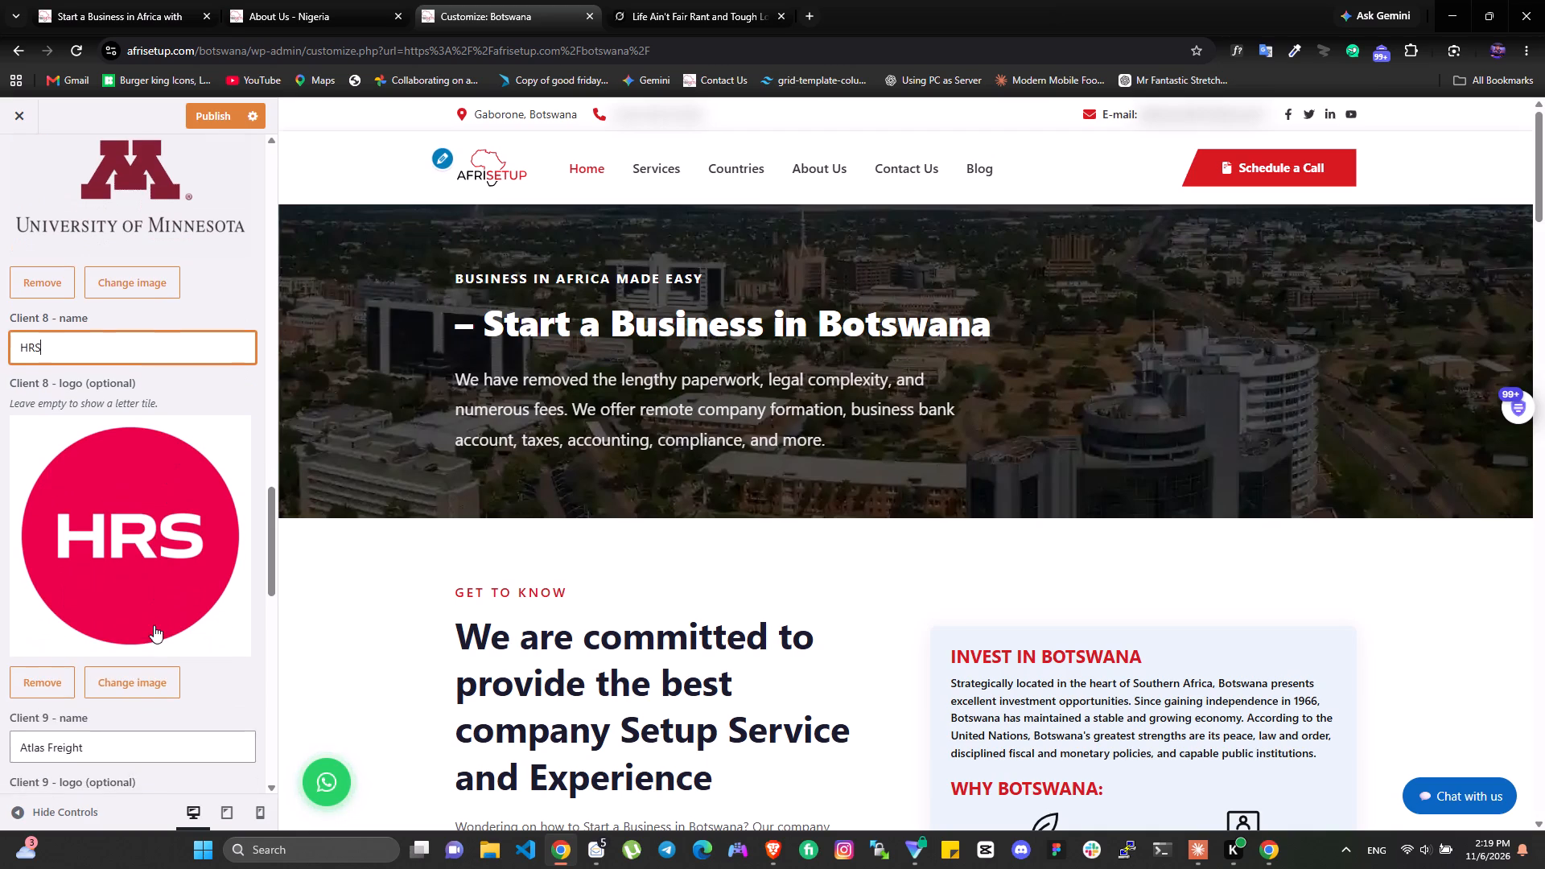
pyautogui.scroll(-1, 154, 625)
pyautogui.click(105, 778)
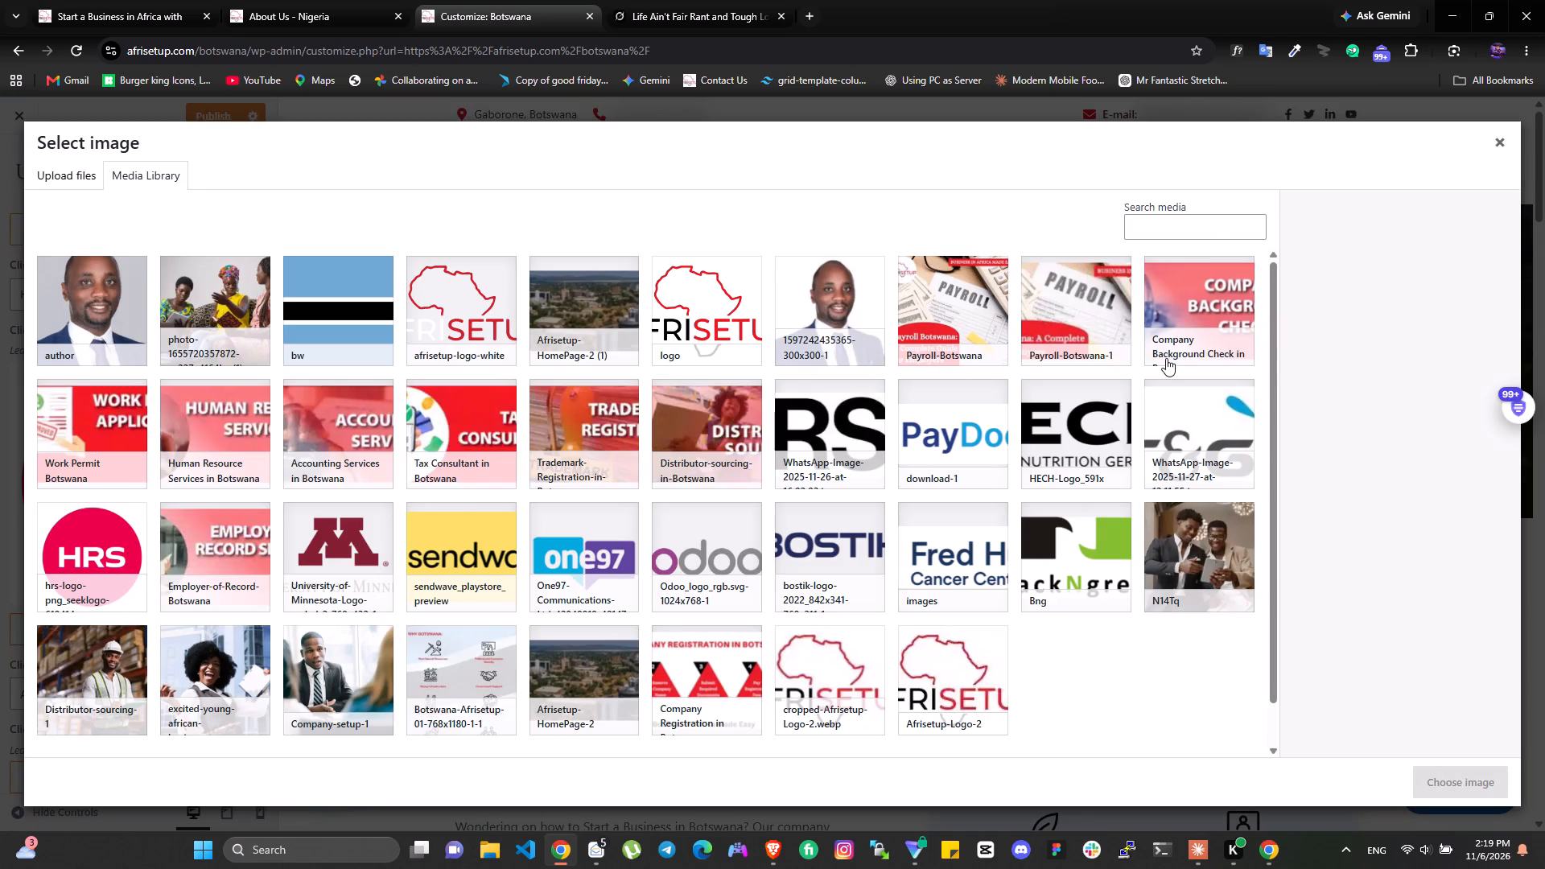
pyautogui.click(1189, 438)
pyautogui.moveTo(1399, 417); pyautogui.dragTo(1393, 416)
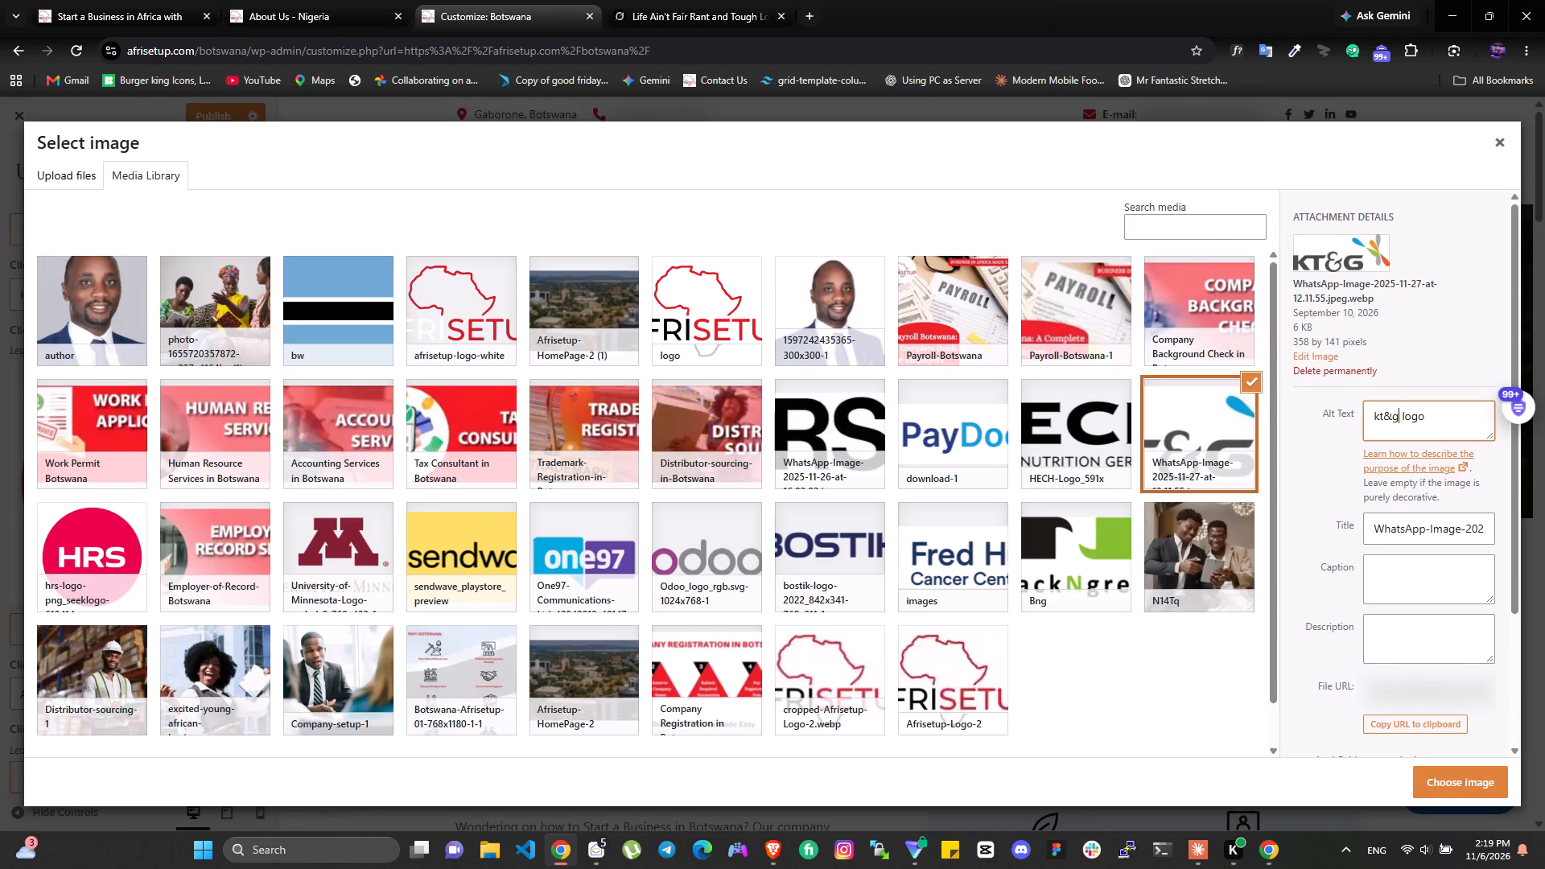
pyautogui.moveTo(1393, 416); pyautogui.dragTo(1206, 424)
pyautogui.hotkey('ctrl', 'c')
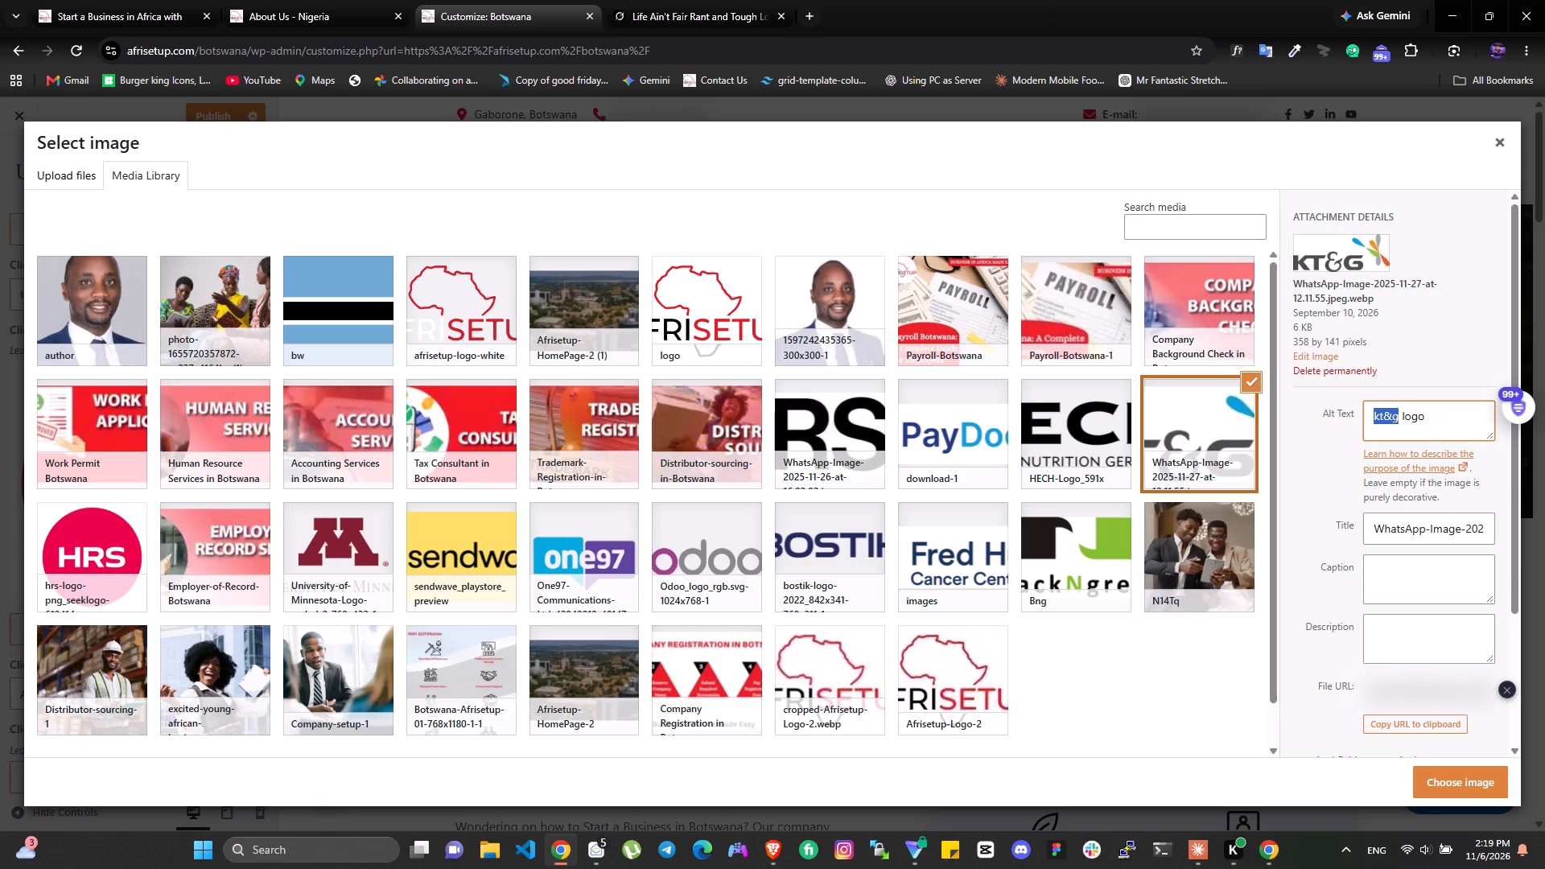
pyautogui.click(1432, 792)
pyautogui.click(129, 690)
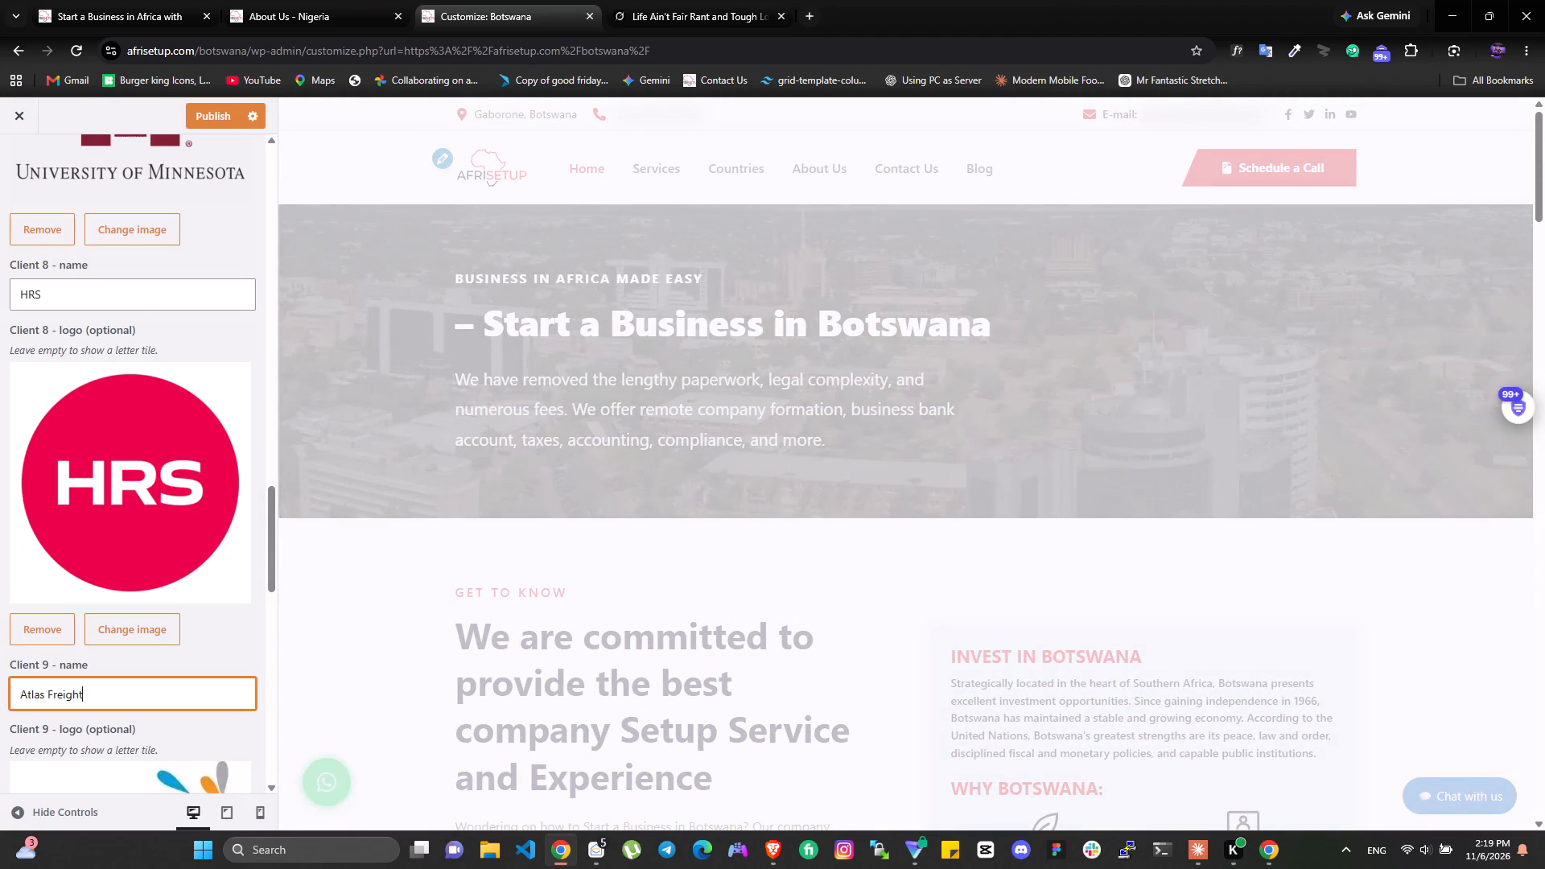
pyautogui.hotkey('ctrl', 'a')
pyautogui.hotkey('ctrl', 'v')
# Choose the HECH image as Client 10's logo and set the client name to "HECH".
pyautogui.scroll(-2, 129, 690)
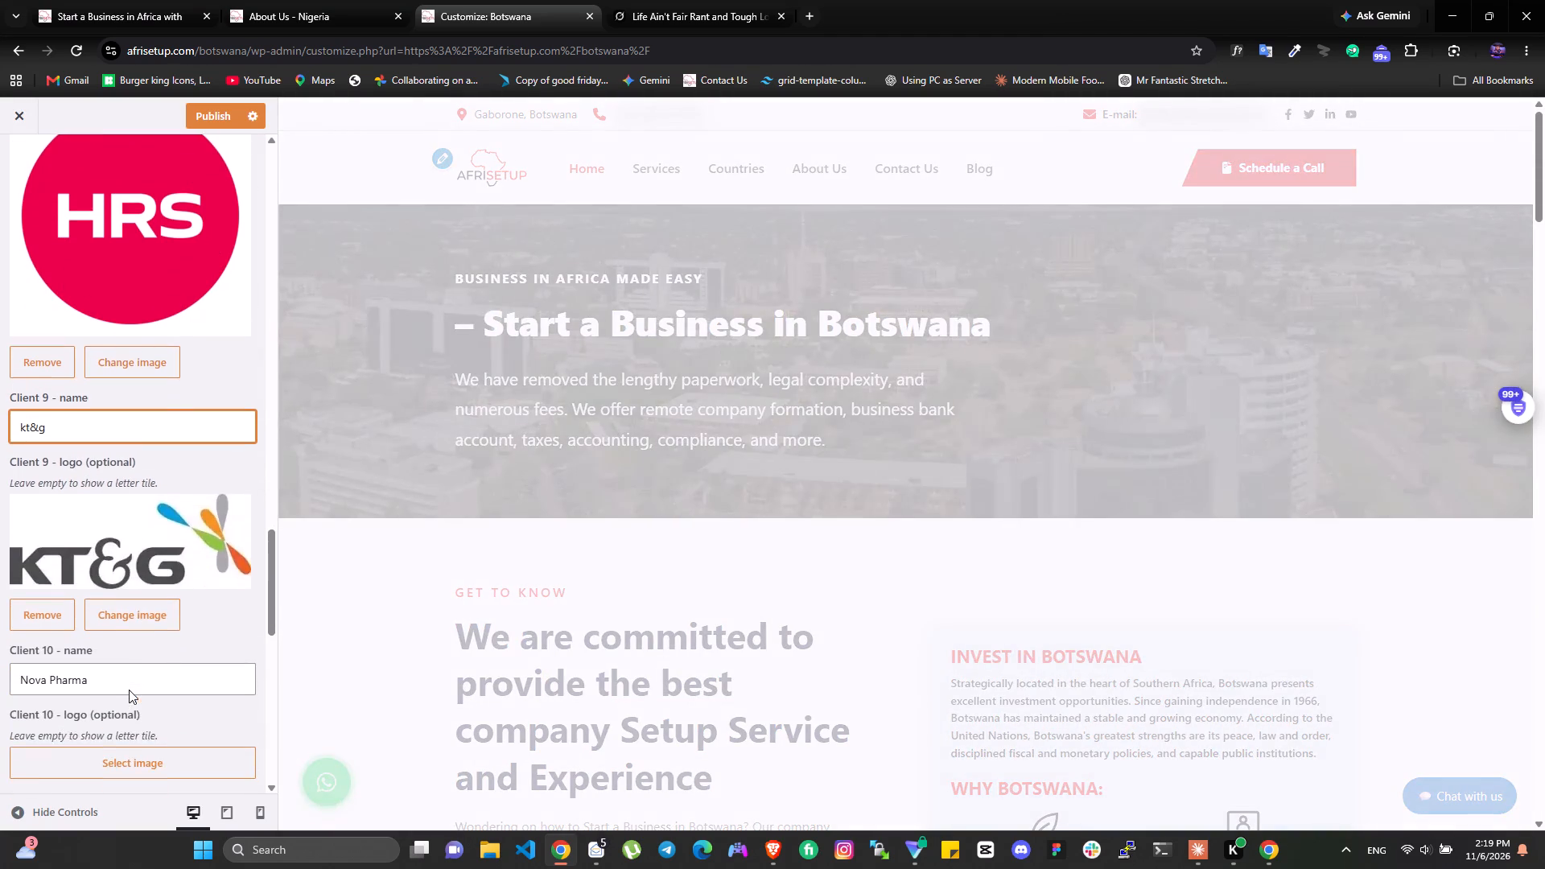
pyautogui.scroll(-1, 129, 690)
pyautogui.doubleClick(129, 690)
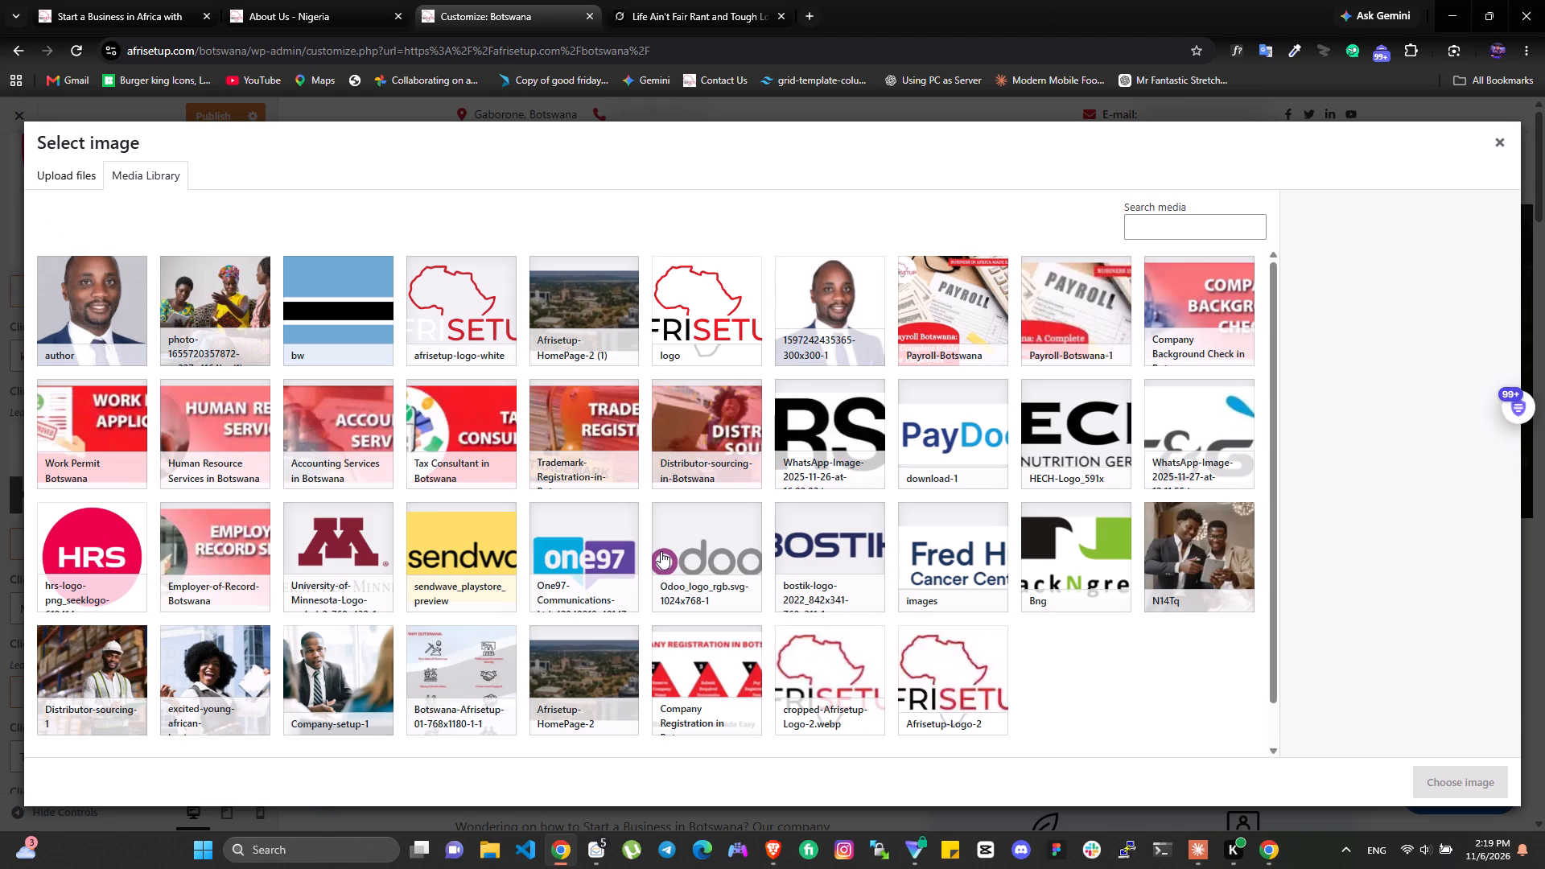
pyautogui.click(1091, 413)
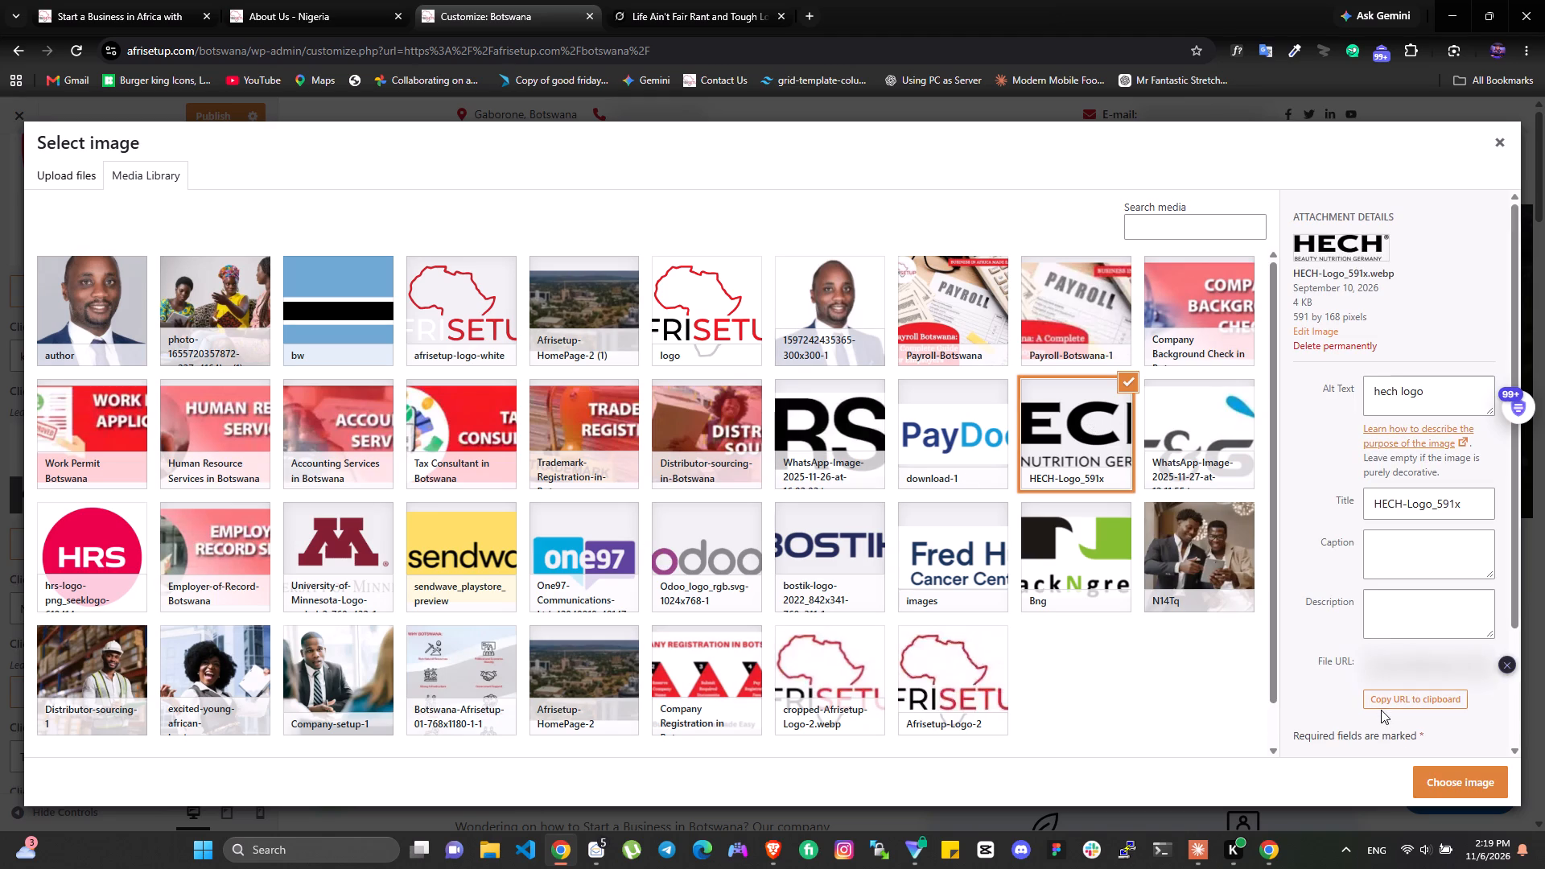
pyautogui.click(1440, 780)
pyautogui.moveTo(185, 601); pyautogui.dragTo(0, 595)
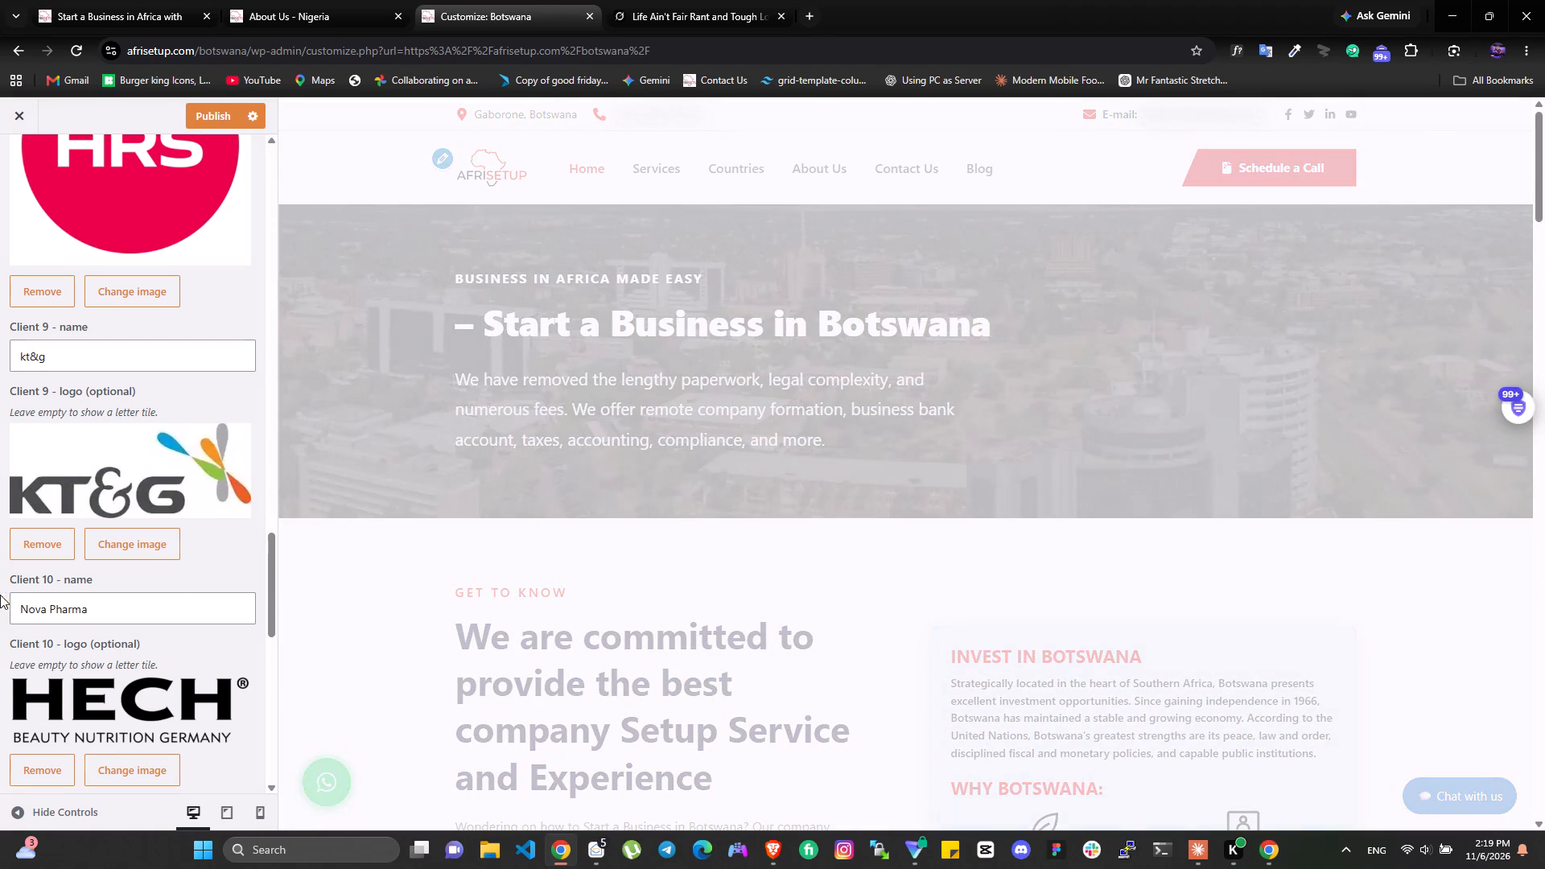
pyautogui.moveTo(0, 595); pyautogui.dragTo(0, 582)
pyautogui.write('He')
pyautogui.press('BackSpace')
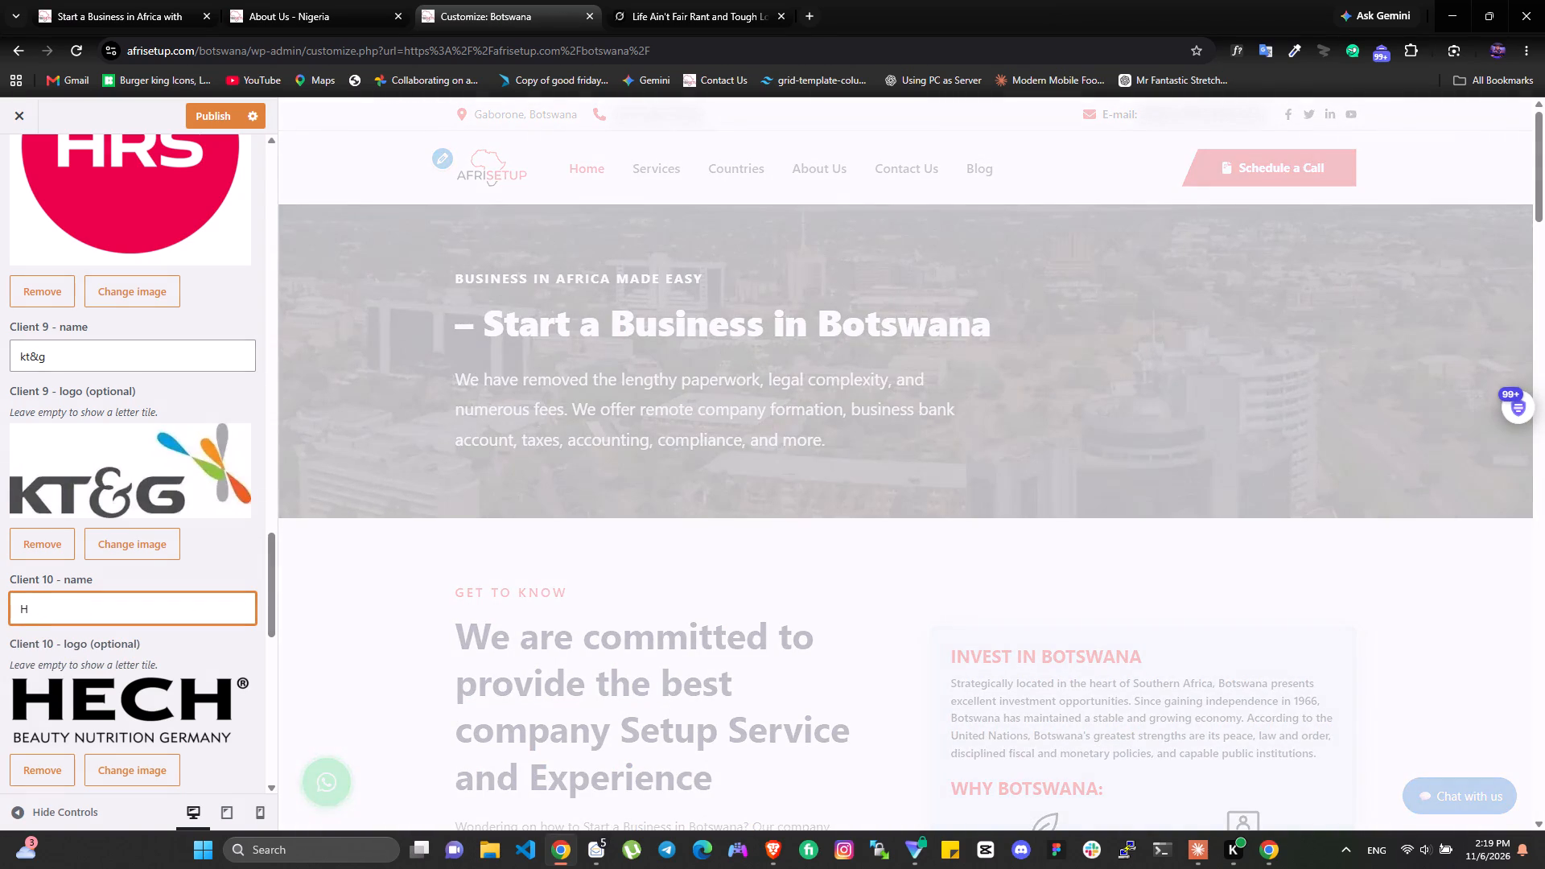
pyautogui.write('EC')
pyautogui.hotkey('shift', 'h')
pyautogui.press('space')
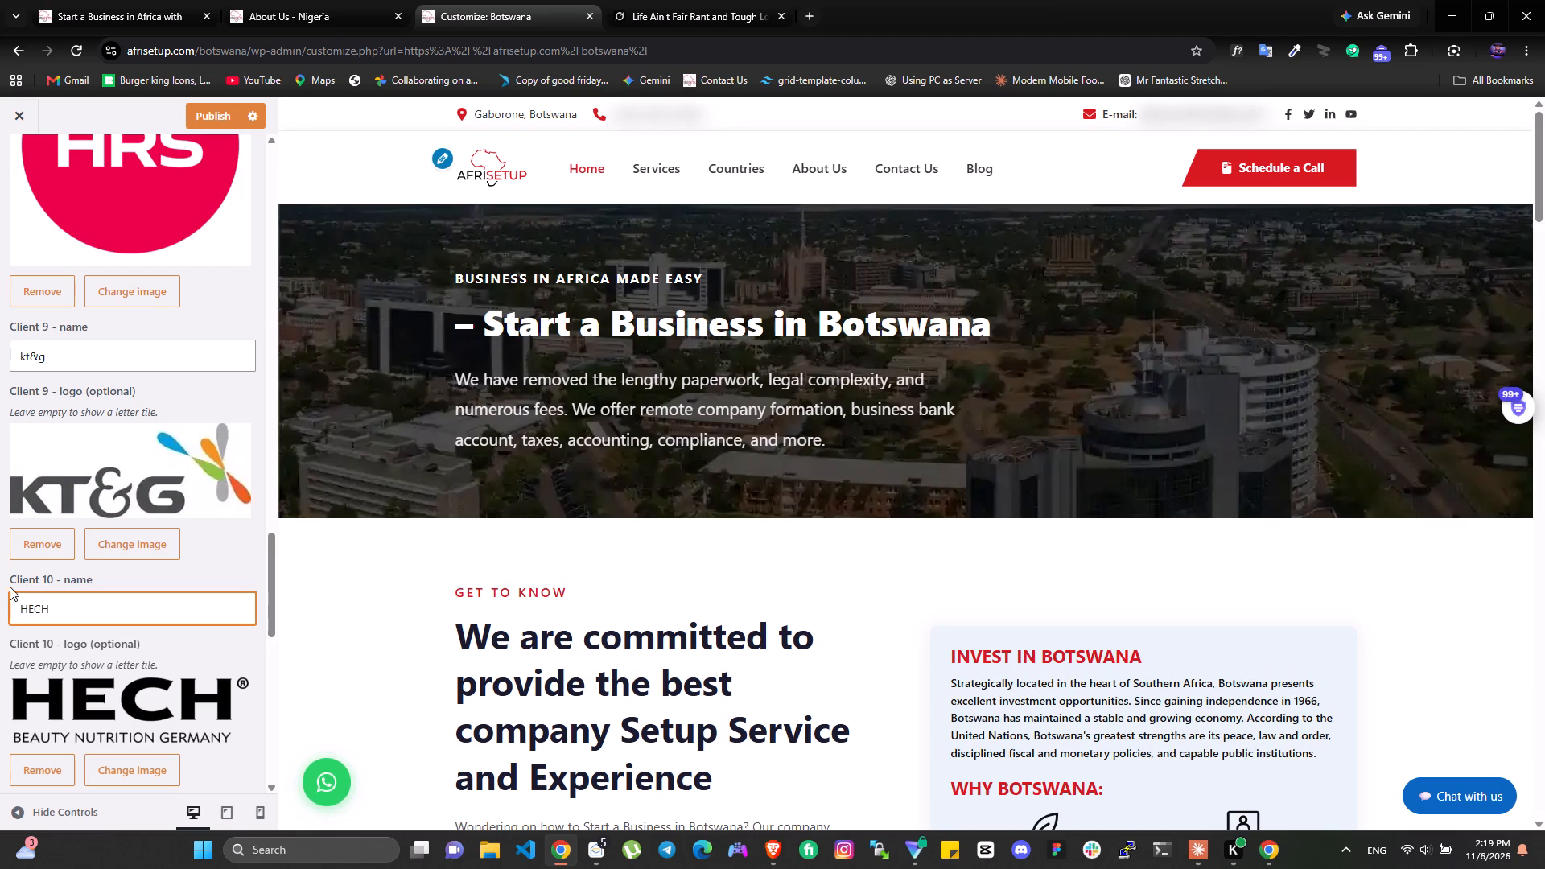
# Set the PayDocker image's alt text to "PayDocker", copy that text, and choose the image as Client 11's logo.
pyautogui.scroll(-2, 55, 615)
pyautogui.click(101, 628)
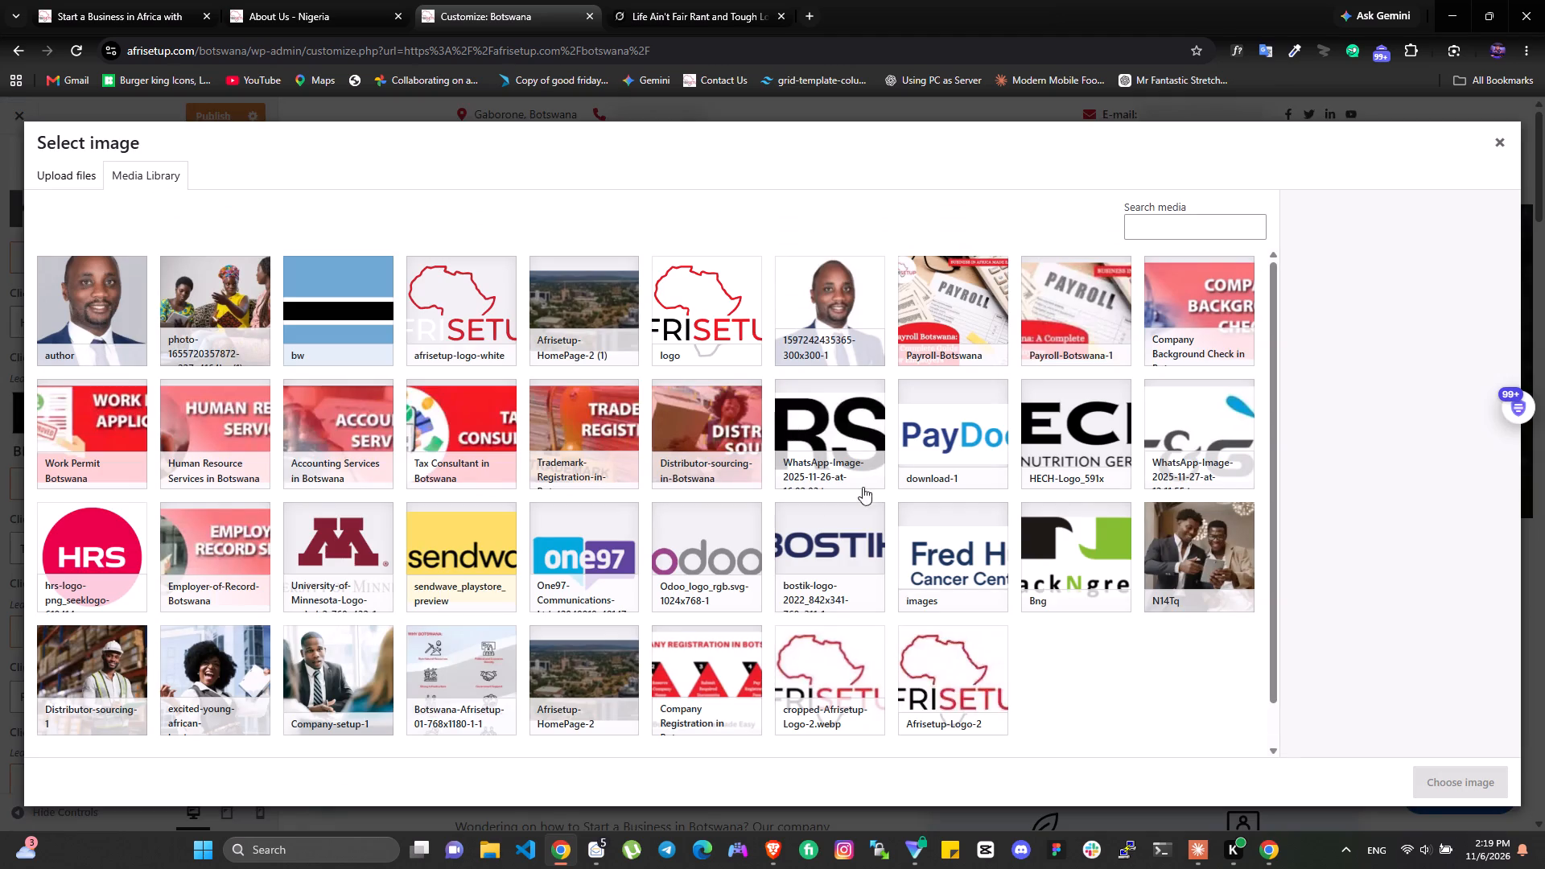
pyautogui.click(961, 436)
pyautogui.click(1414, 390)
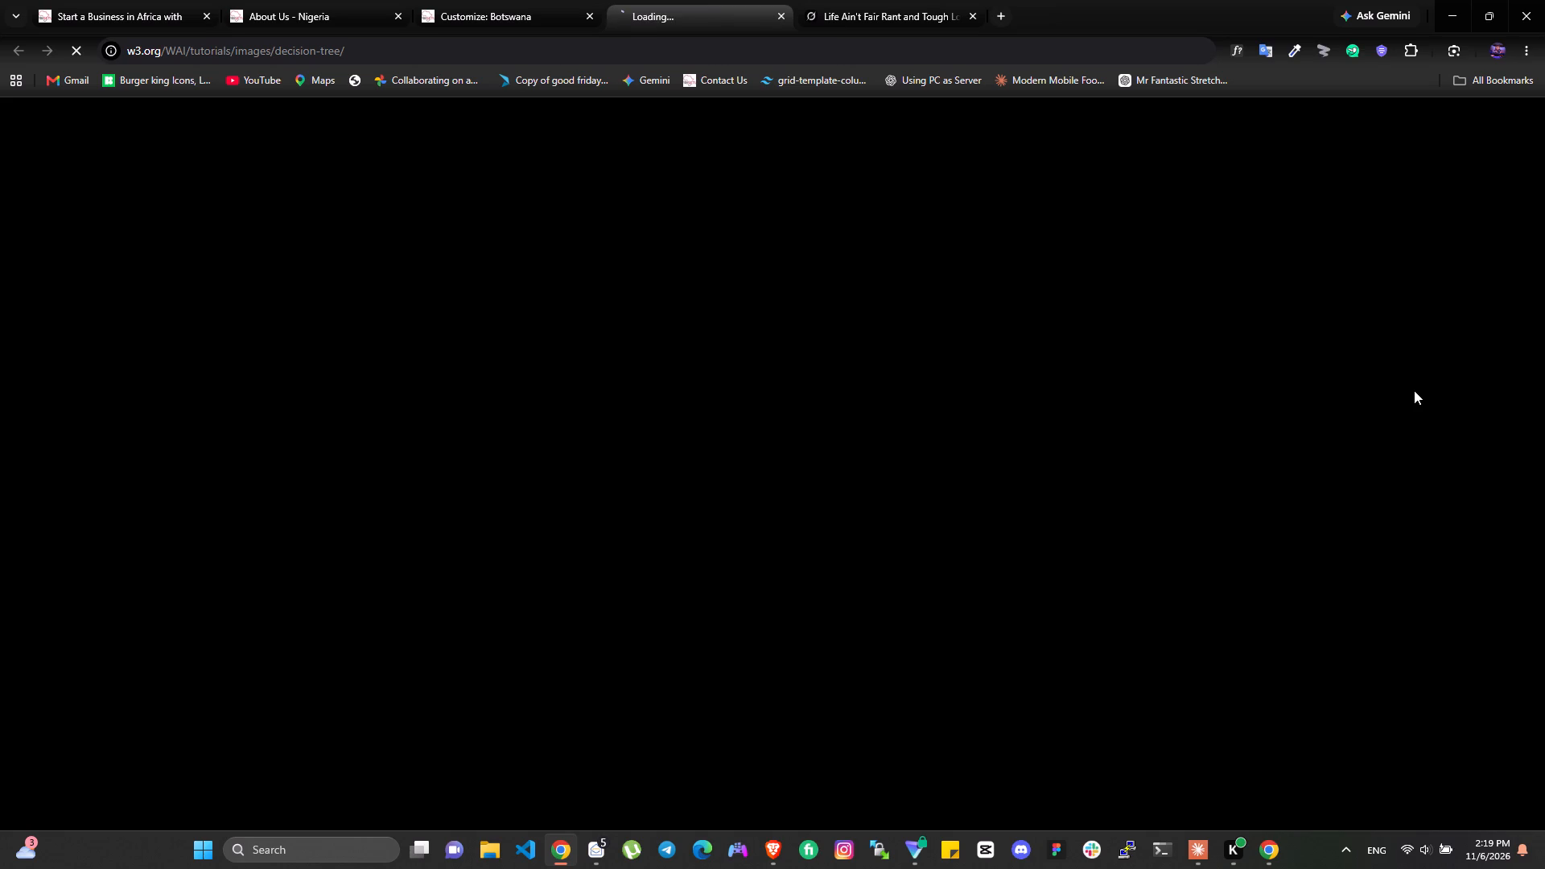
pyautogui.click(491, 0)
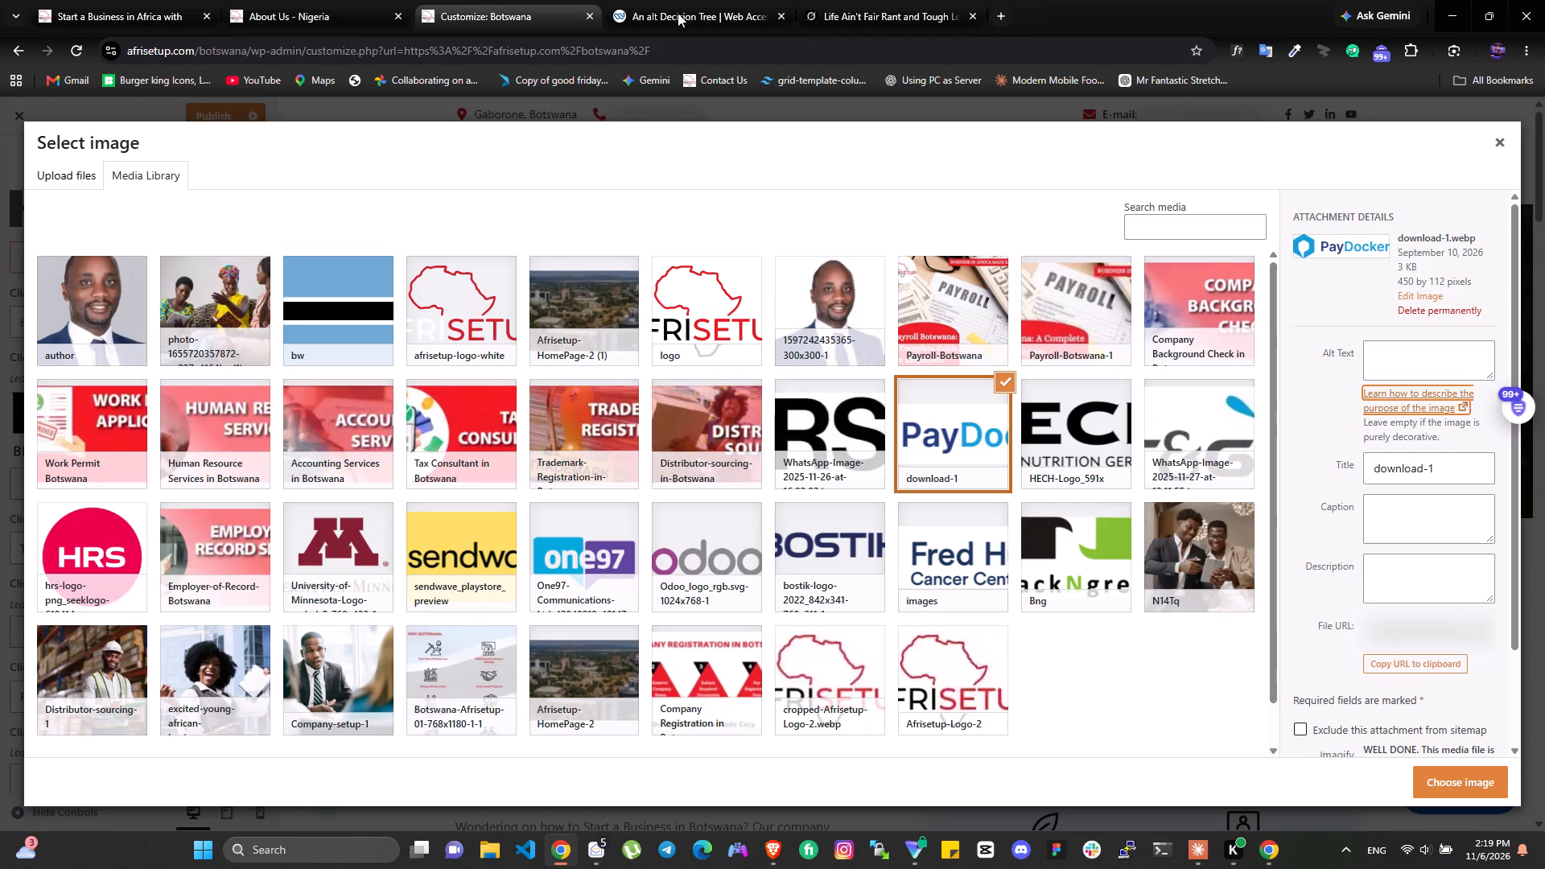
pyautogui.click(1405, 385)
pyautogui.click(1403, 364)
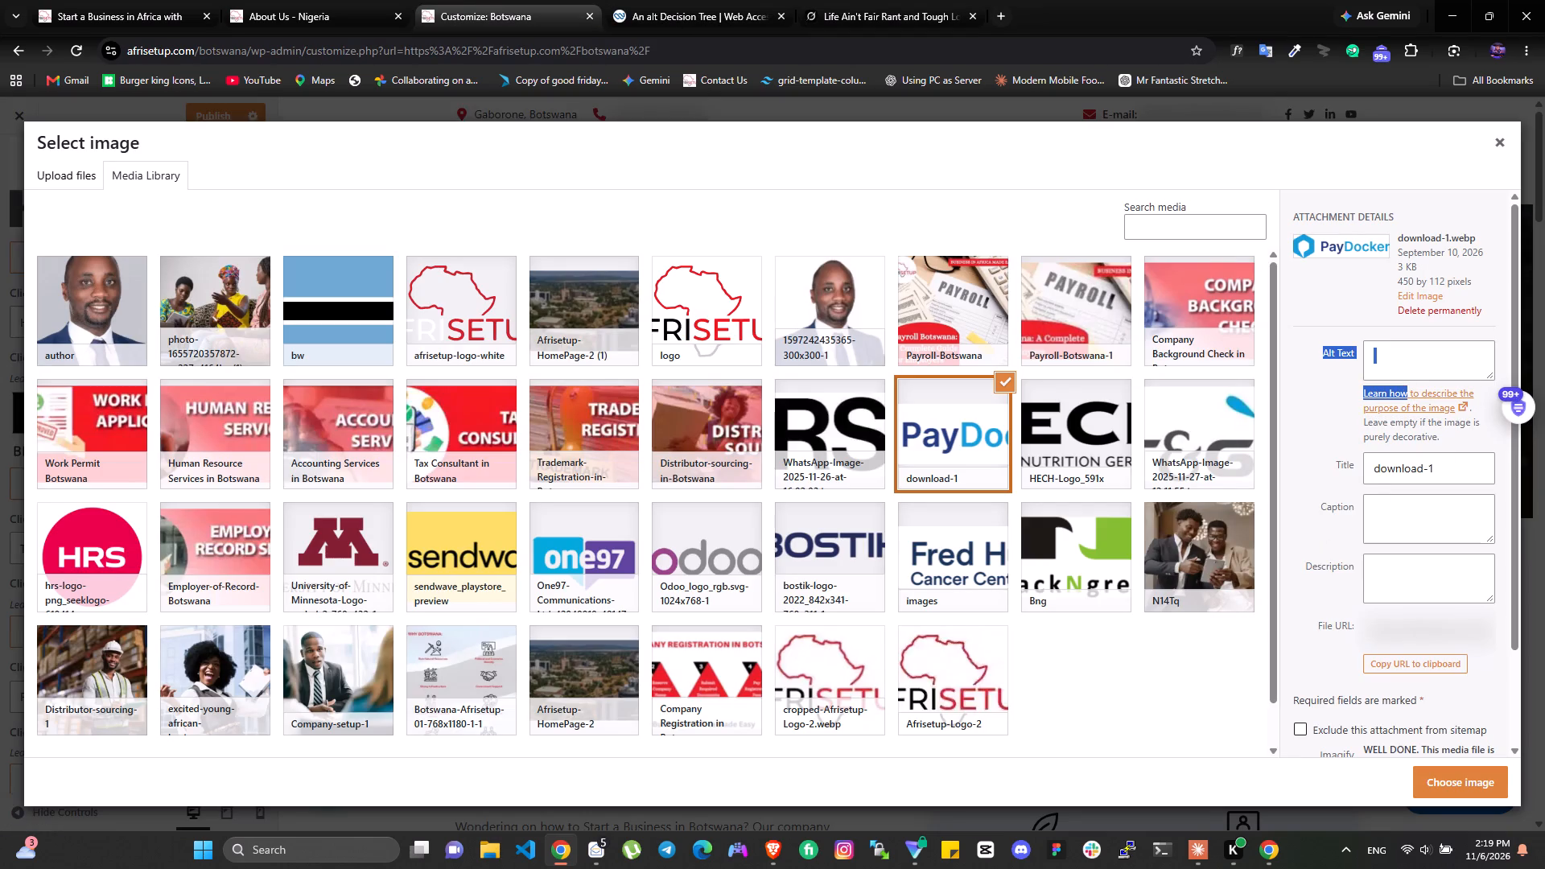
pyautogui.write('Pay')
pyautogui.click(1300, 388)
pyautogui.click(1296, 381)
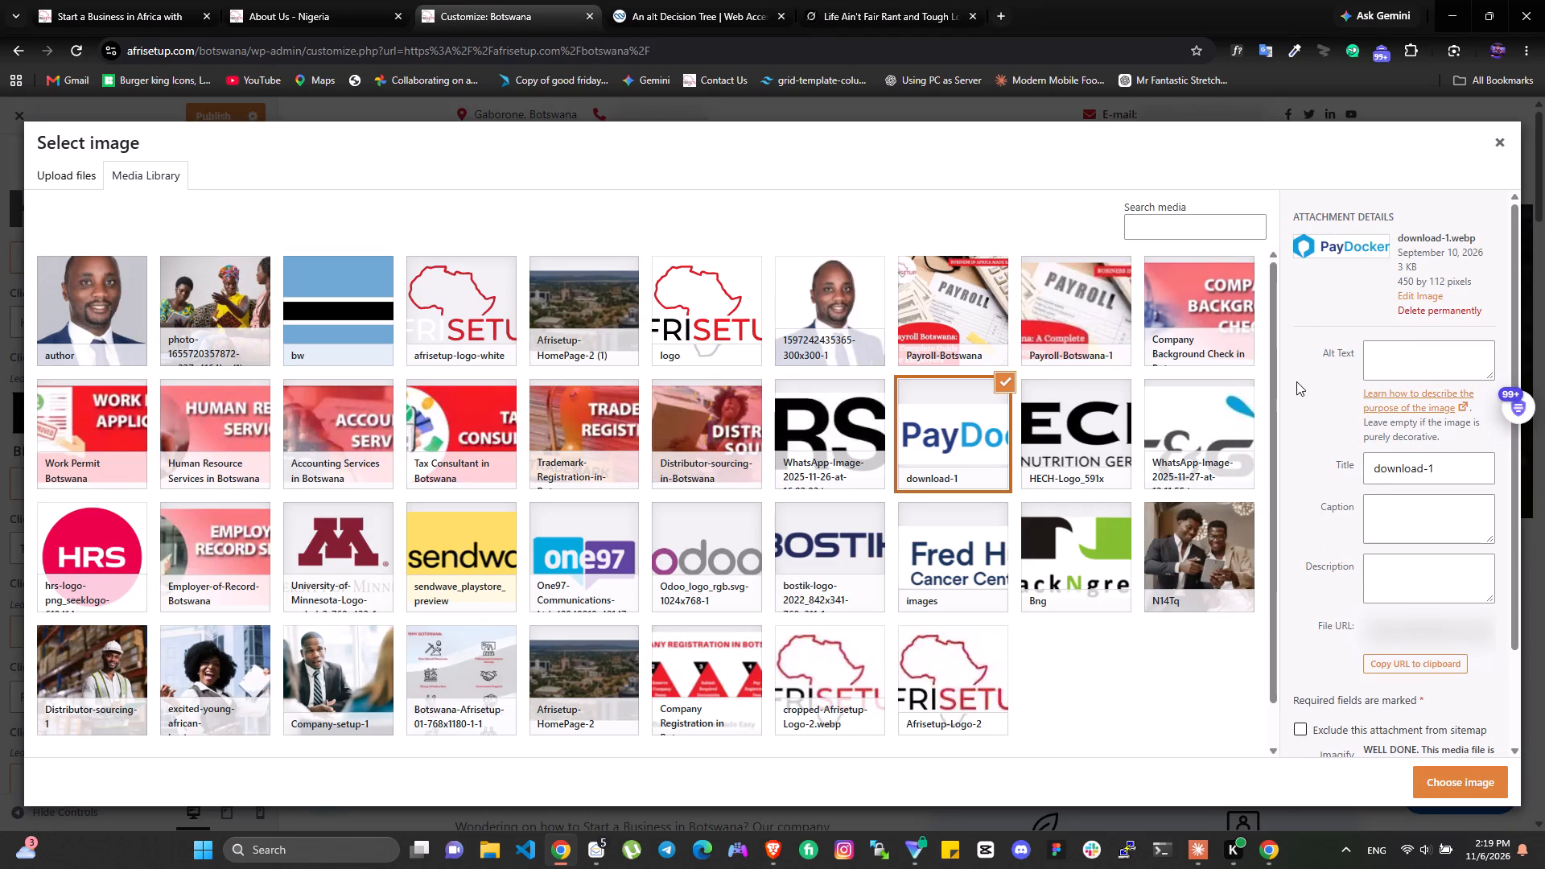
pyautogui.click(1402, 361)
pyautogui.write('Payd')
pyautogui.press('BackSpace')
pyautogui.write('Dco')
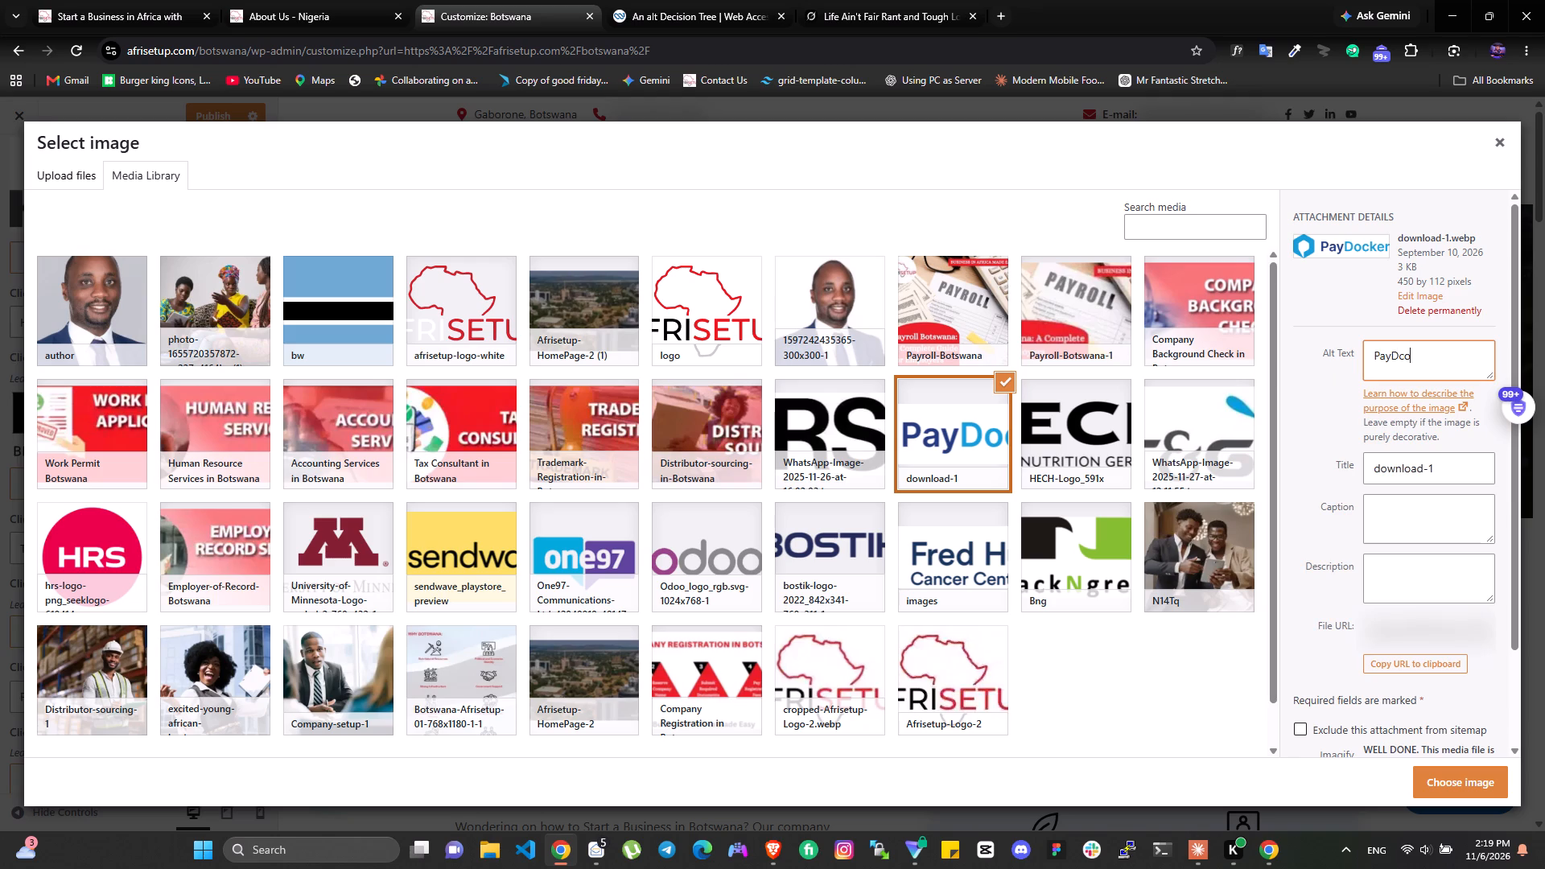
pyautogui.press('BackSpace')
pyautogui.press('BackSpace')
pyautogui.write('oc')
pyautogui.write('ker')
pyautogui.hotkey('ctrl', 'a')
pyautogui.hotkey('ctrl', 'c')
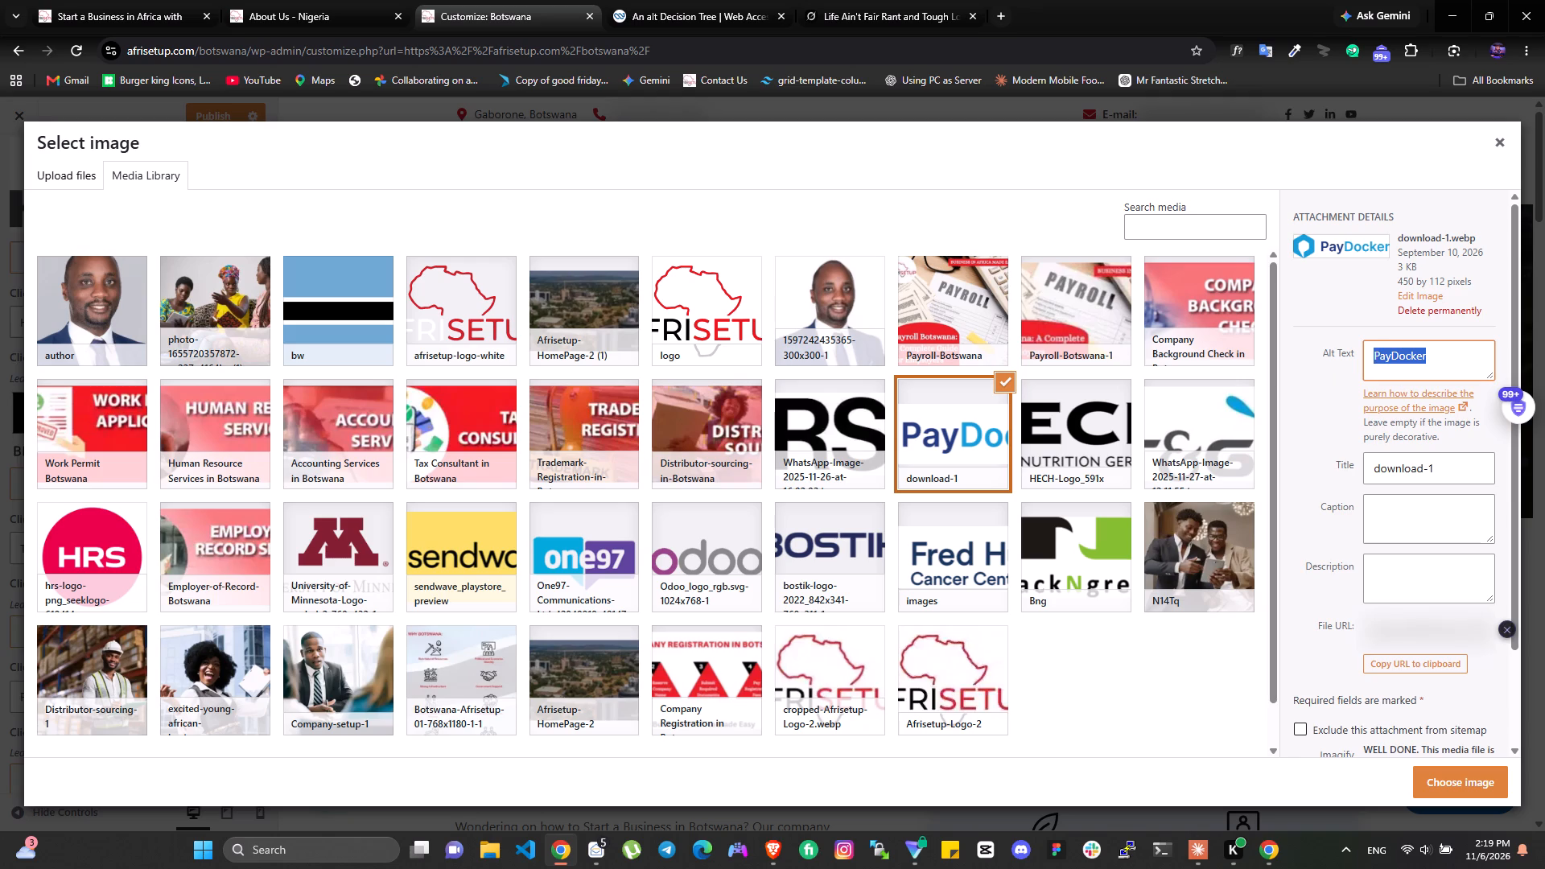
pyautogui.click(1453, 792)
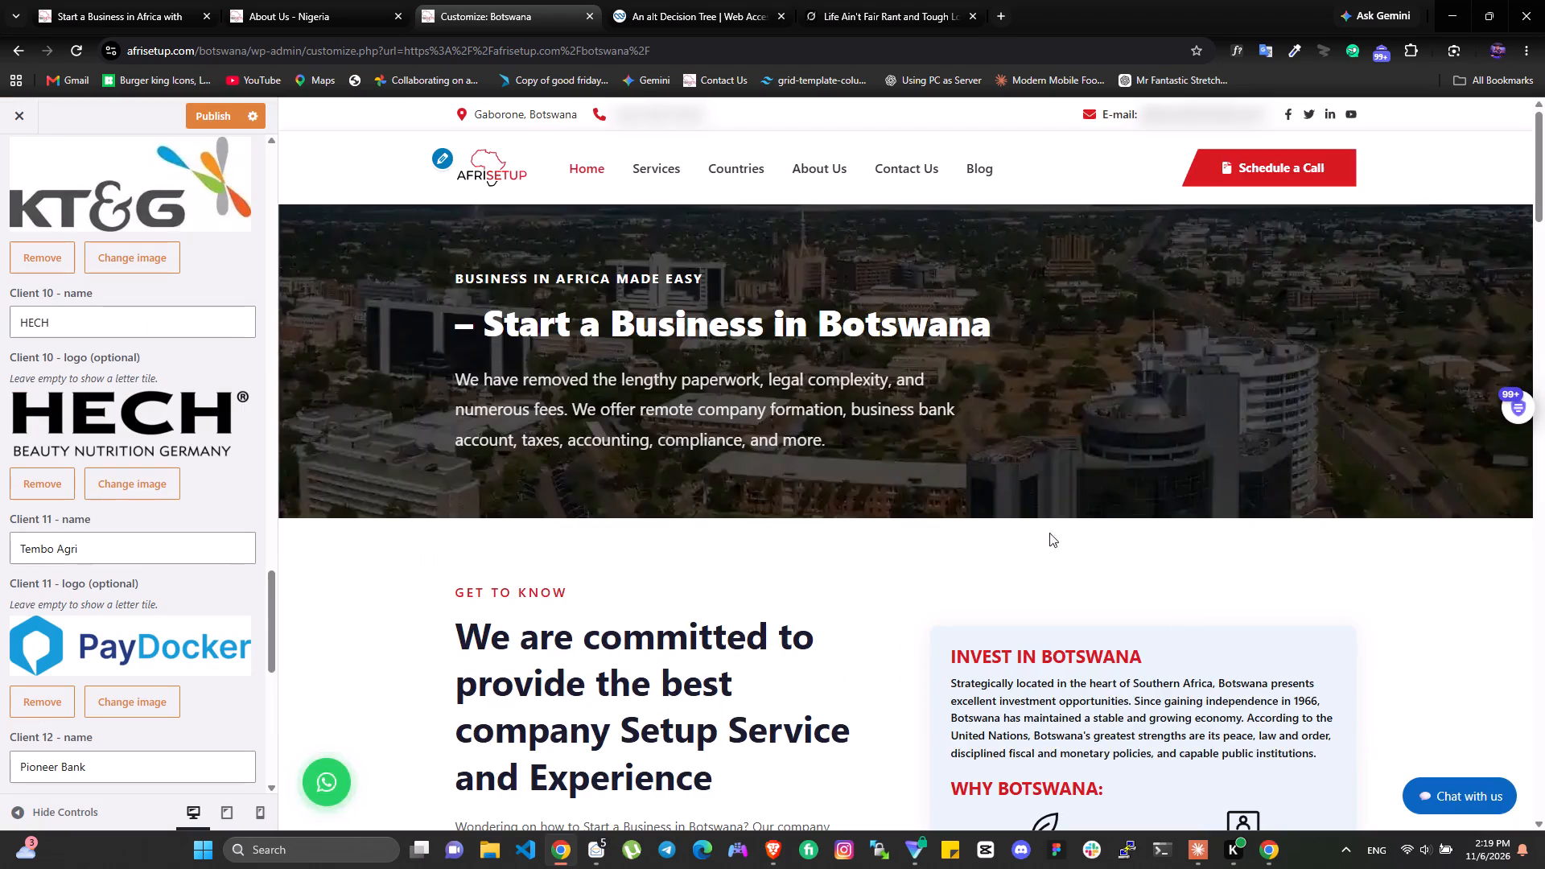
# Close the alt Decision Tree page and set the Client 11 name to the copied "PayDocker".
pyautogui.click(731, 8)
pyautogui.click(778, 18)
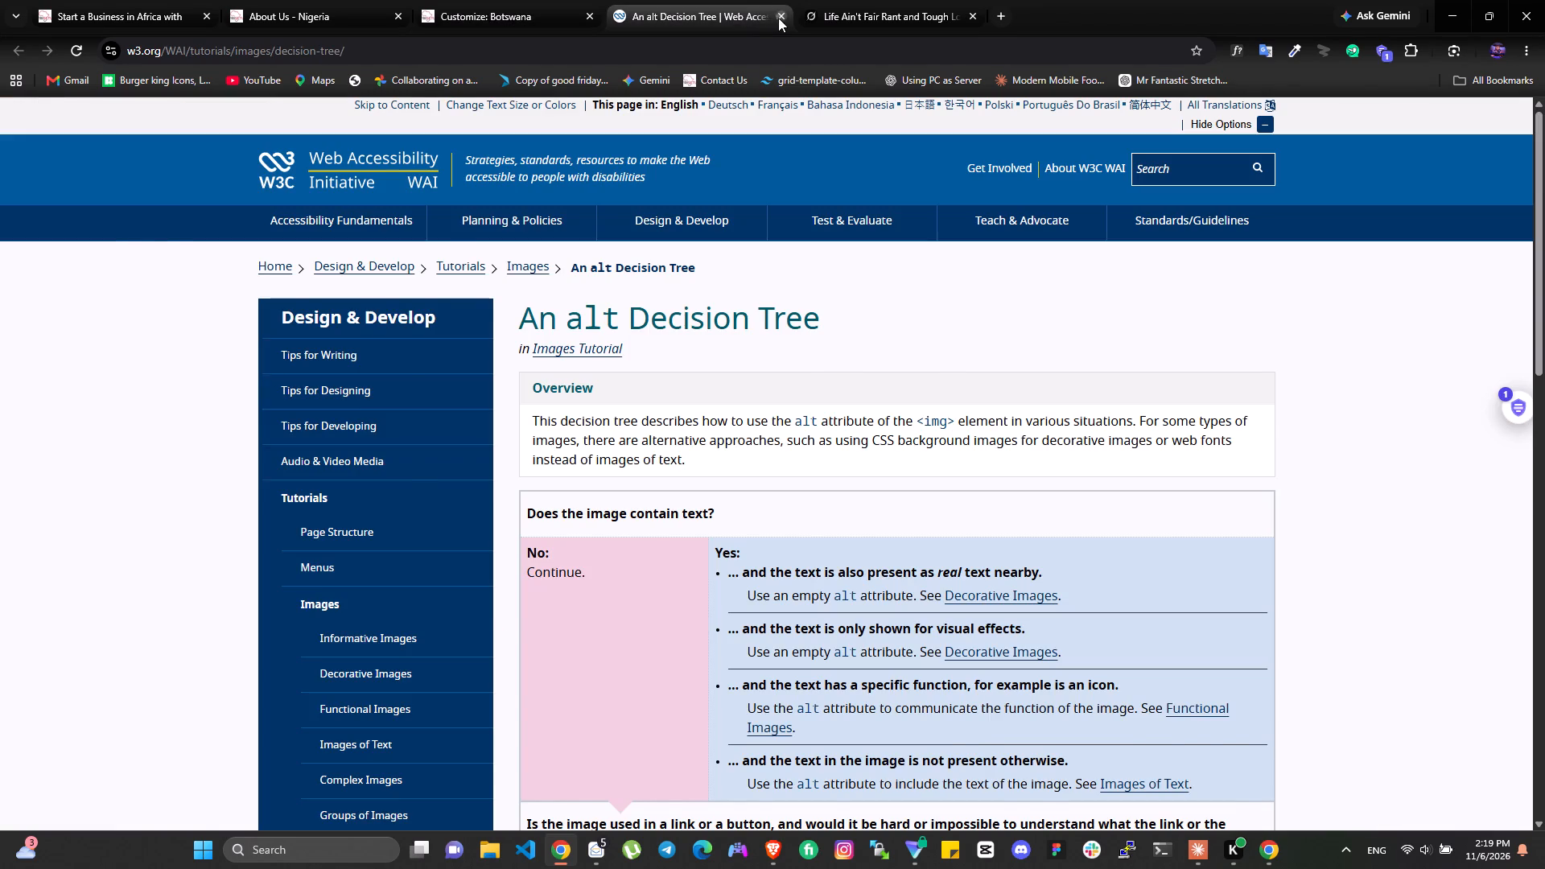
pyautogui.click(168, 558)
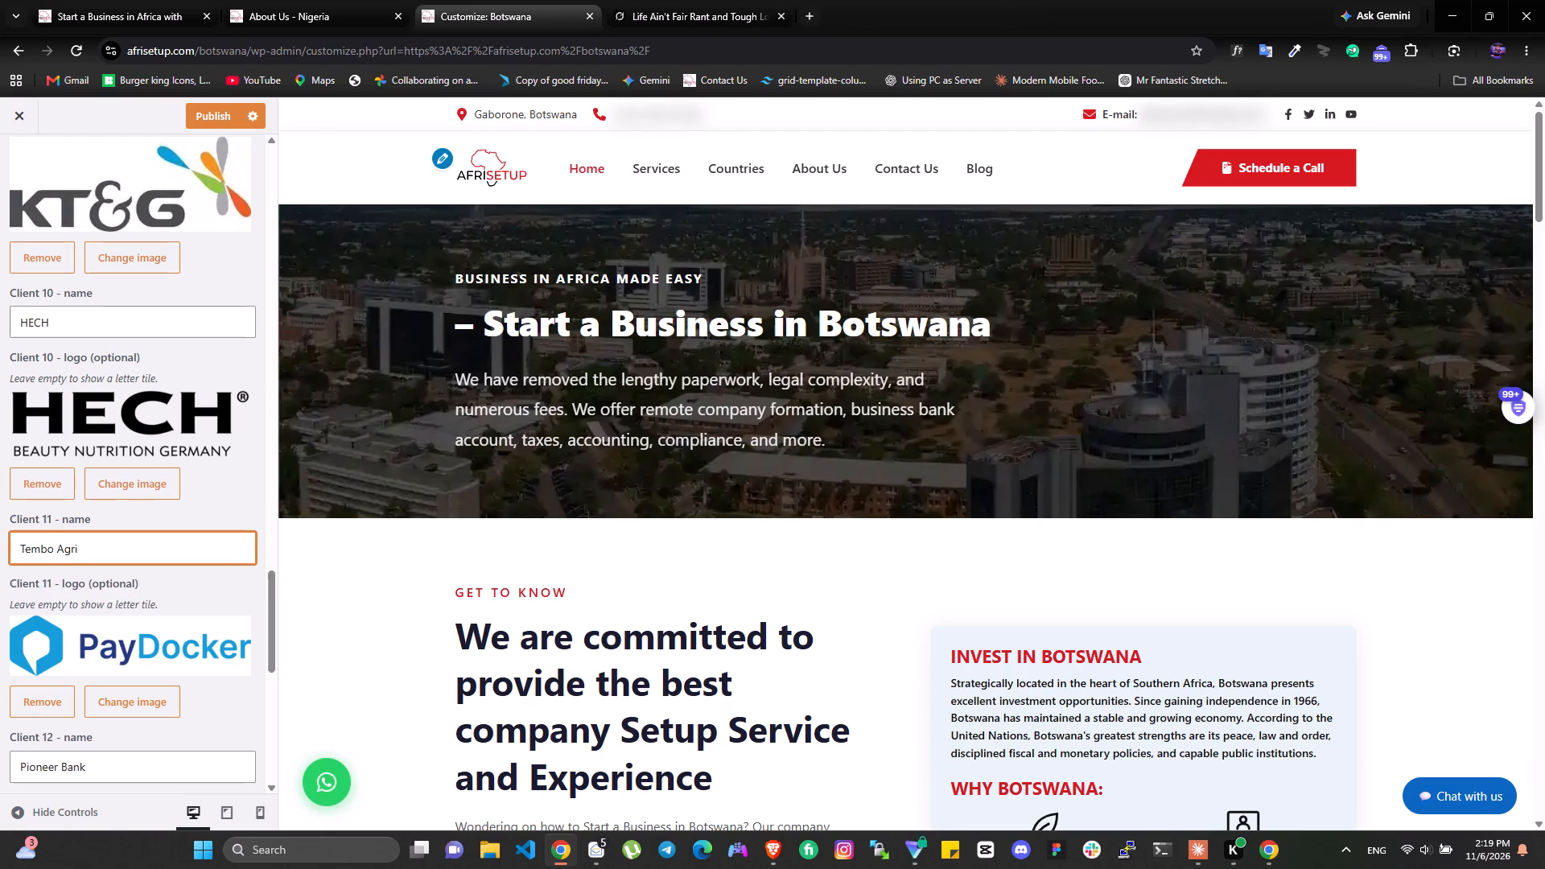
pyautogui.hotkey('ctrl', 'a')
pyautogui.hotkey('ctrl', 'v')
# Choose the SRS image as Client 12's logo and set the Client 13 name to "SRS".
pyautogui.scroll(-3, 167, 558)
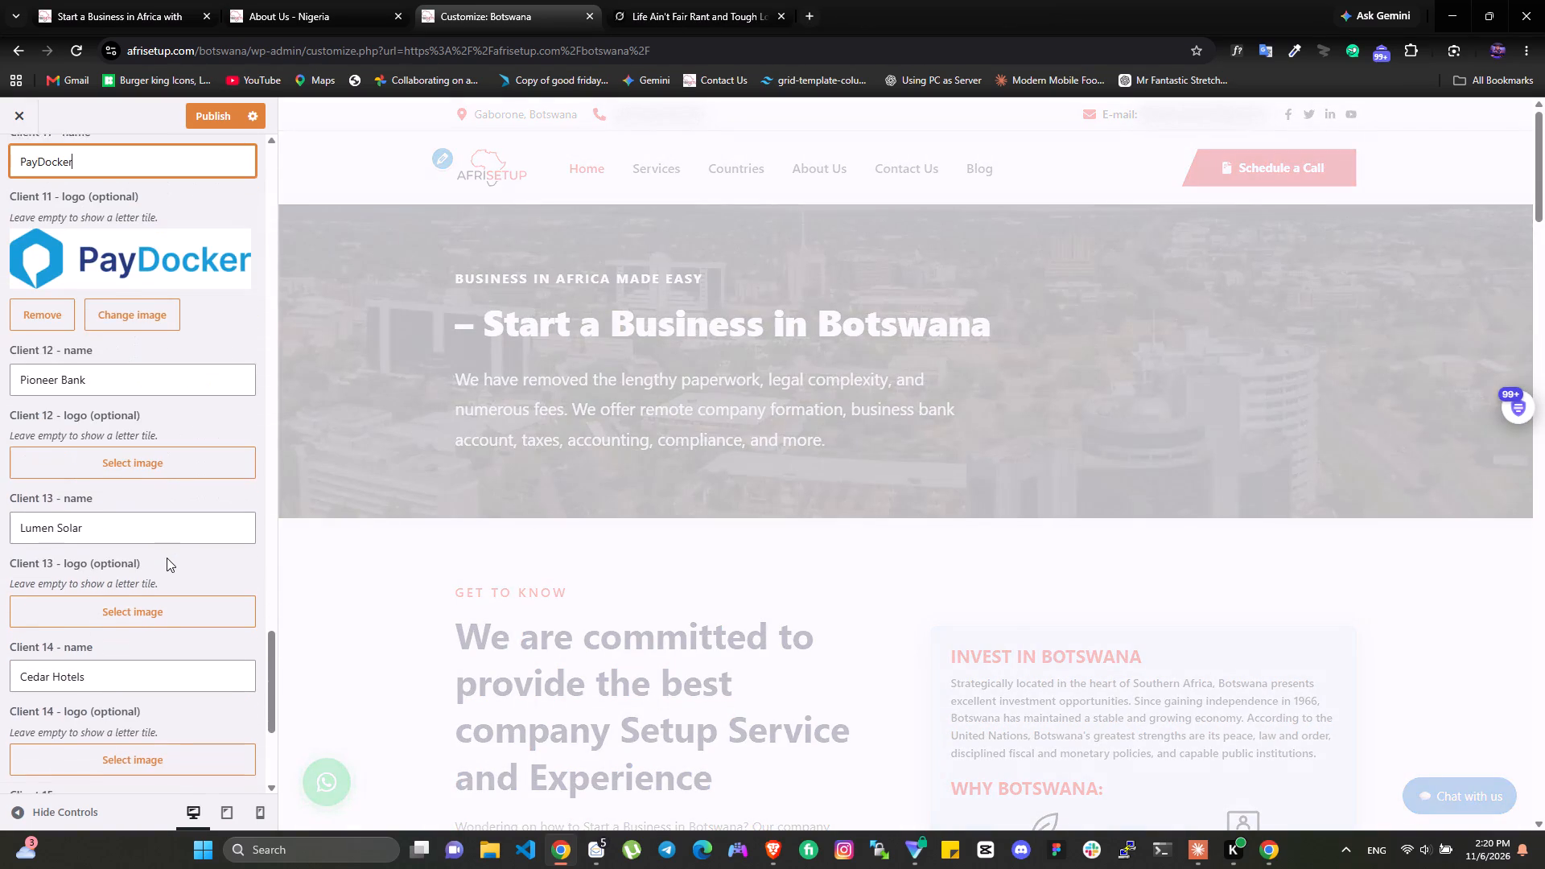
pyautogui.click(105, 474)
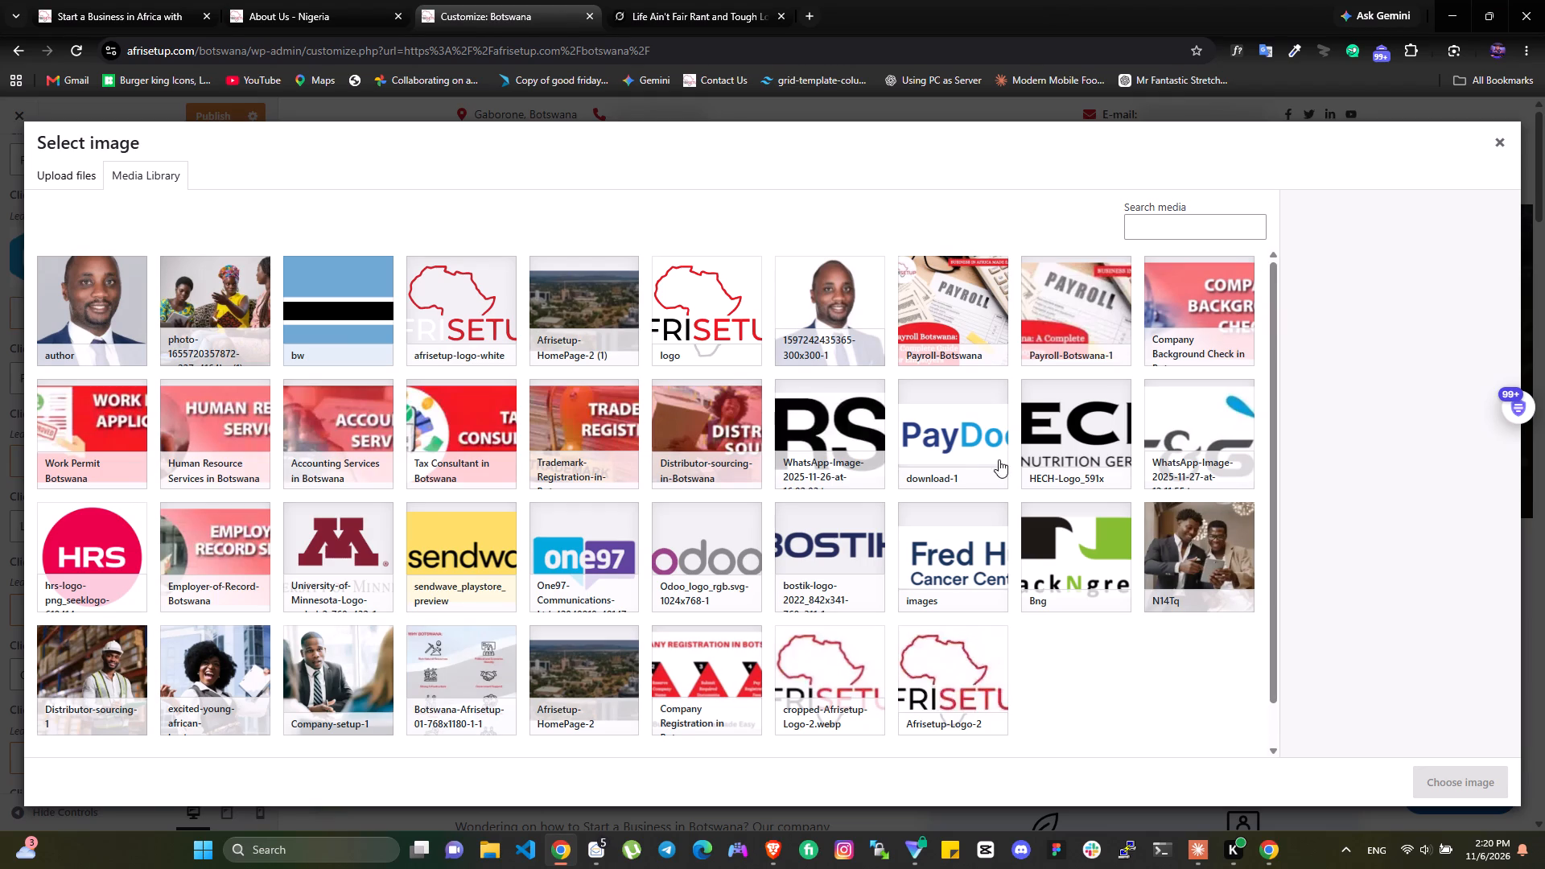
pyautogui.click(805, 434)
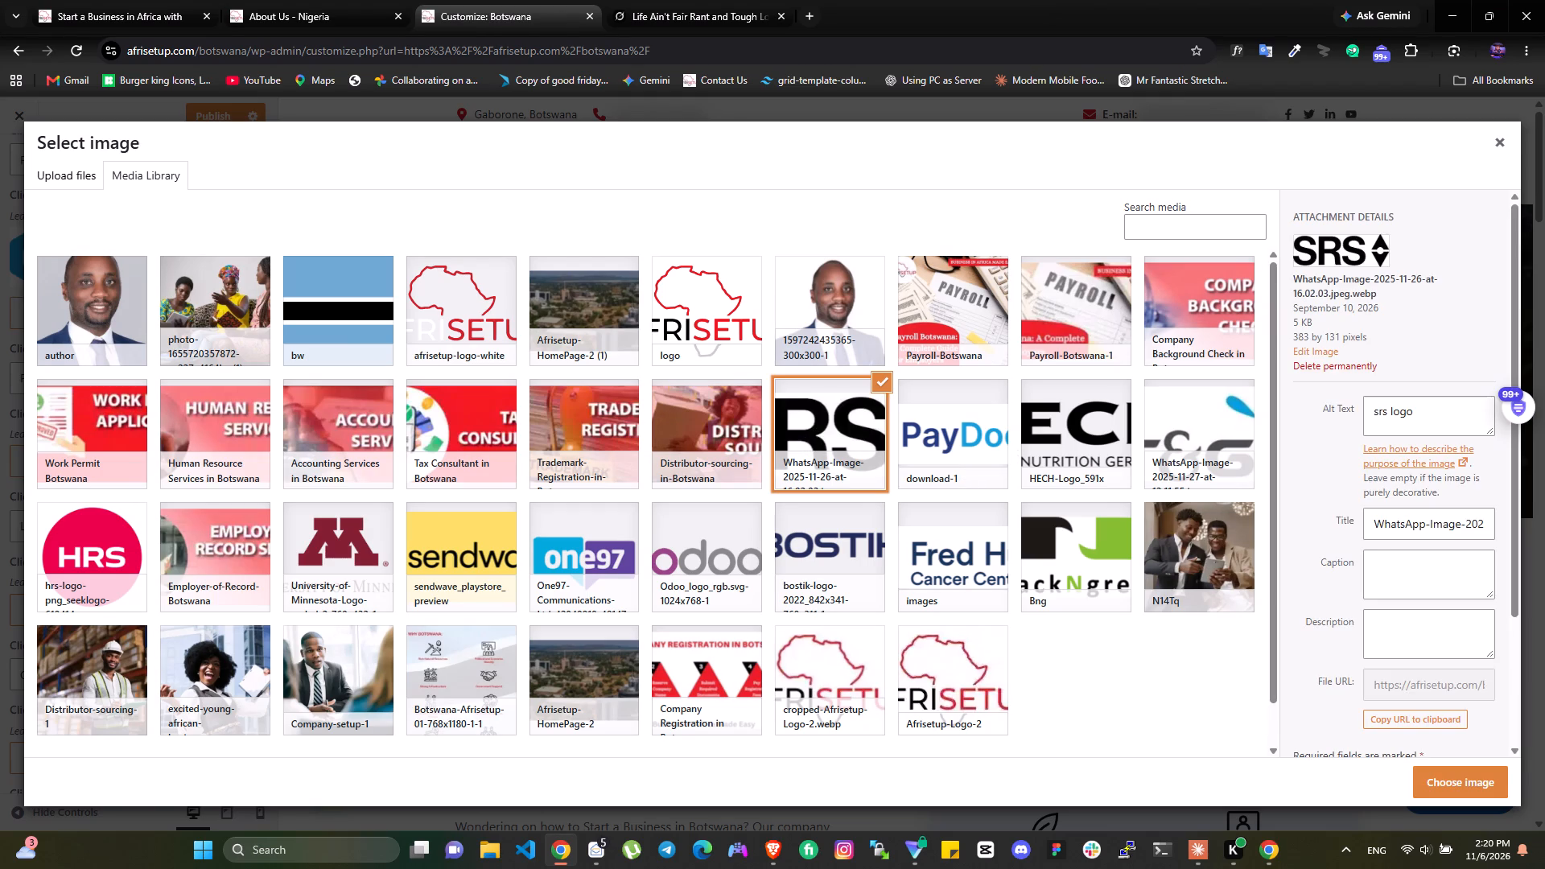
pyautogui.click(1462, 780)
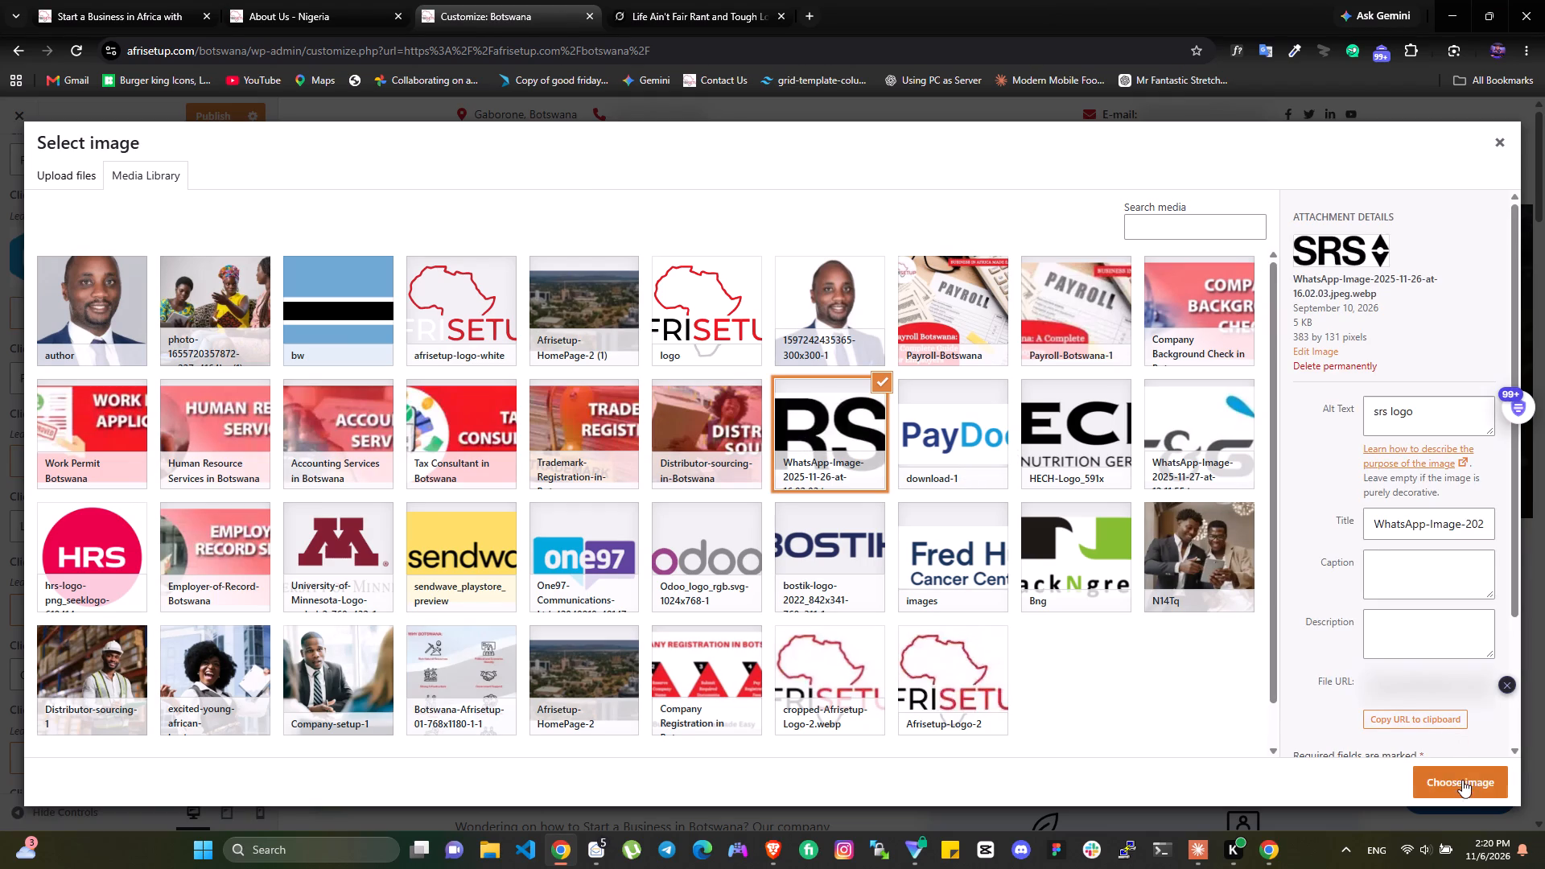
pyautogui.click(134, 607)
pyautogui.hotkey('ctrl', 'a')
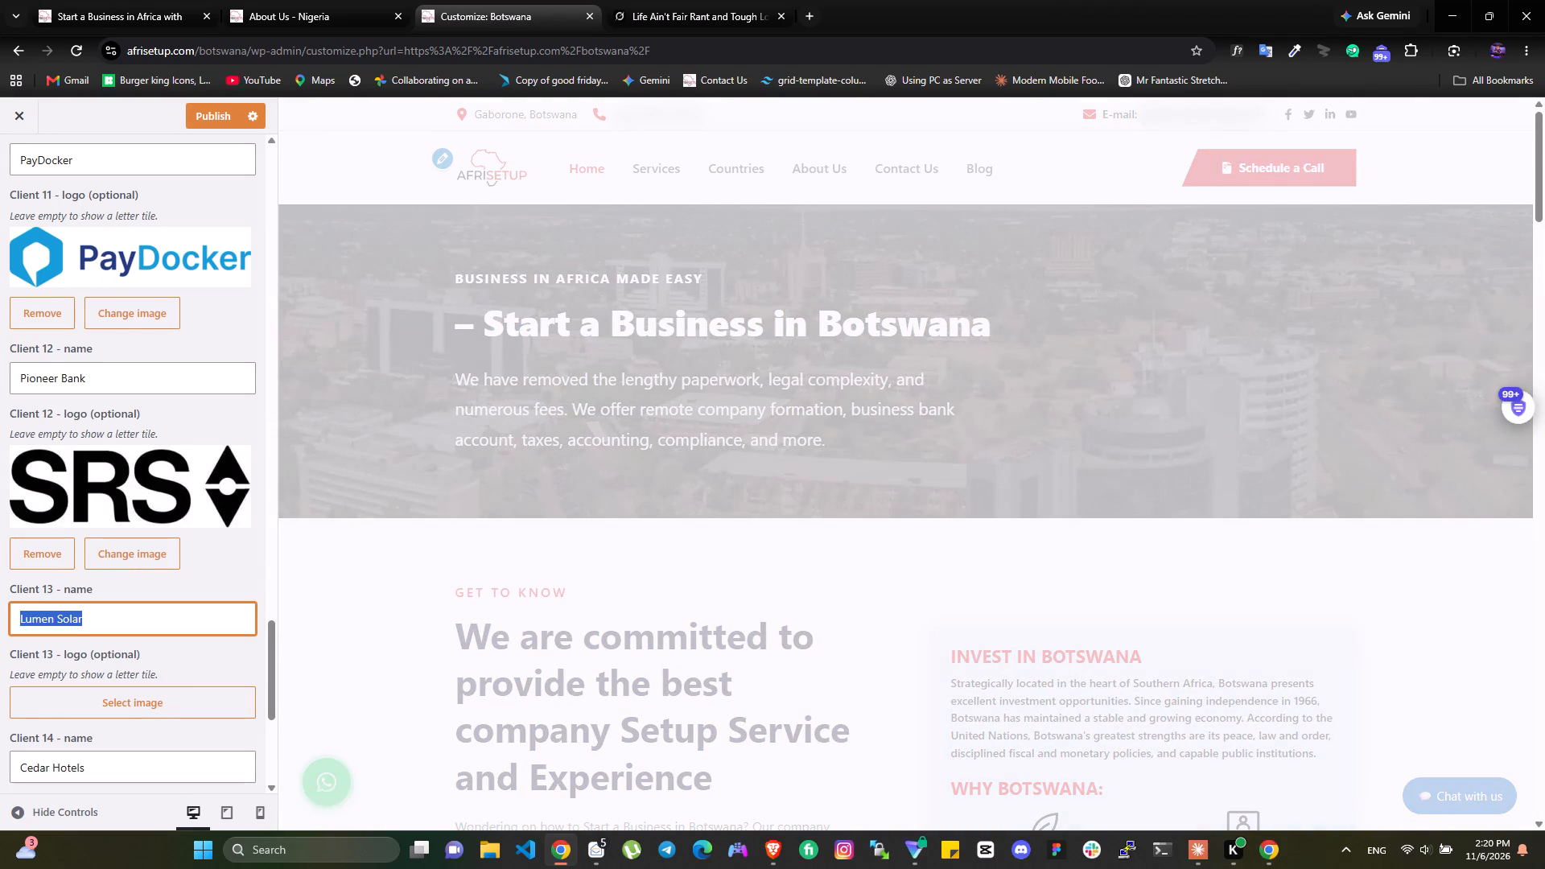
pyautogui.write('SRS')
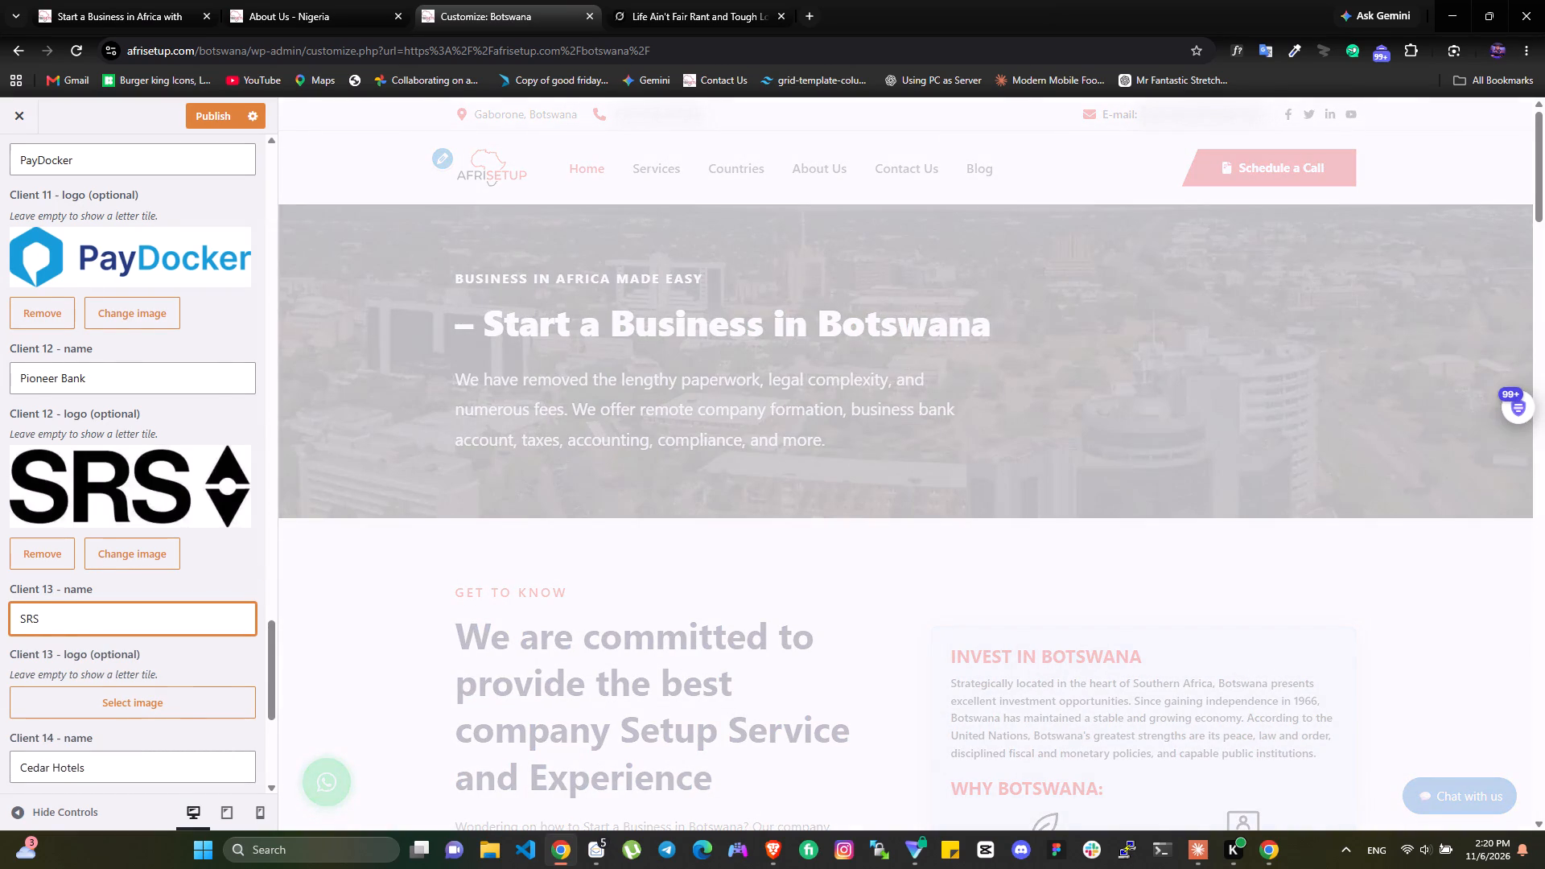
# Upload the BTL-Logo file from Downloads to the media library for Client 13's logo.
pyautogui.scroll(-2, 139, 631)
pyautogui.click(149, 518)
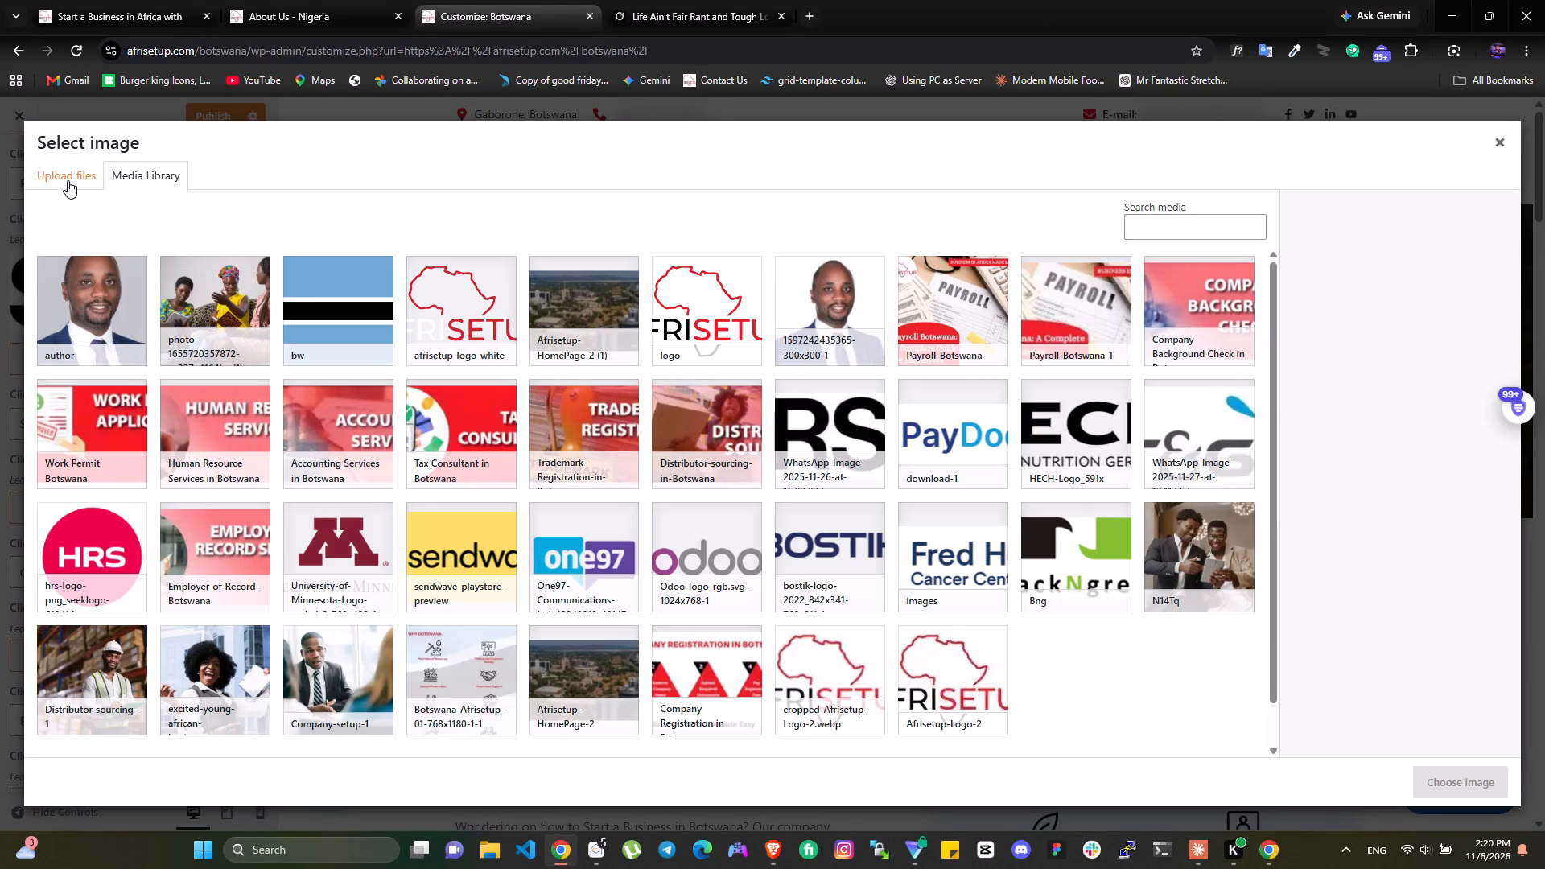
pyautogui.click(68, 180)
pyautogui.click(744, 451)
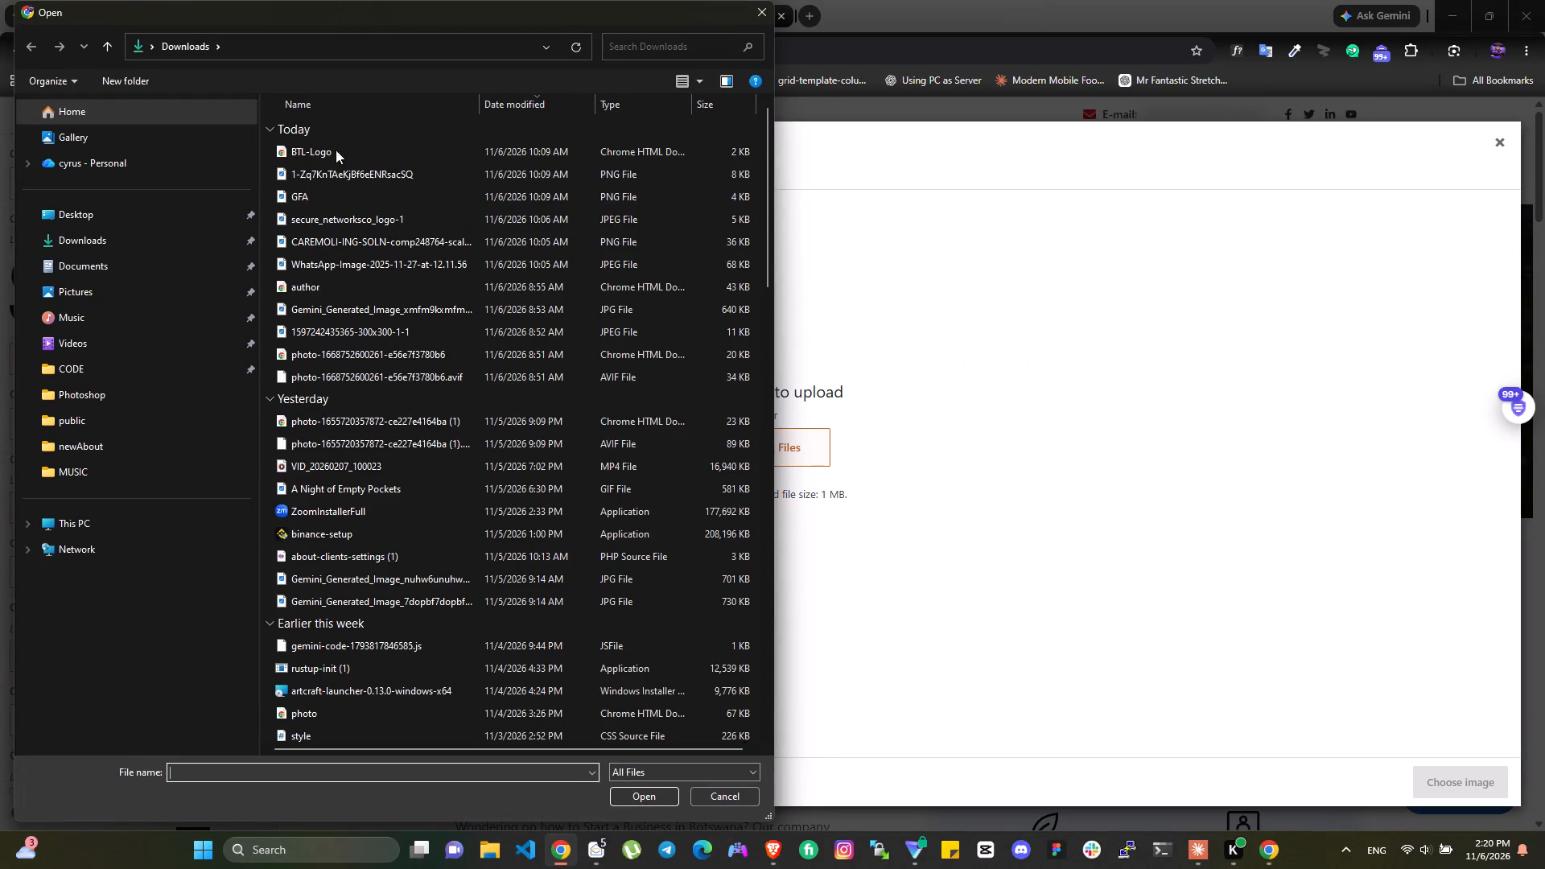
pyautogui.click(330, 143)
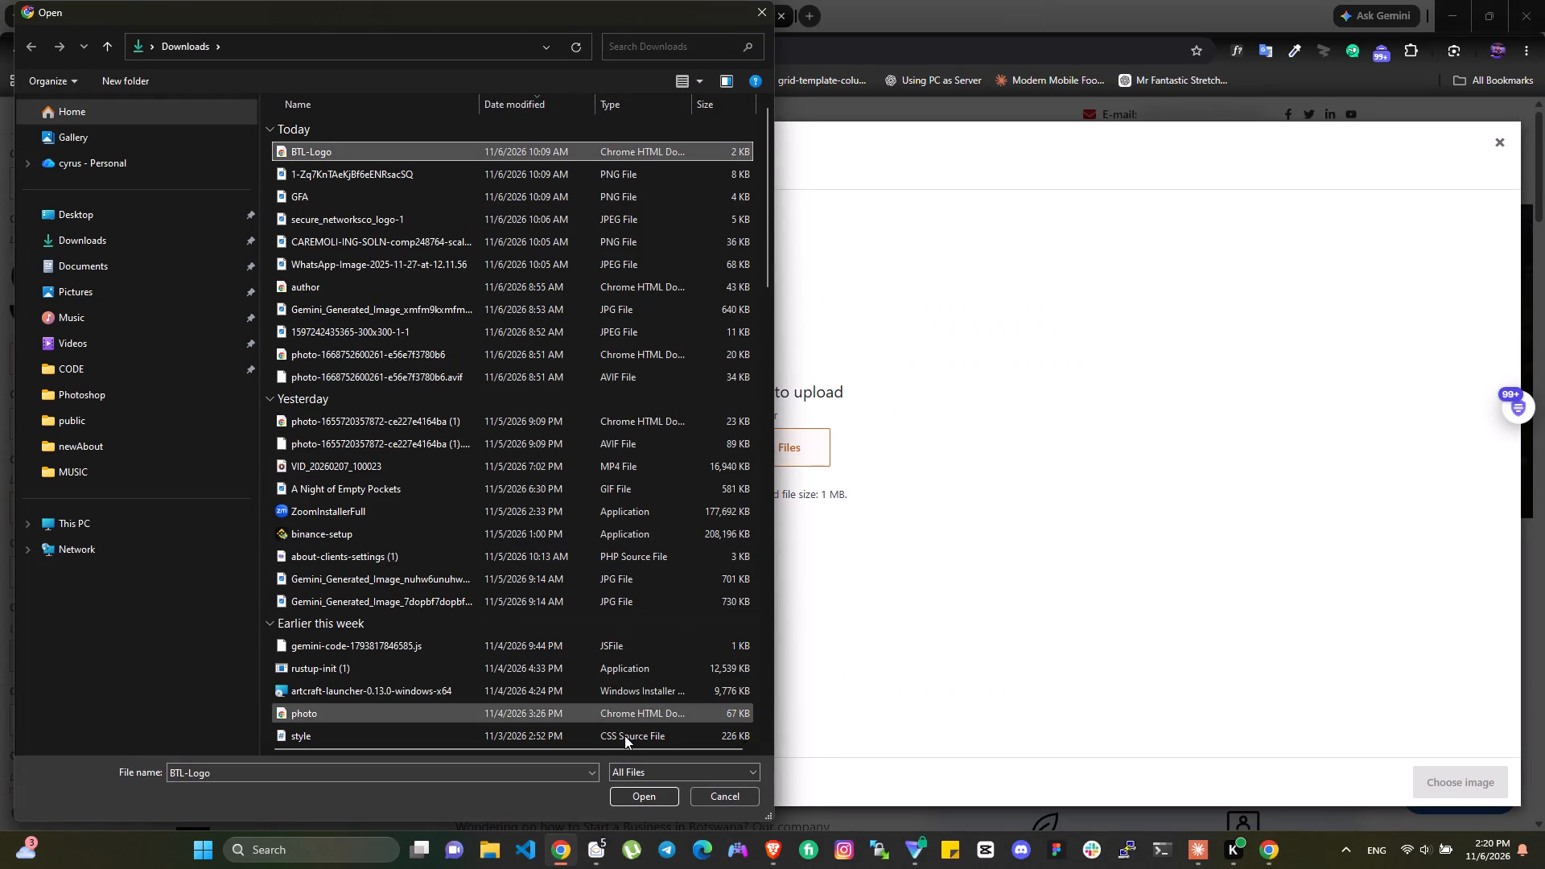
pyautogui.click(636, 790)
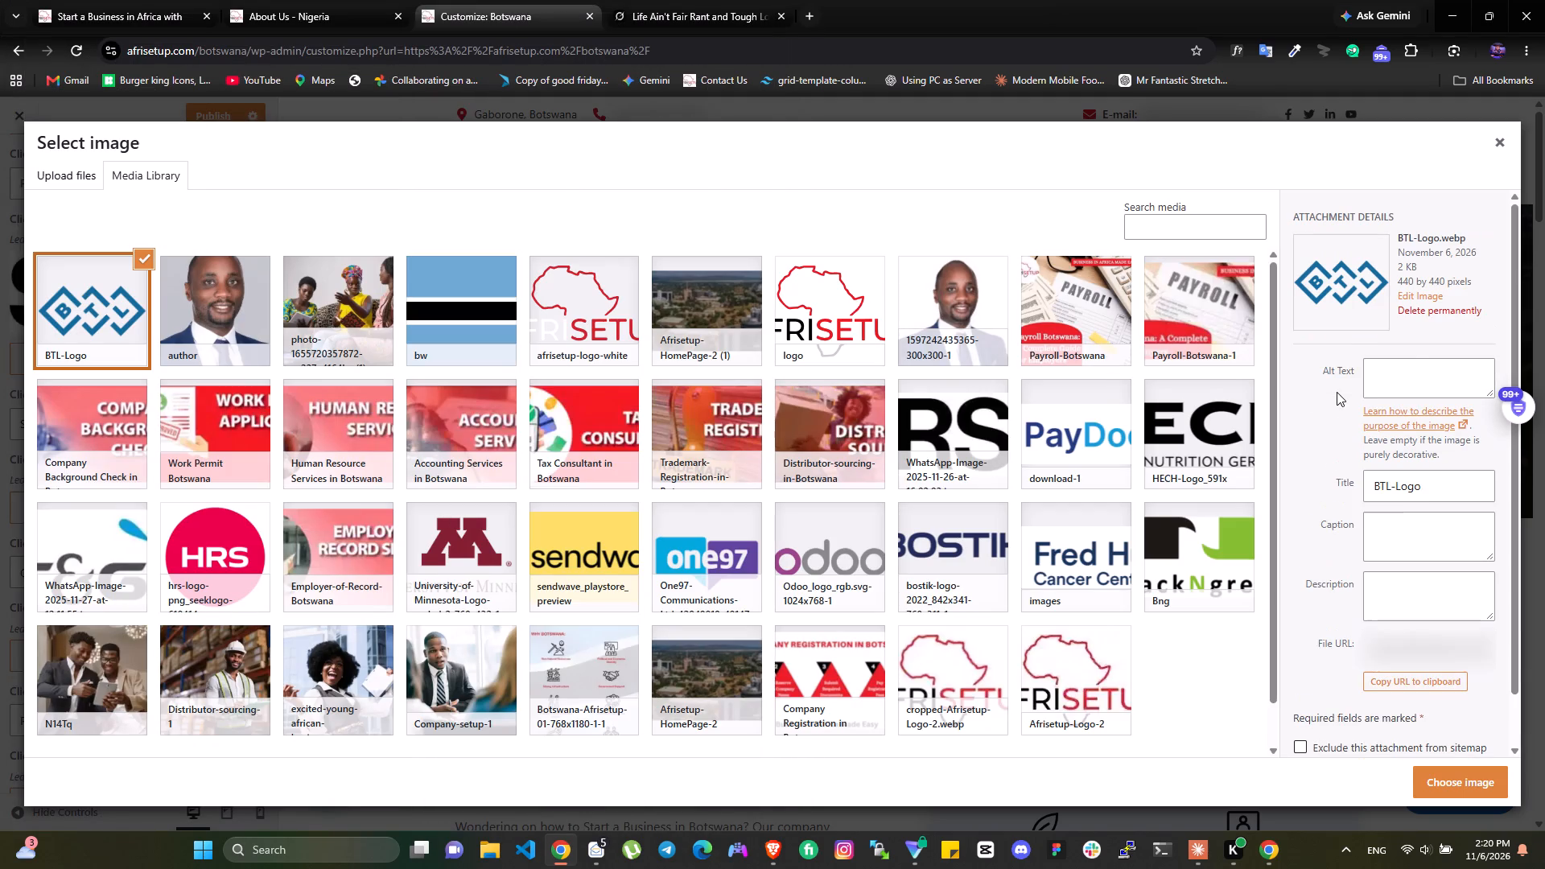
# Set the BTL-Logo image's alt text to "BTL", copy that text, and choose the image as Client 13's logo.
pyautogui.click(1403, 365)
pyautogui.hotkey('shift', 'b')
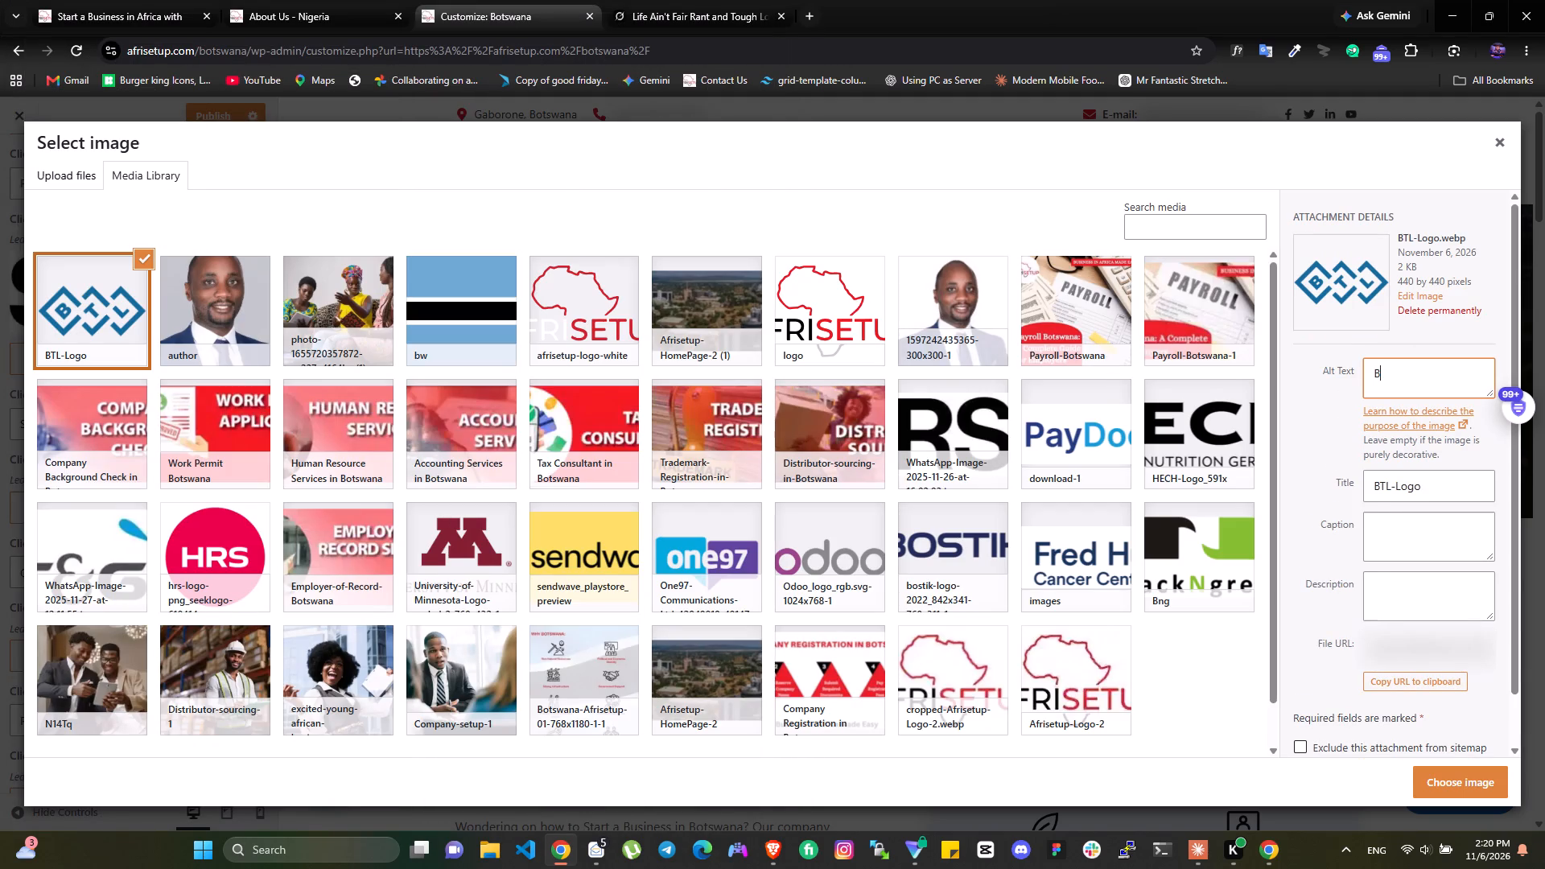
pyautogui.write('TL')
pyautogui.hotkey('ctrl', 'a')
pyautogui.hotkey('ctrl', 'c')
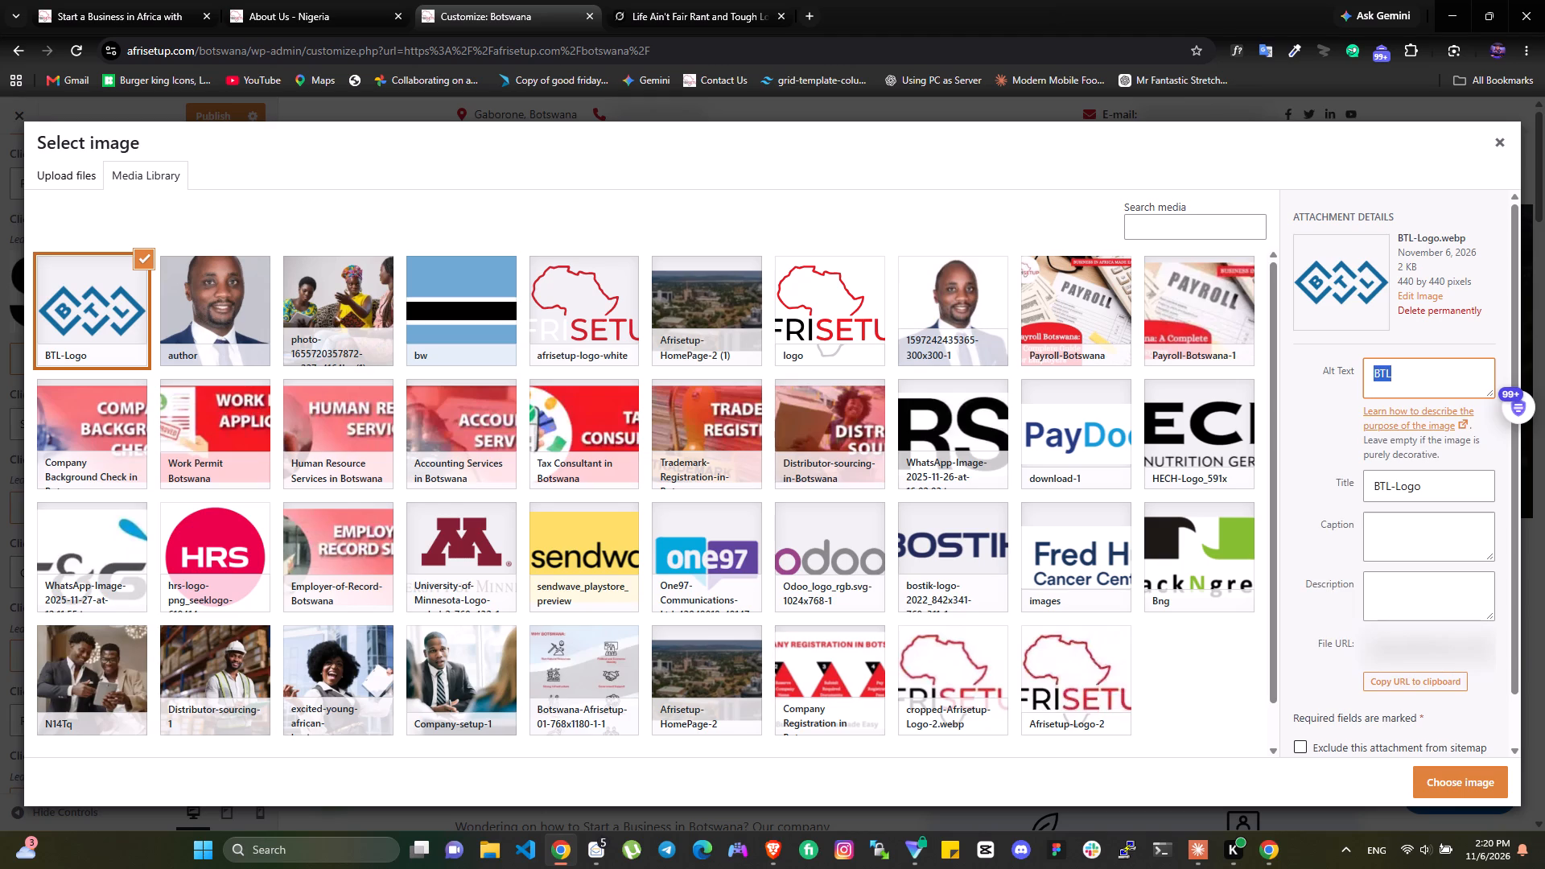
pyautogui.click(1444, 781)
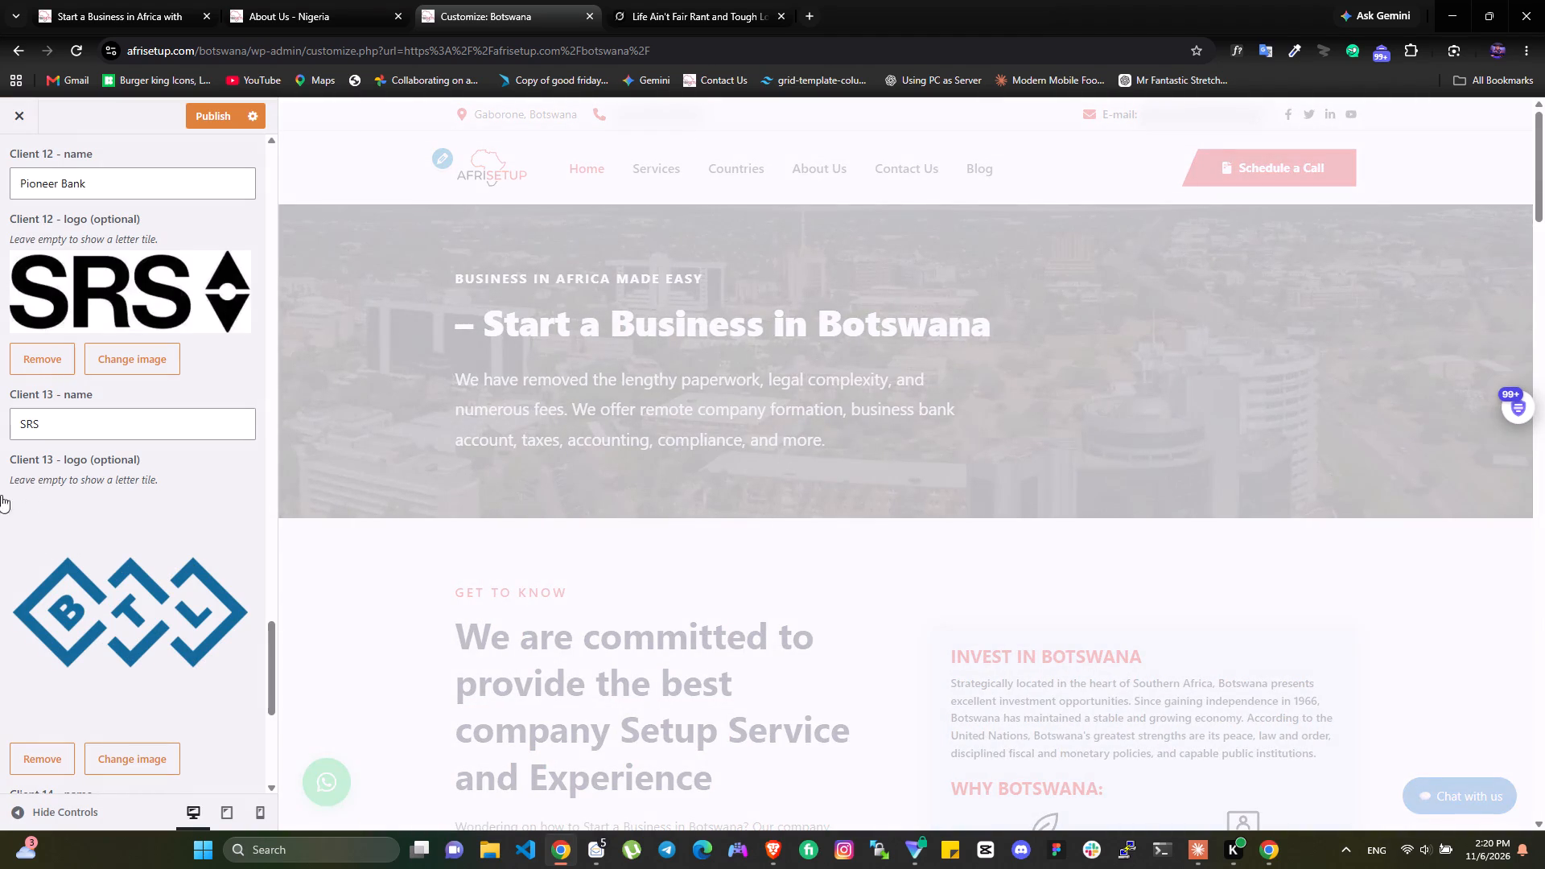
# Replace the Client 14 name with the copied "BTL".
pyautogui.moveTo(61, 412); pyautogui.dragTo(165, 570)
pyautogui.scroll(-1, 165, 570)
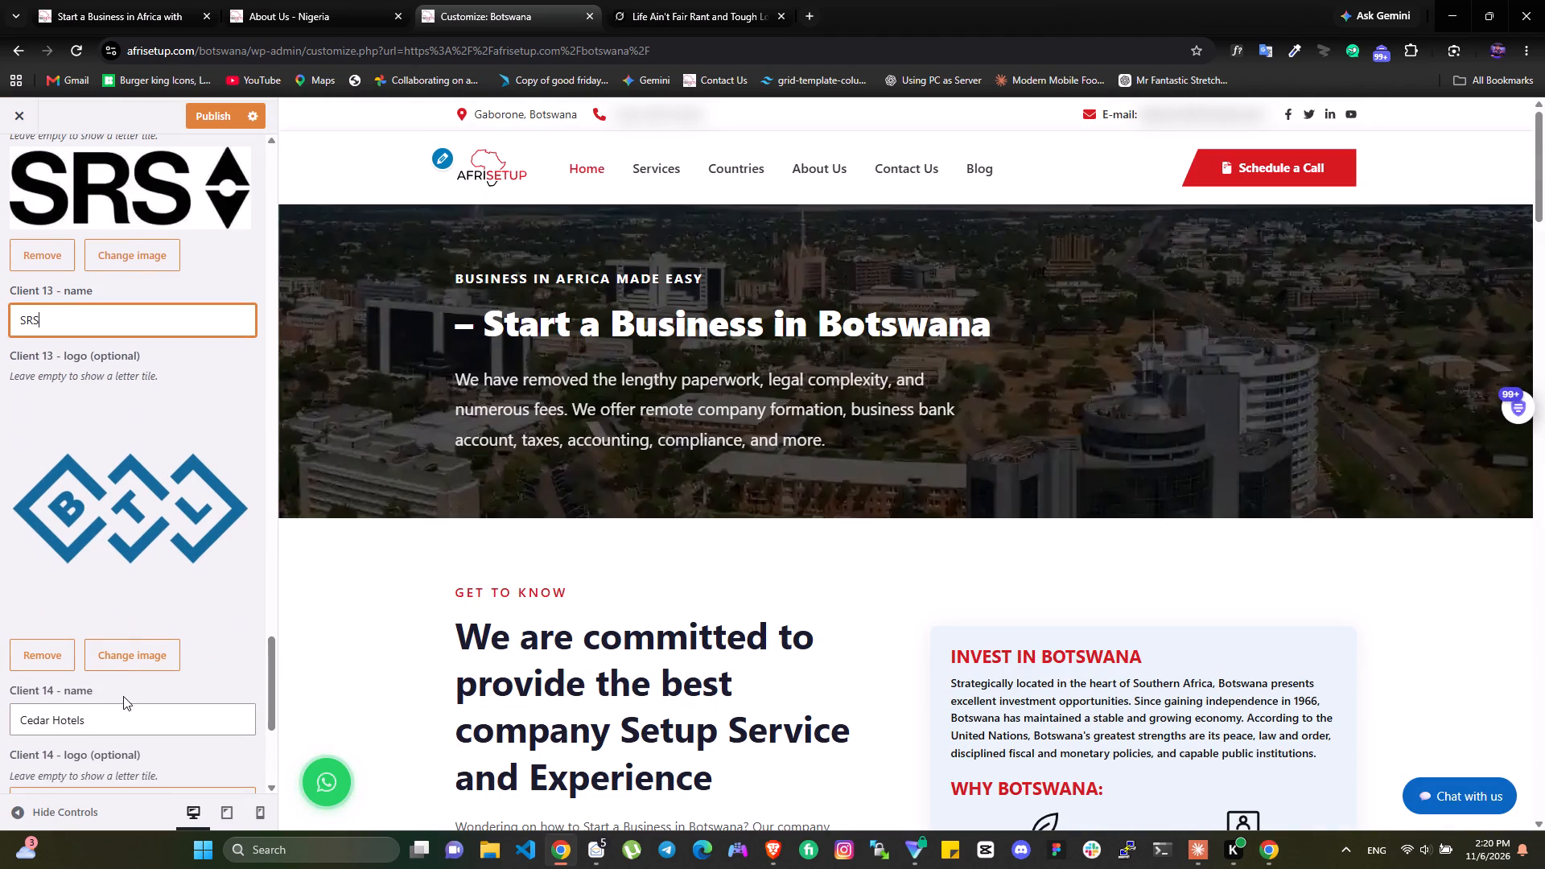
pyautogui.click(130, 719)
pyautogui.hotkey('ctrl', 'a')
pyautogui.hotkey('ctrl', 'v')
# Upload the GFA PNG file from Downloads to the media library for Client 14's logo.
pyautogui.scroll(-1, 130, 719)
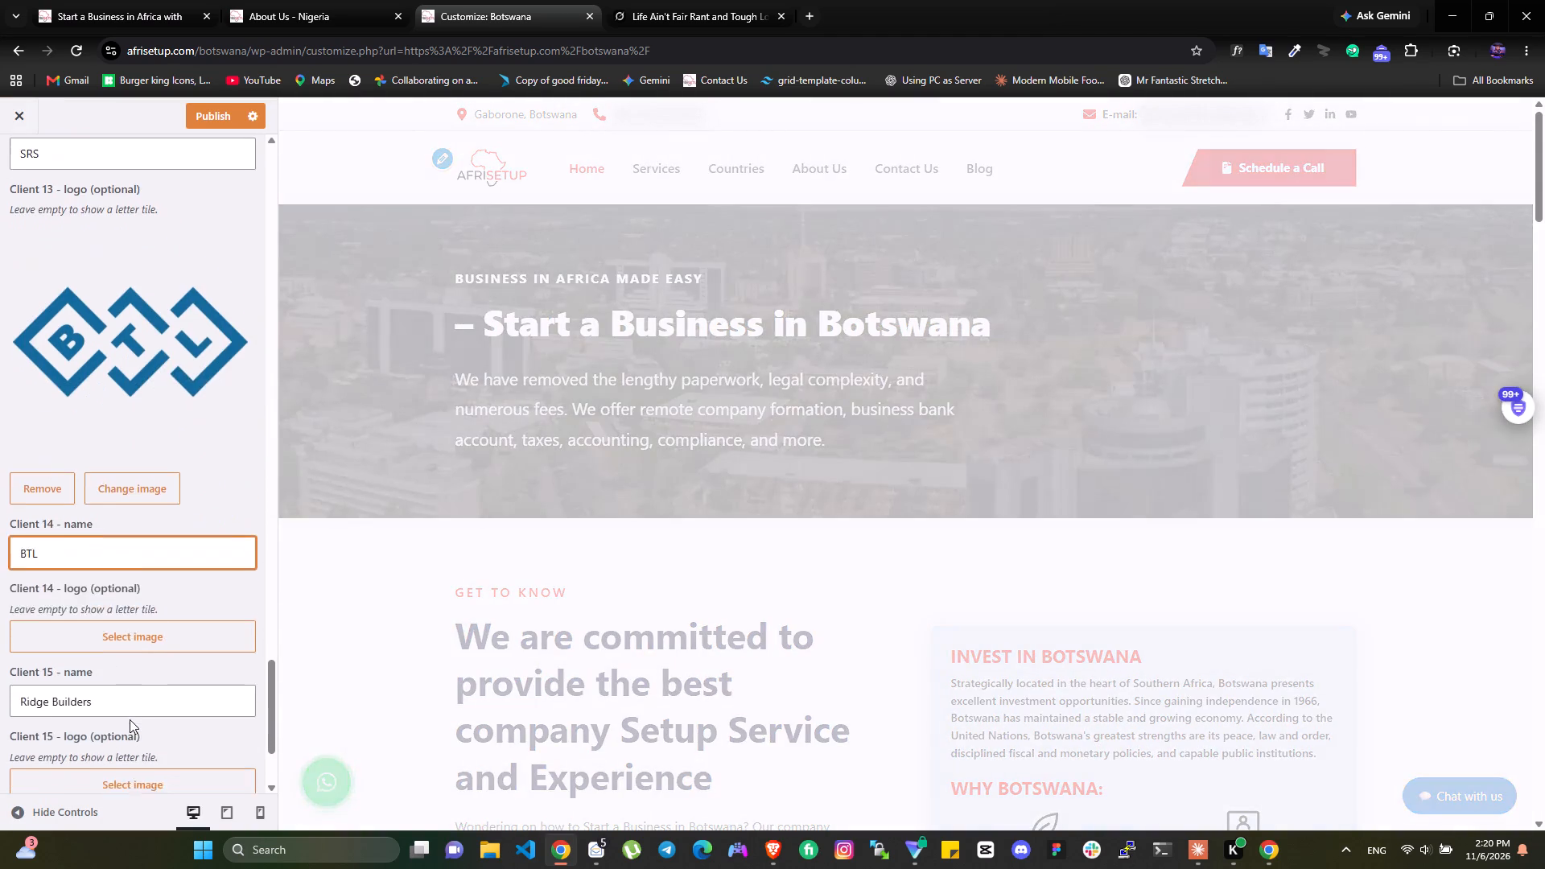
pyautogui.scroll(-3, 130, 719)
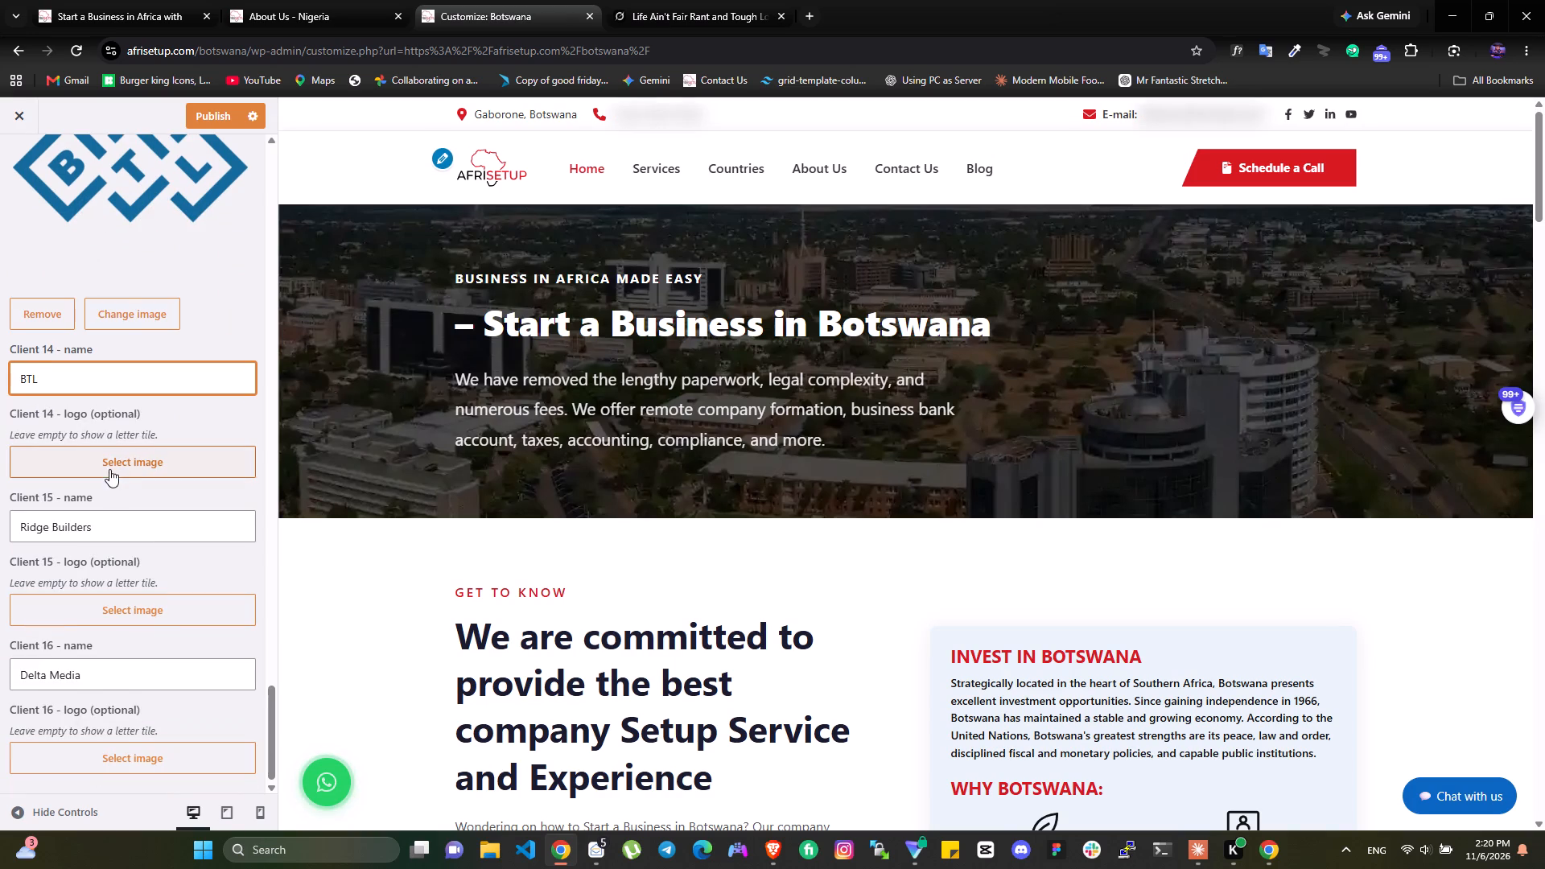
pyautogui.click(109, 468)
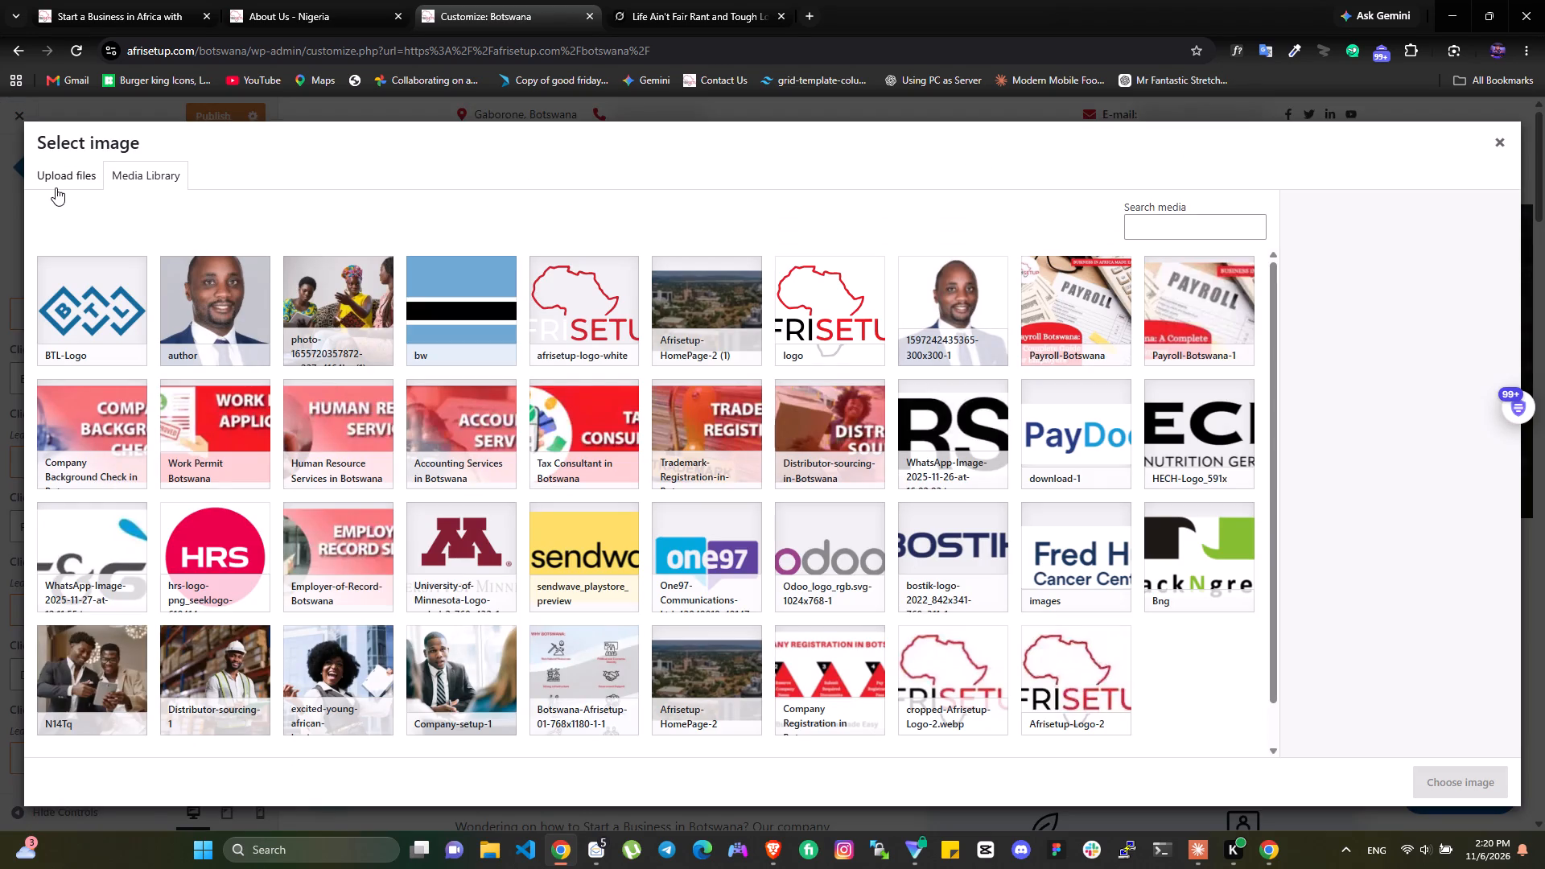
pyautogui.click(56, 187)
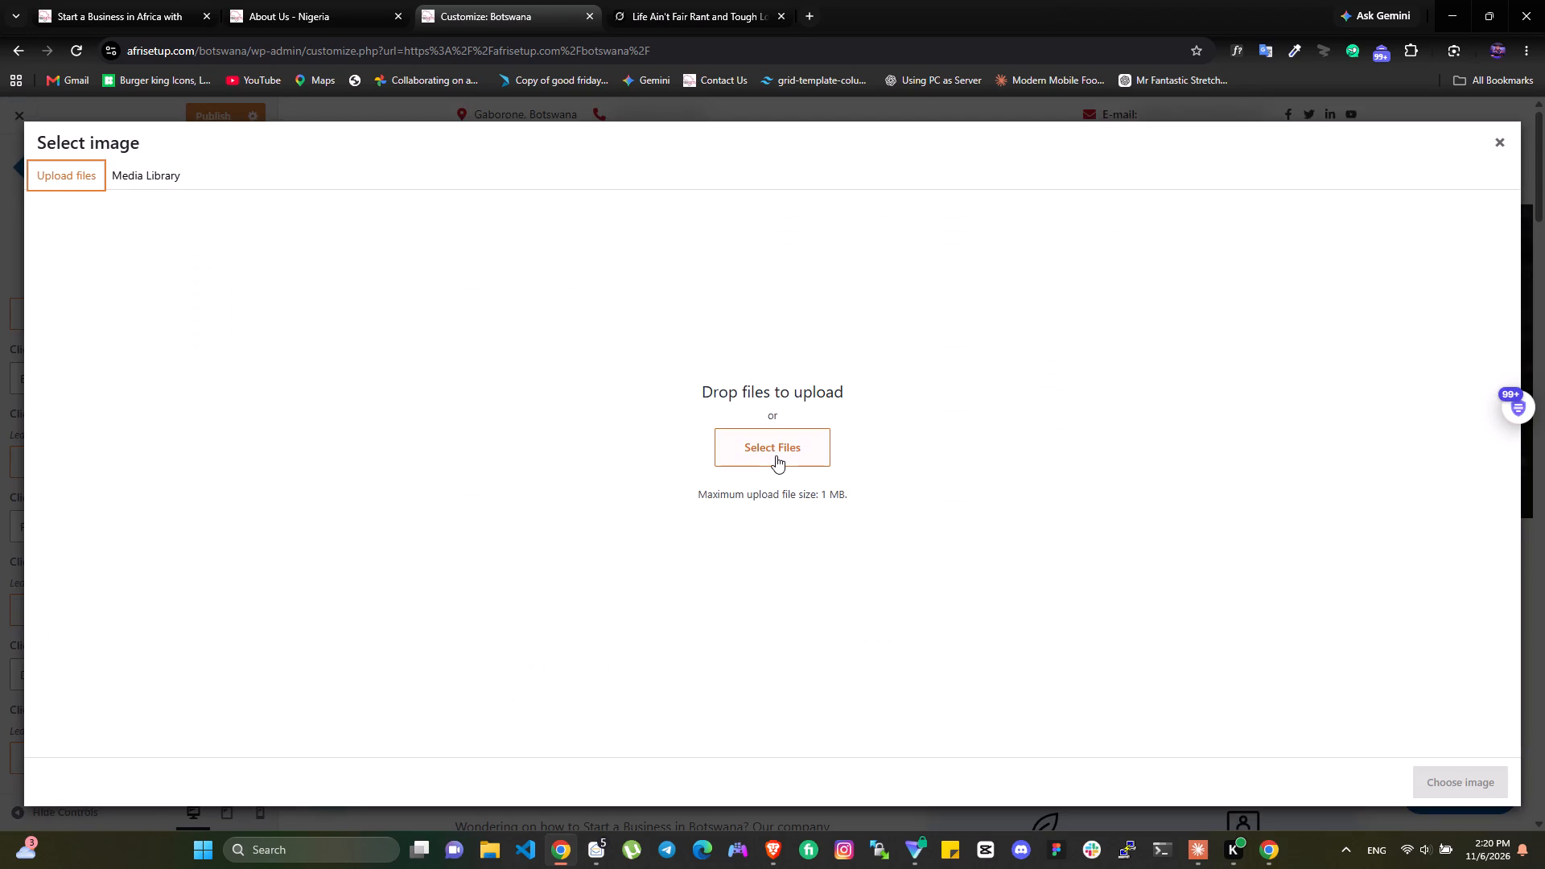
pyautogui.click(776, 455)
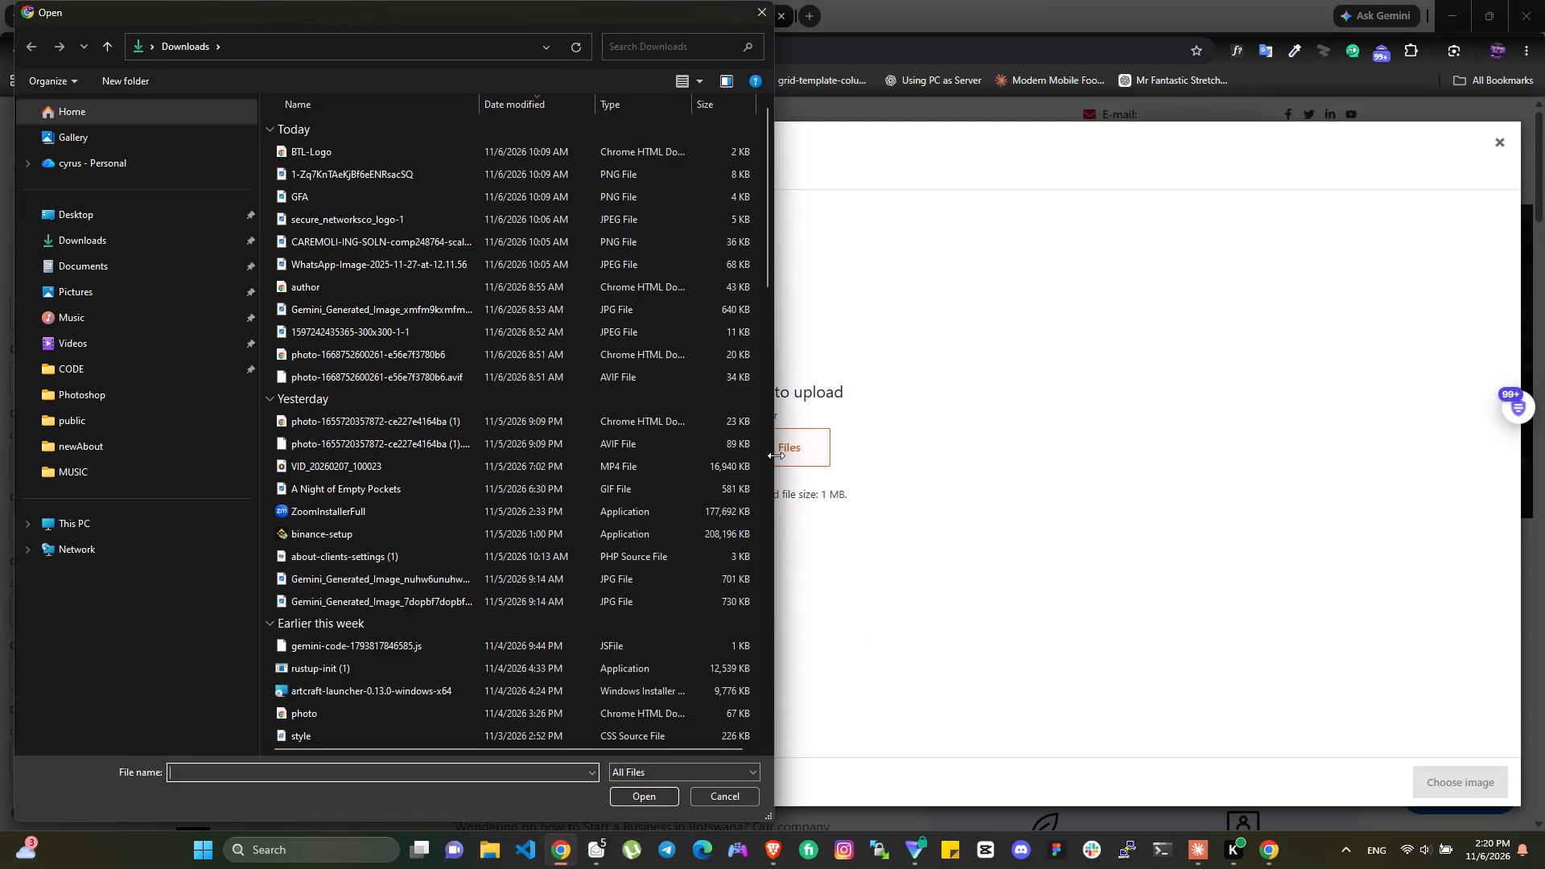
pyautogui.click(362, 181)
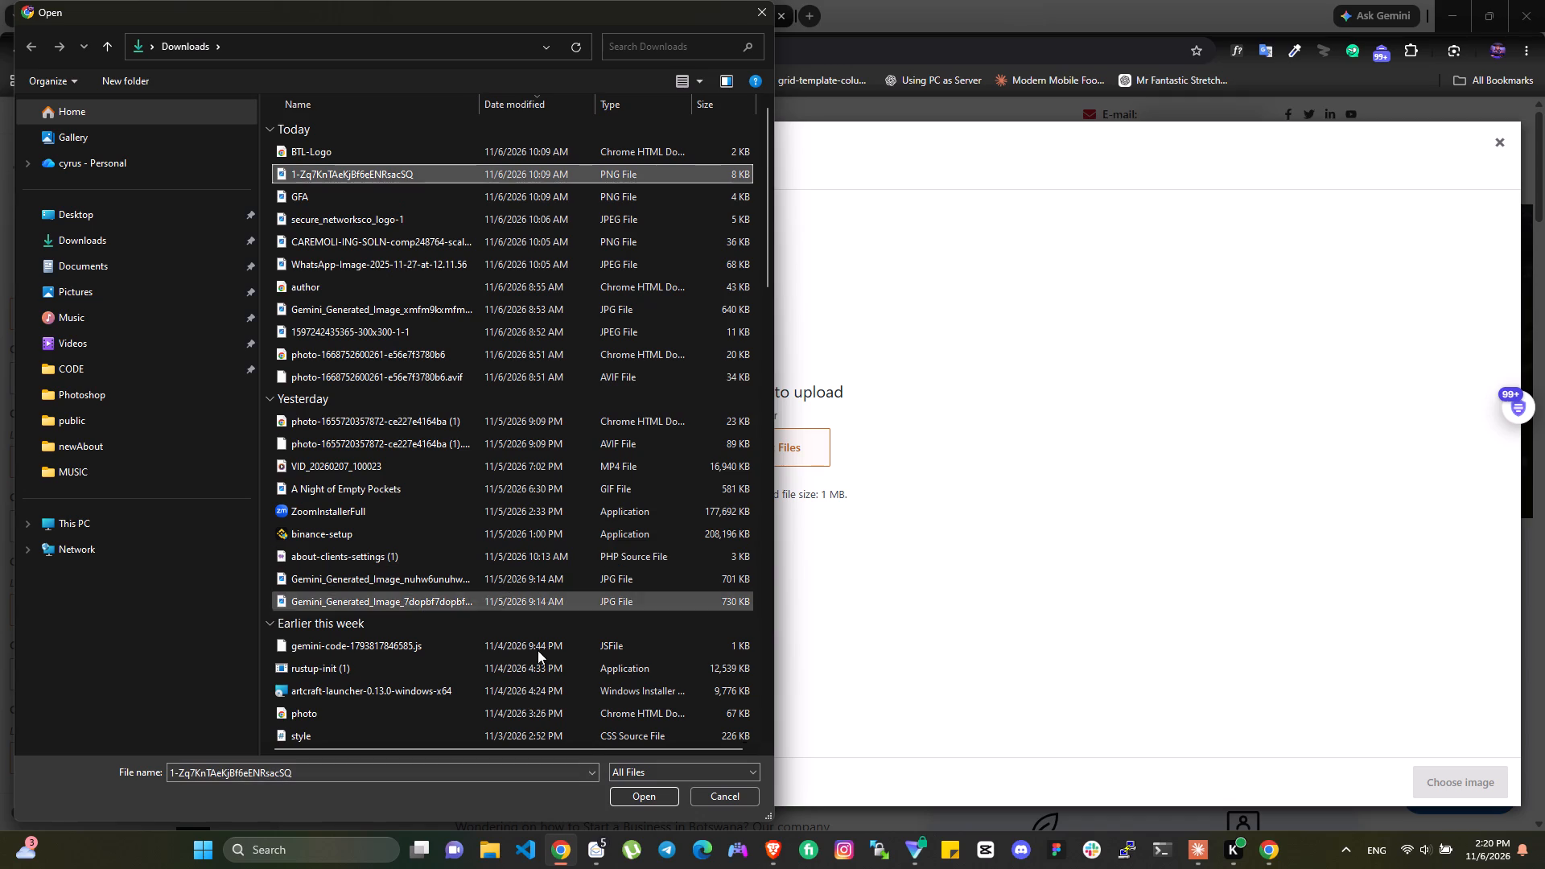
pyautogui.click(310, 197)
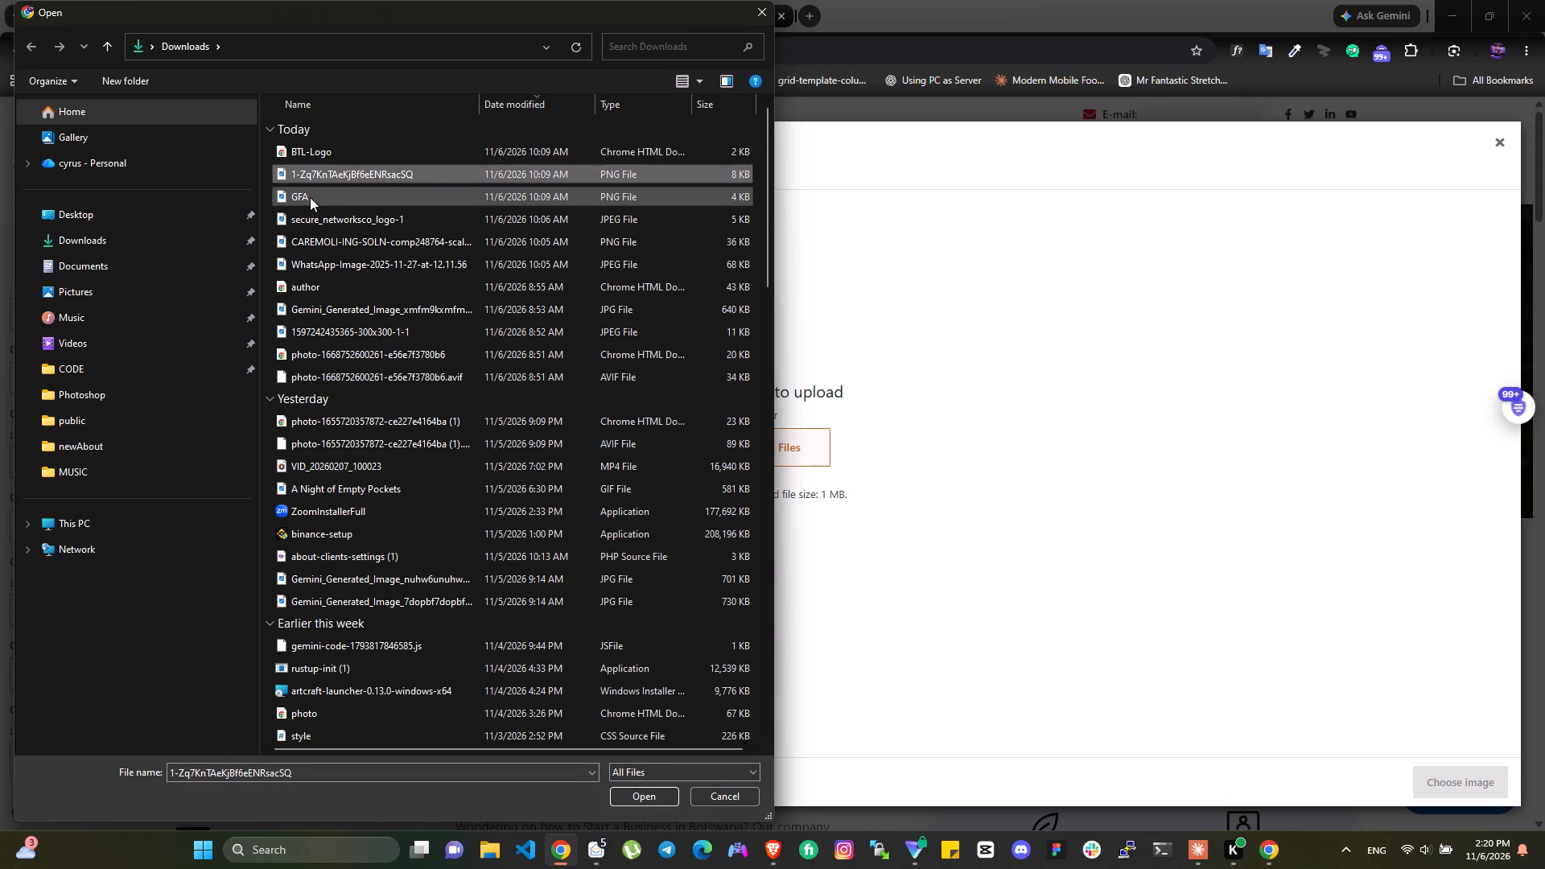
pyautogui.click(644, 793)
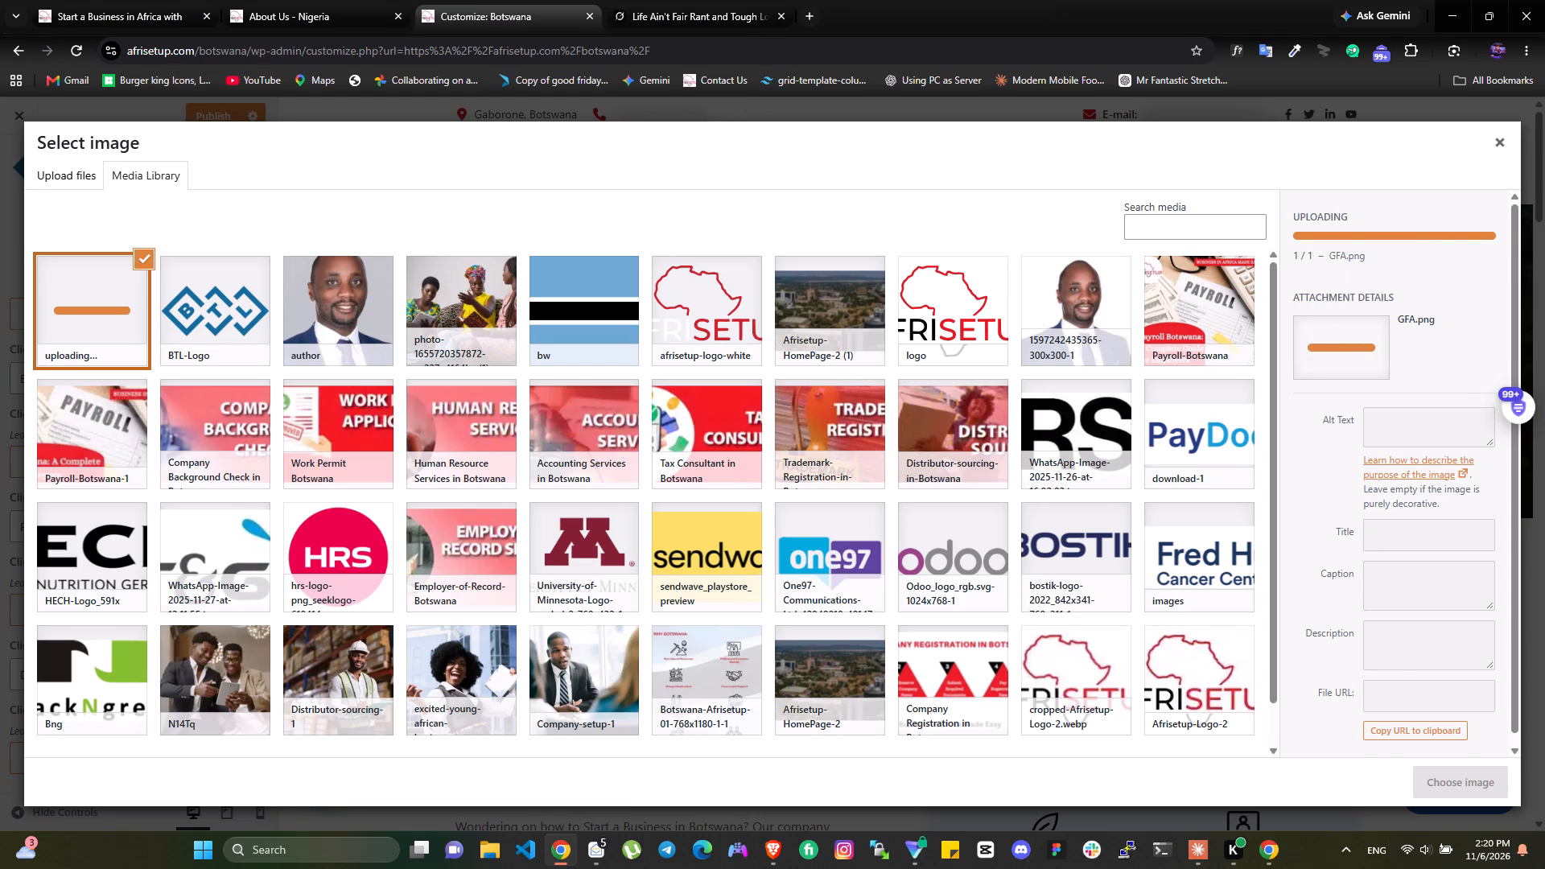
# Set the GFA image's alt text to "GFA", copy that text, and choose the image as Client 14's logo.
pyautogui.click(1415, 370)
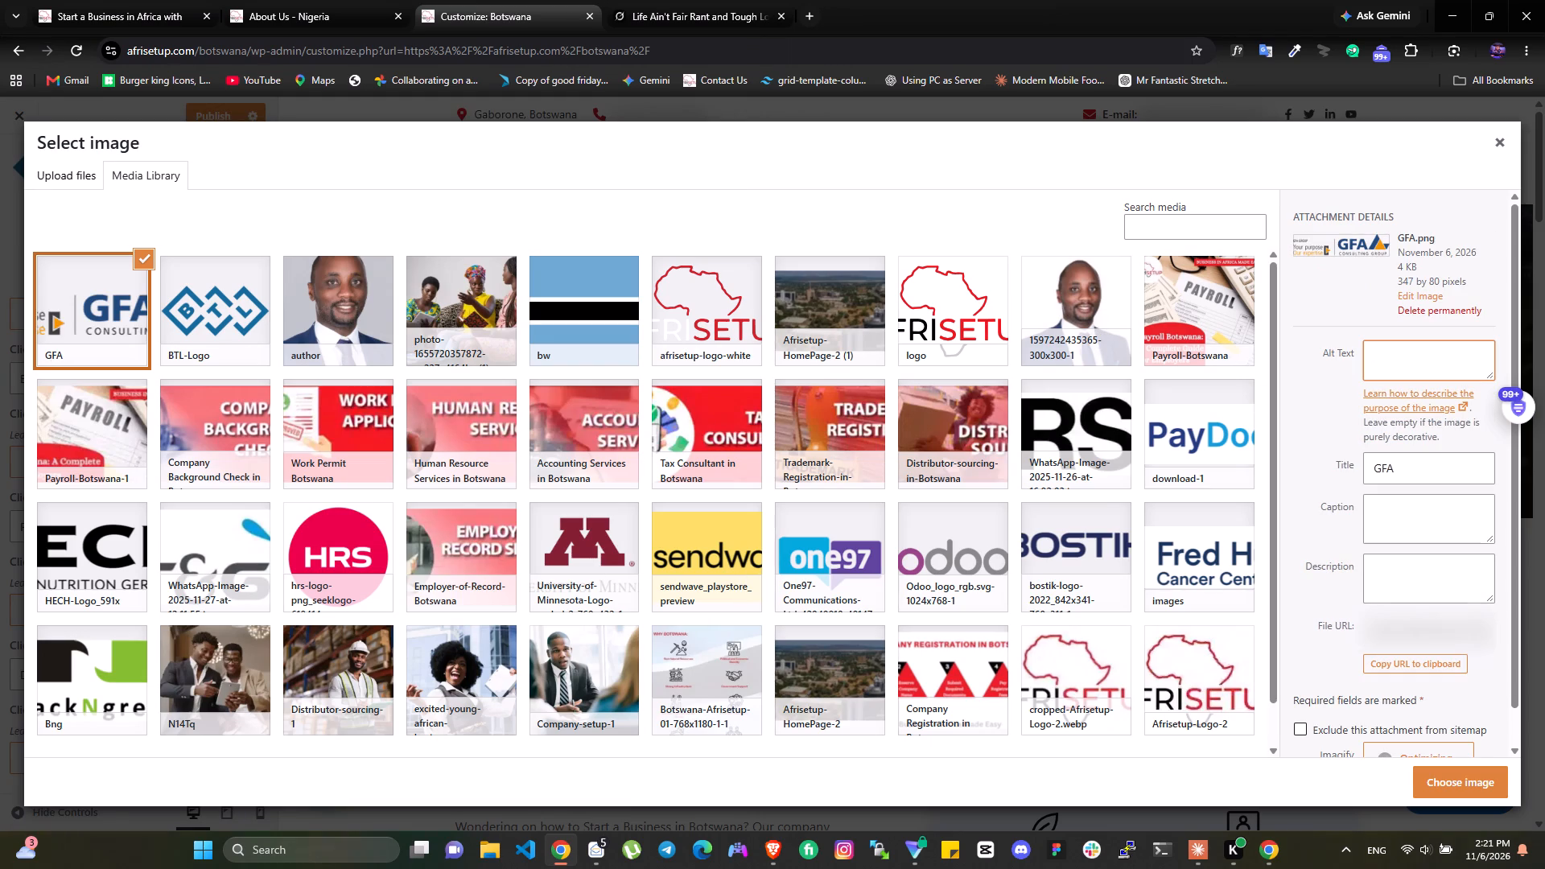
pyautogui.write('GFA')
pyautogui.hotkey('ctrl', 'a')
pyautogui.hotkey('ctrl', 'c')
pyautogui.click(1465, 790)
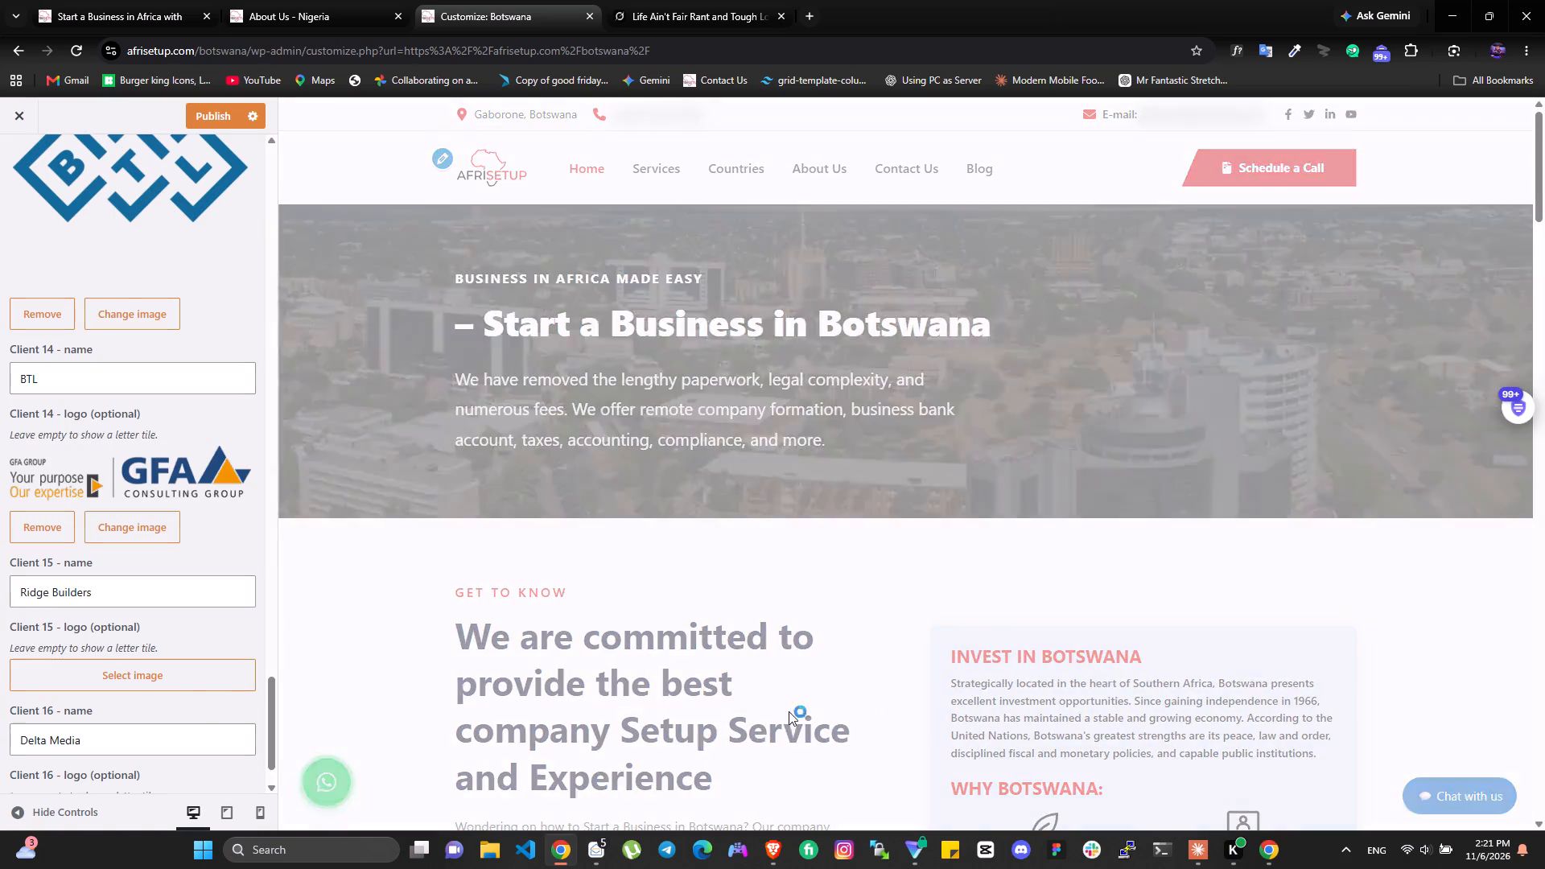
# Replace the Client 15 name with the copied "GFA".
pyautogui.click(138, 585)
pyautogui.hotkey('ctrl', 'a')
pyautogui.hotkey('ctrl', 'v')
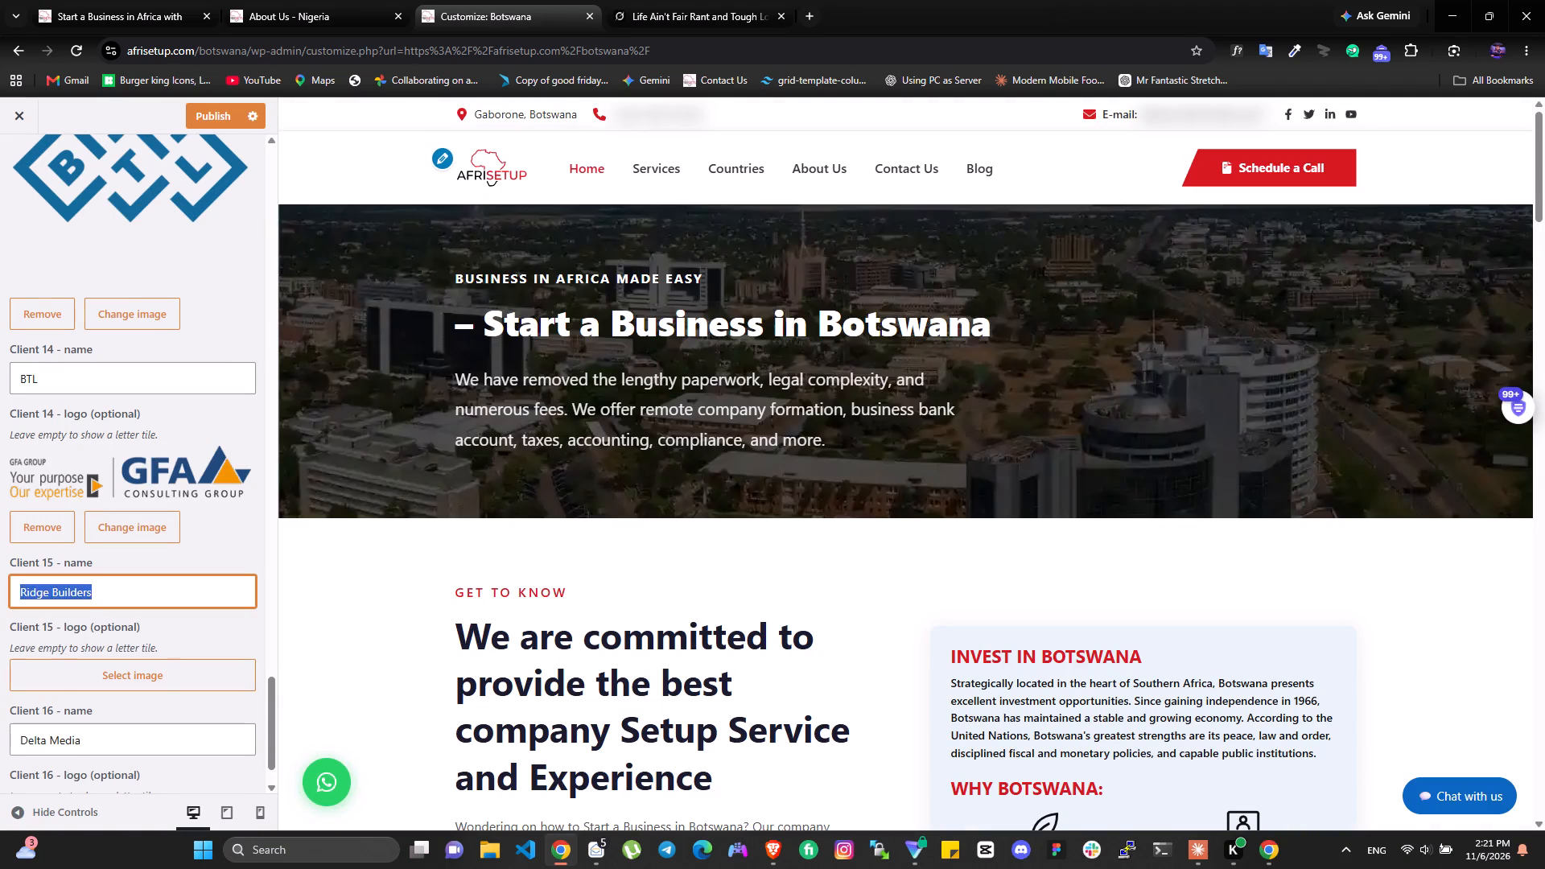
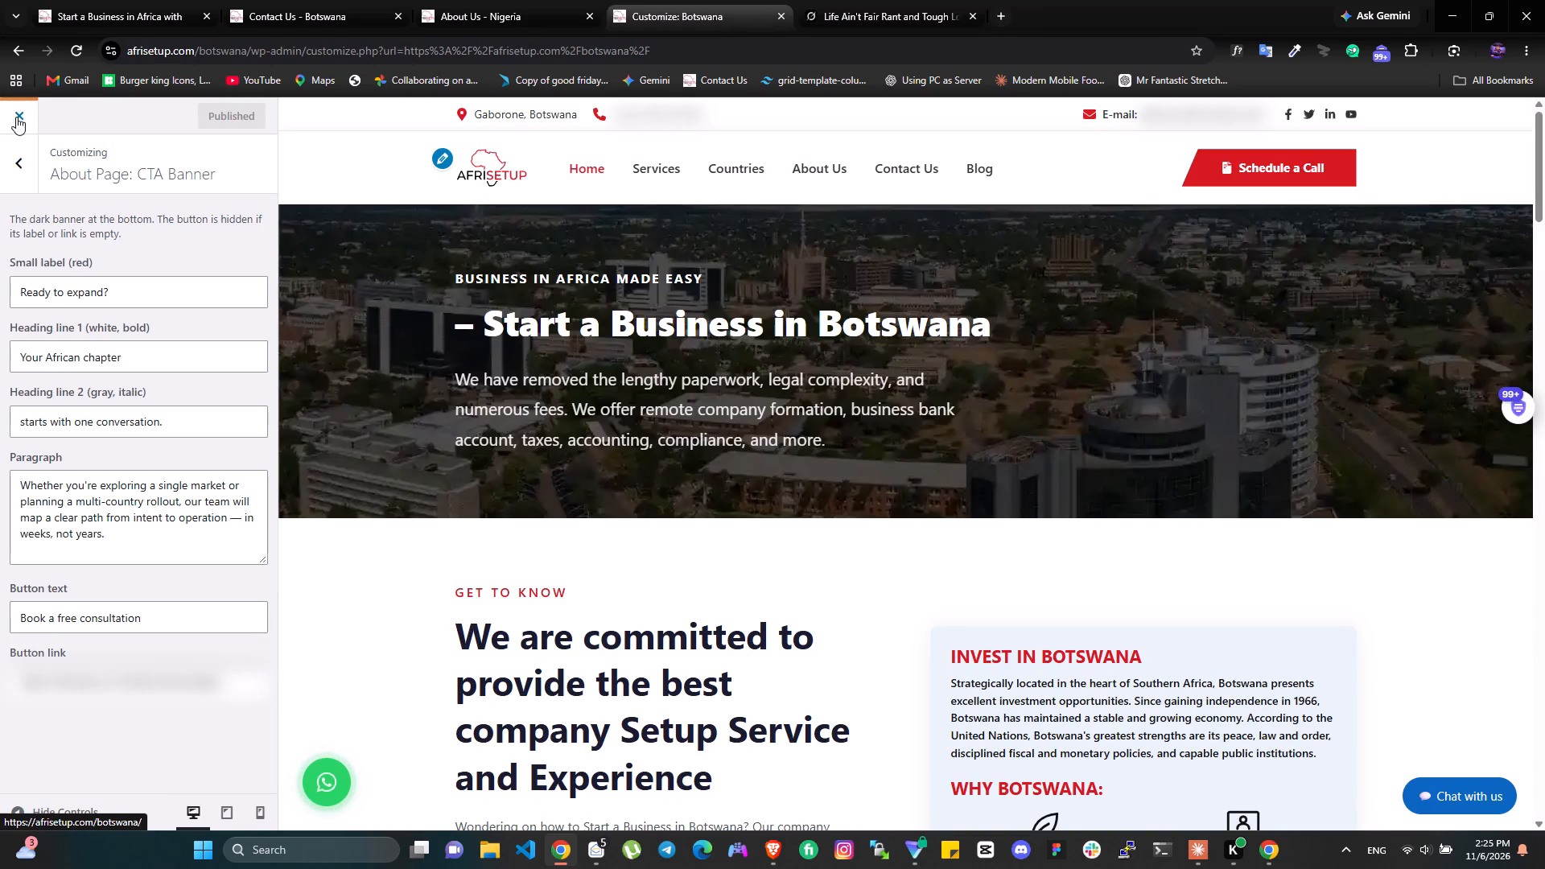
pyautogui.click(16, 117)
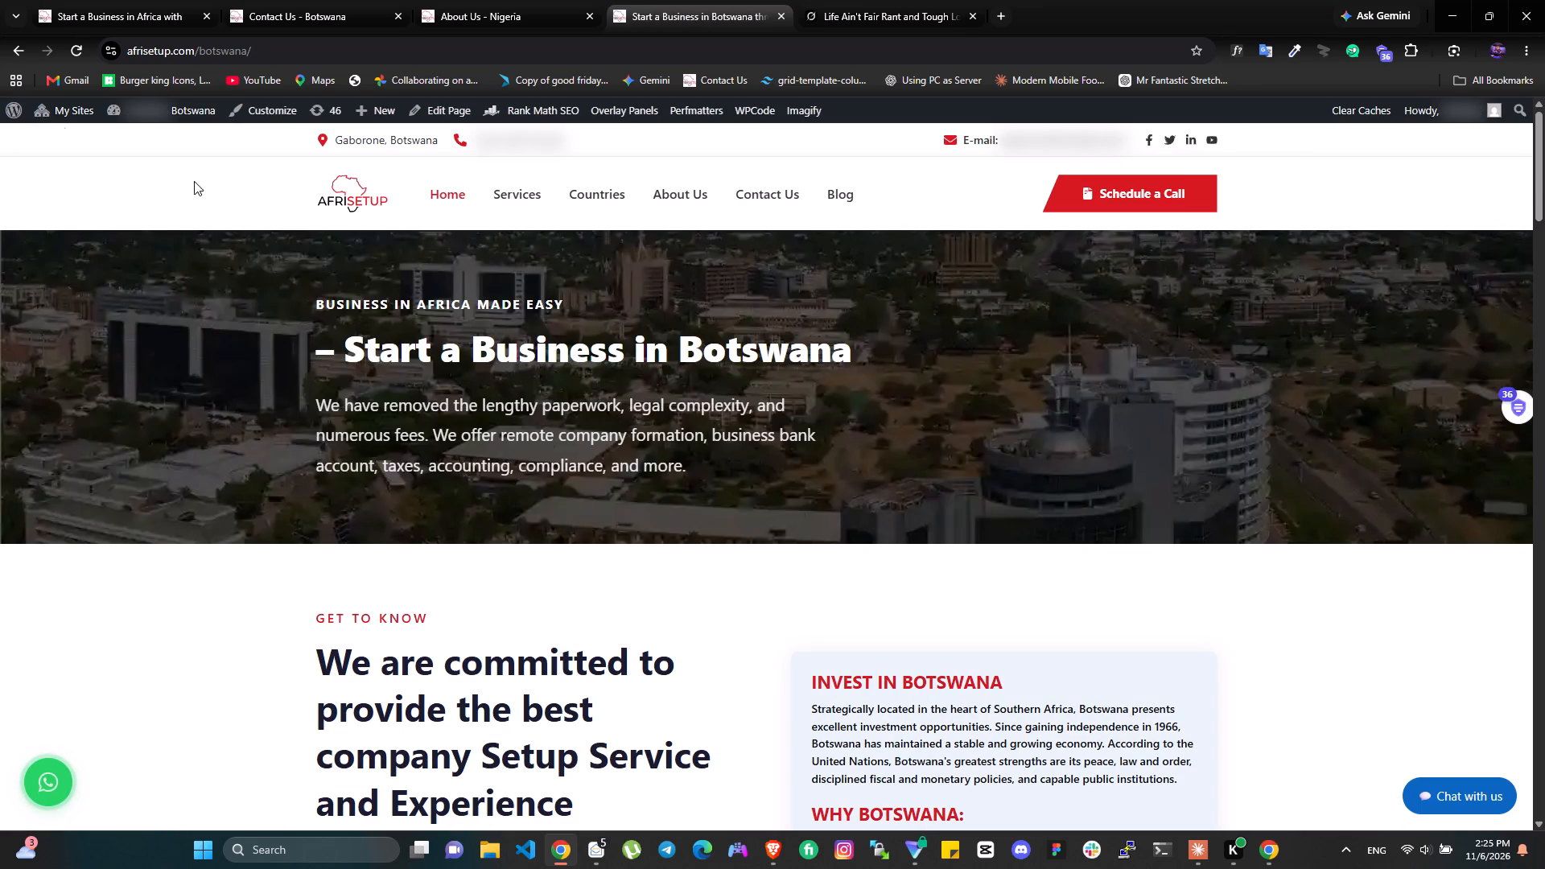
# Review the Botswana site's home page and its About Us page sections, including the client logos, and reload the About page.
pyautogui.scroll(-20, 274, 294)
pyautogui.scroll(-13, 274, 294)
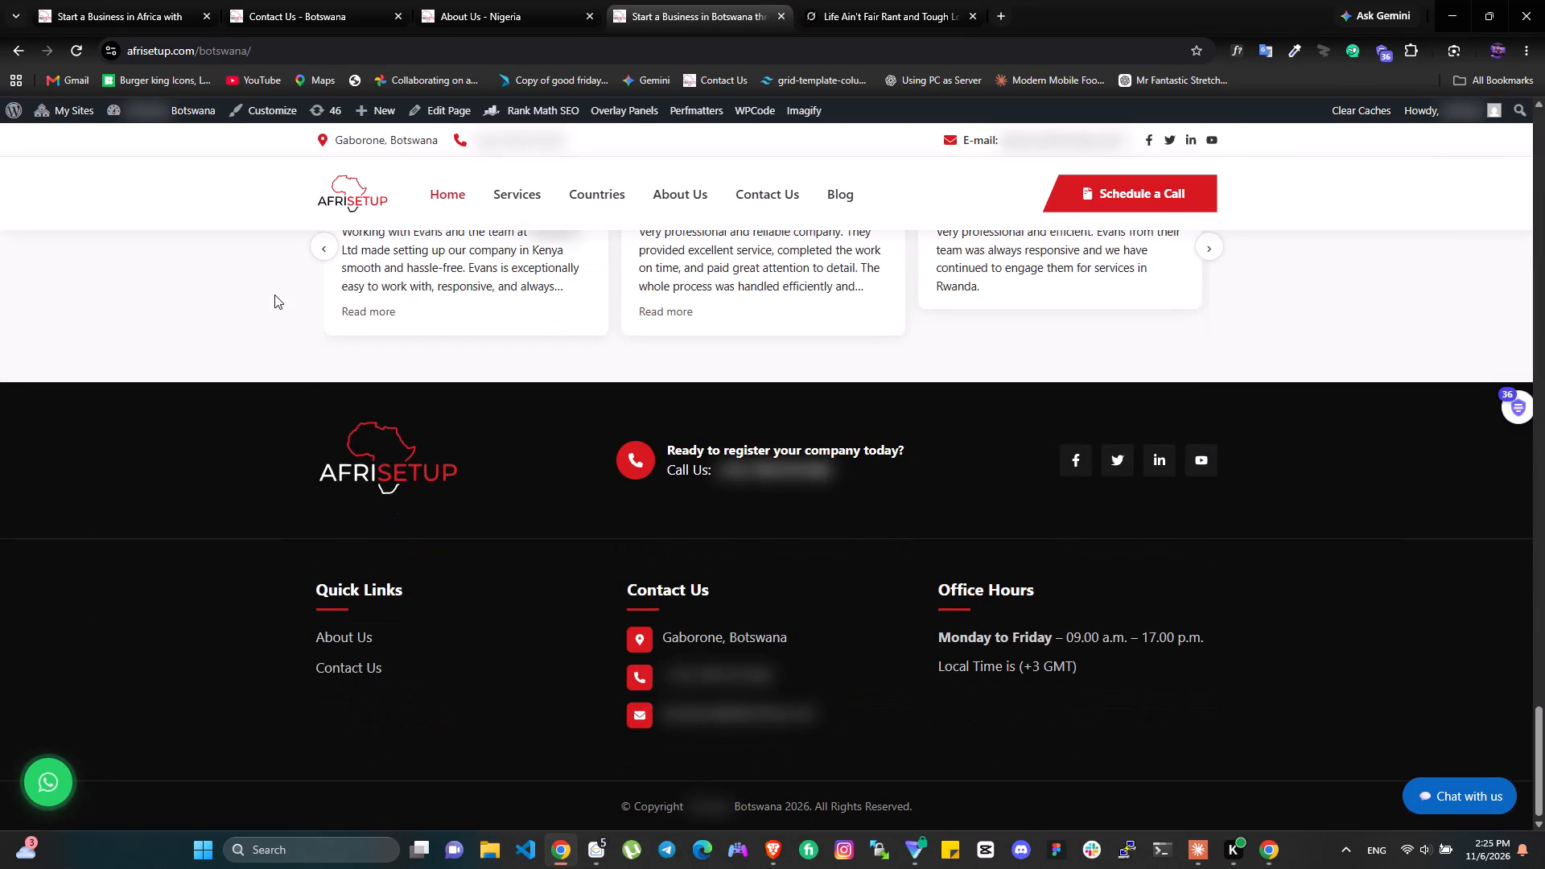
pyautogui.scroll(2, 454, 417)
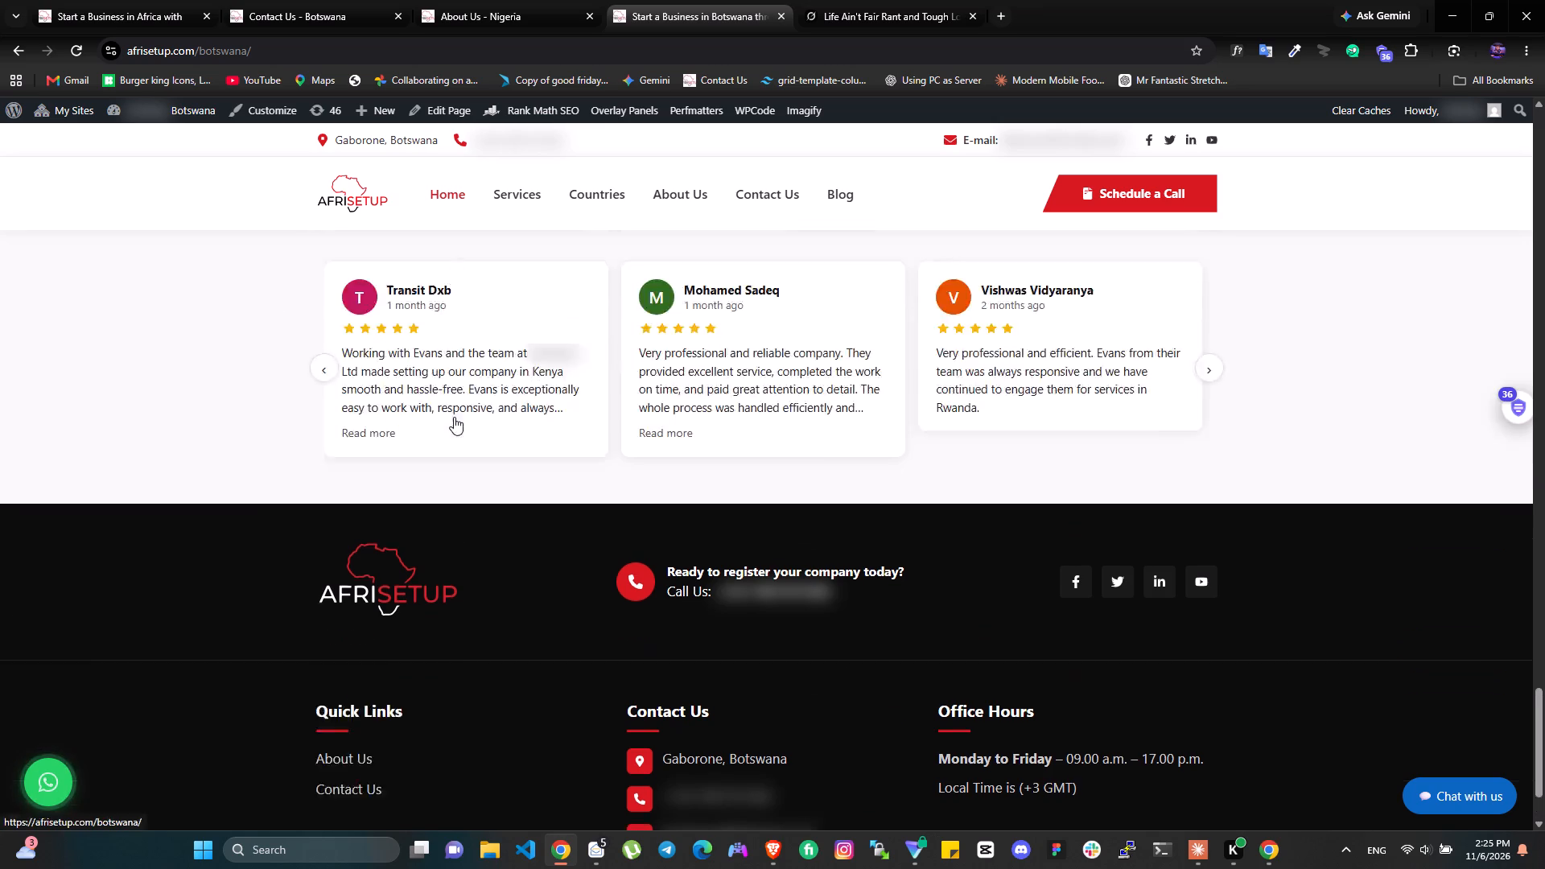
pyautogui.scroll(4, 454, 417)
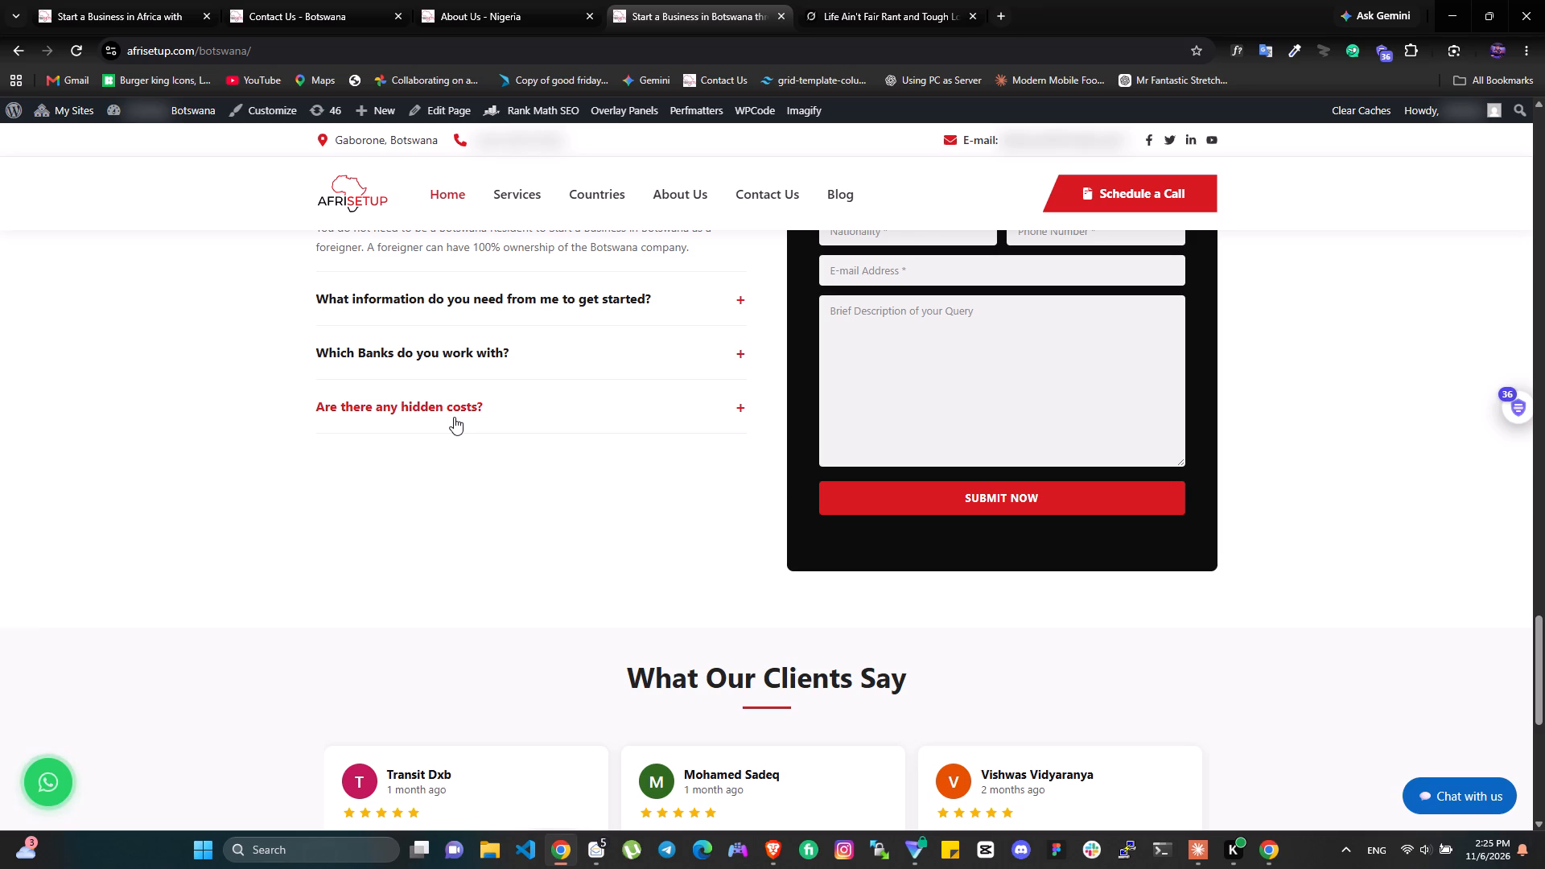
pyautogui.scroll(15, 662, 316)
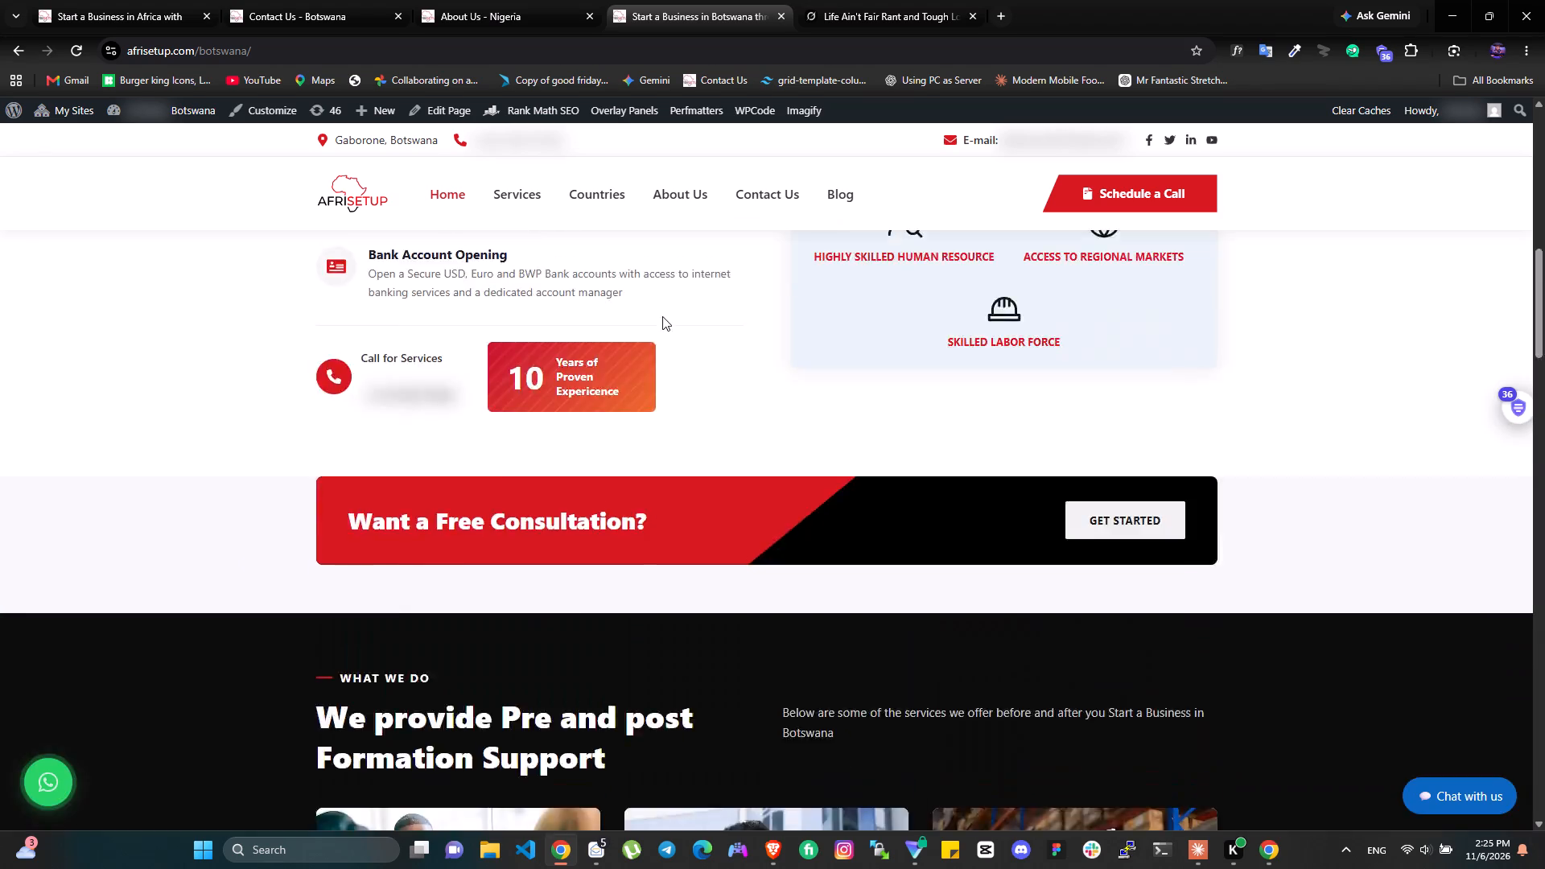
pyautogui.scroll(9, 879, 274)
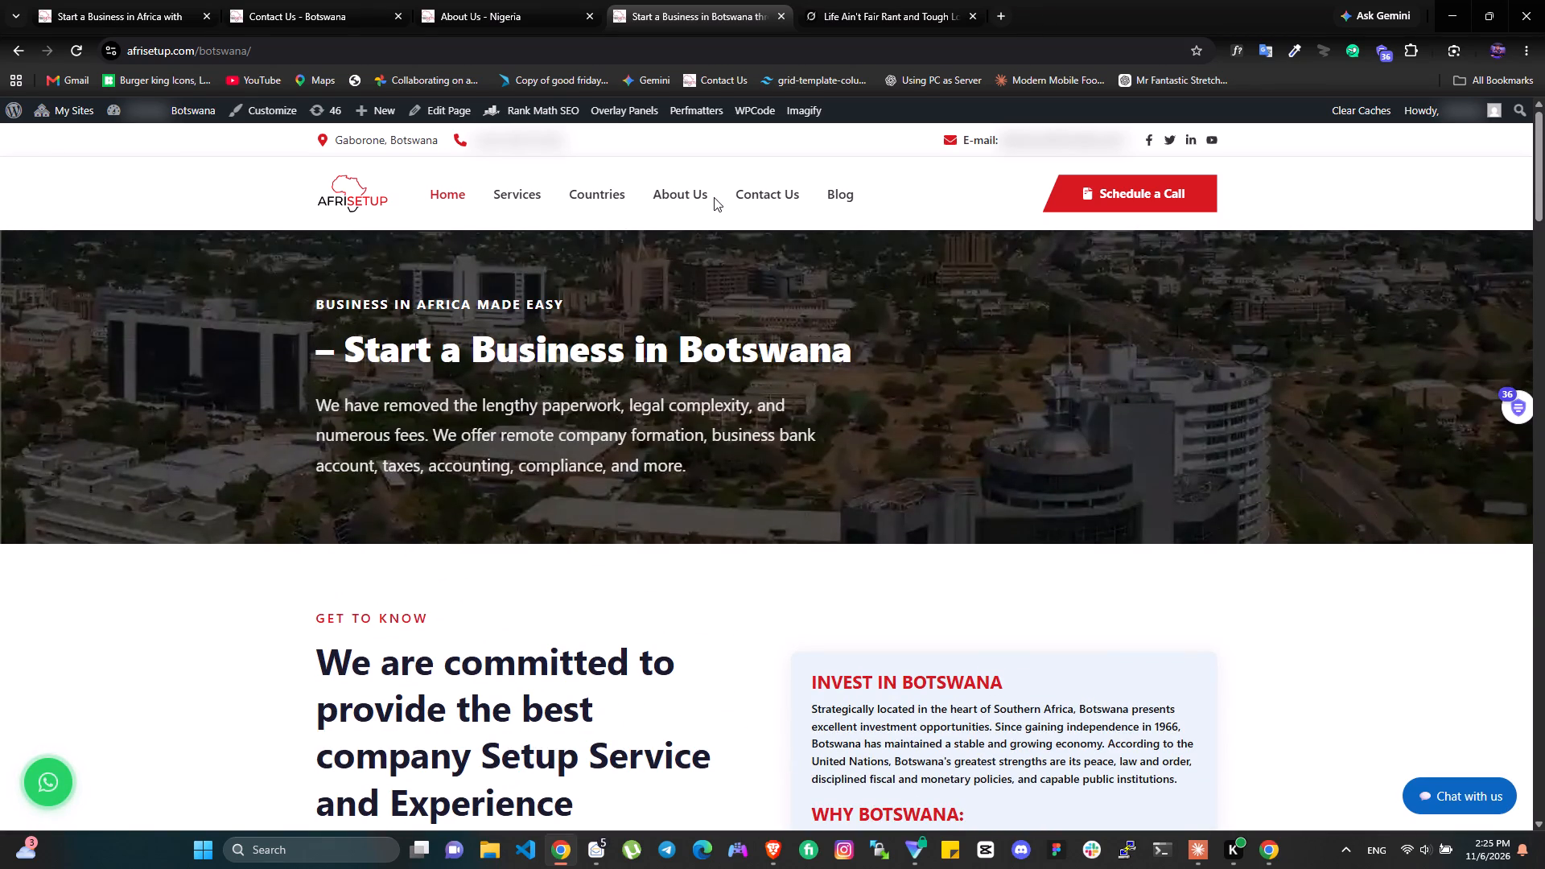
pyautogui.click(682, 192)
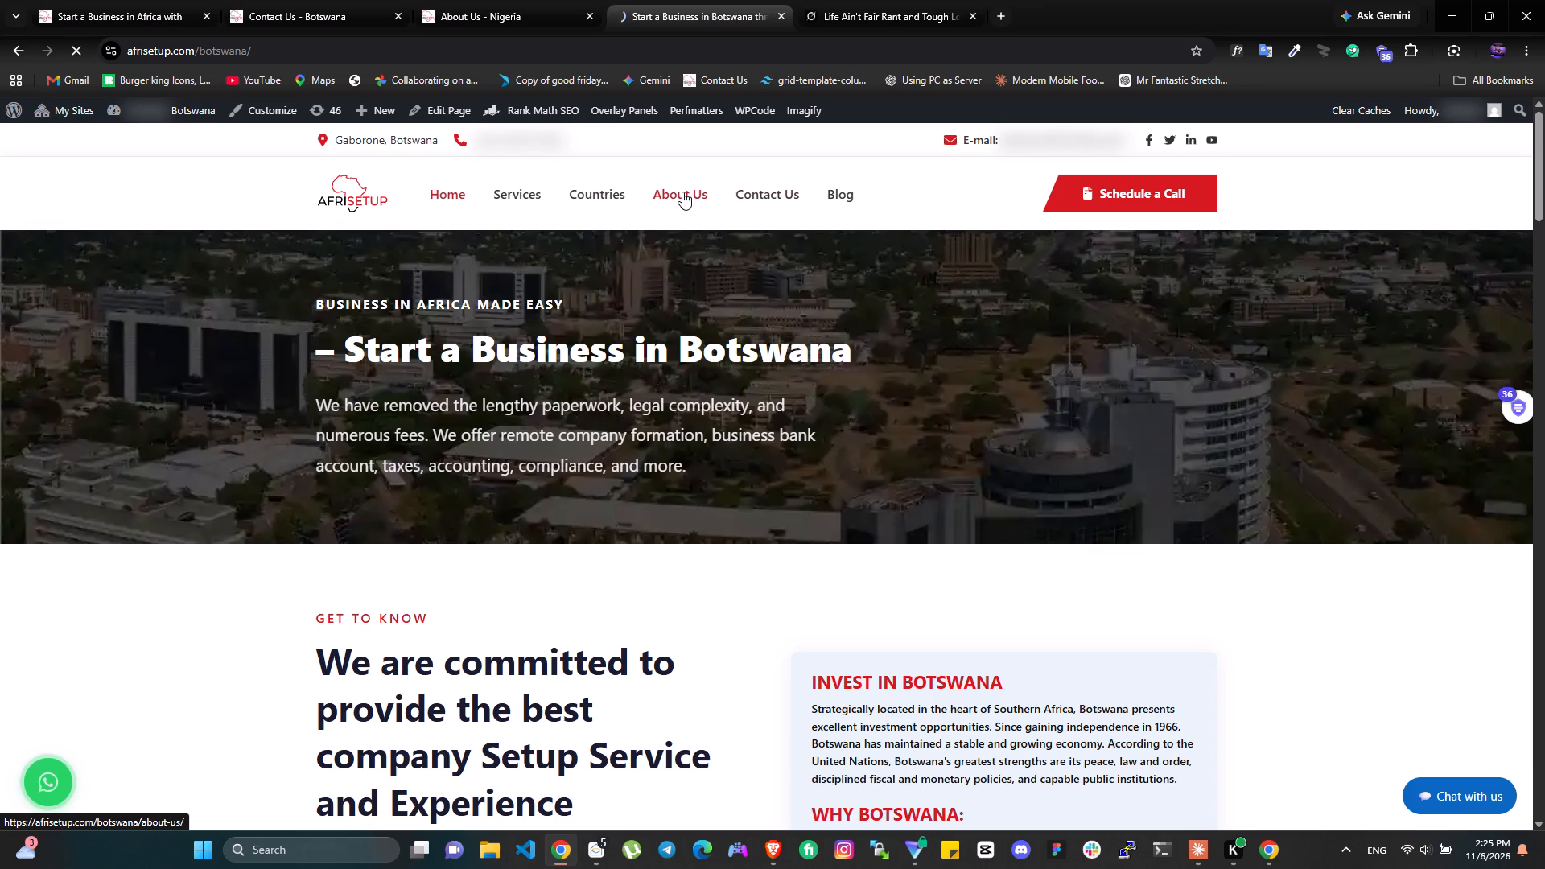
pyautogui.scroll(-7, 719, 546)
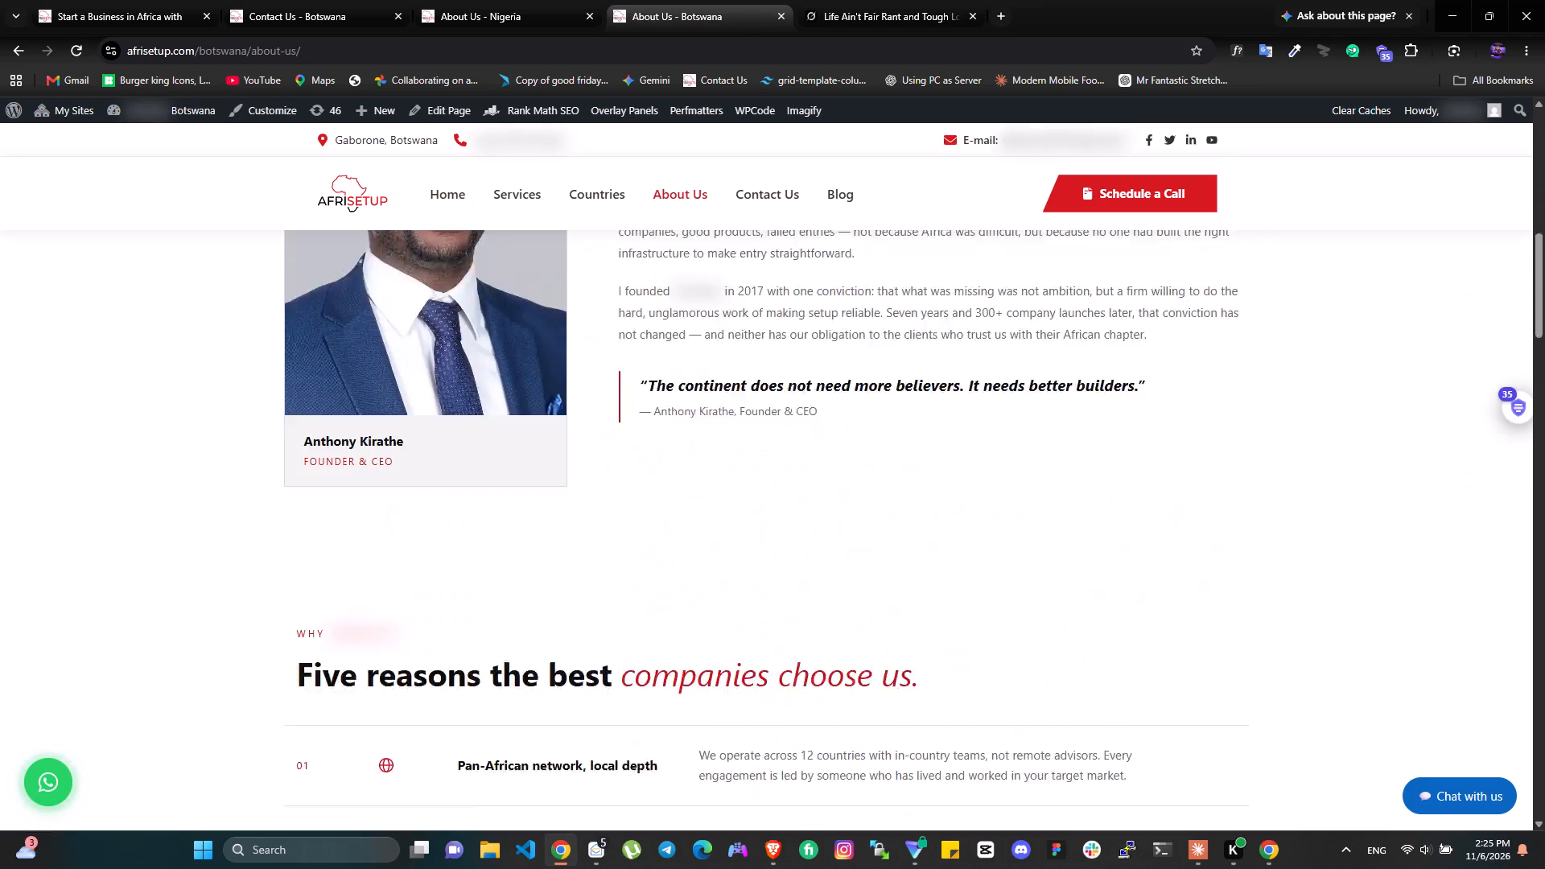
pyautogui.scroll(-4, 719, 546)
pyautogui.scroll(3, 719, 546)
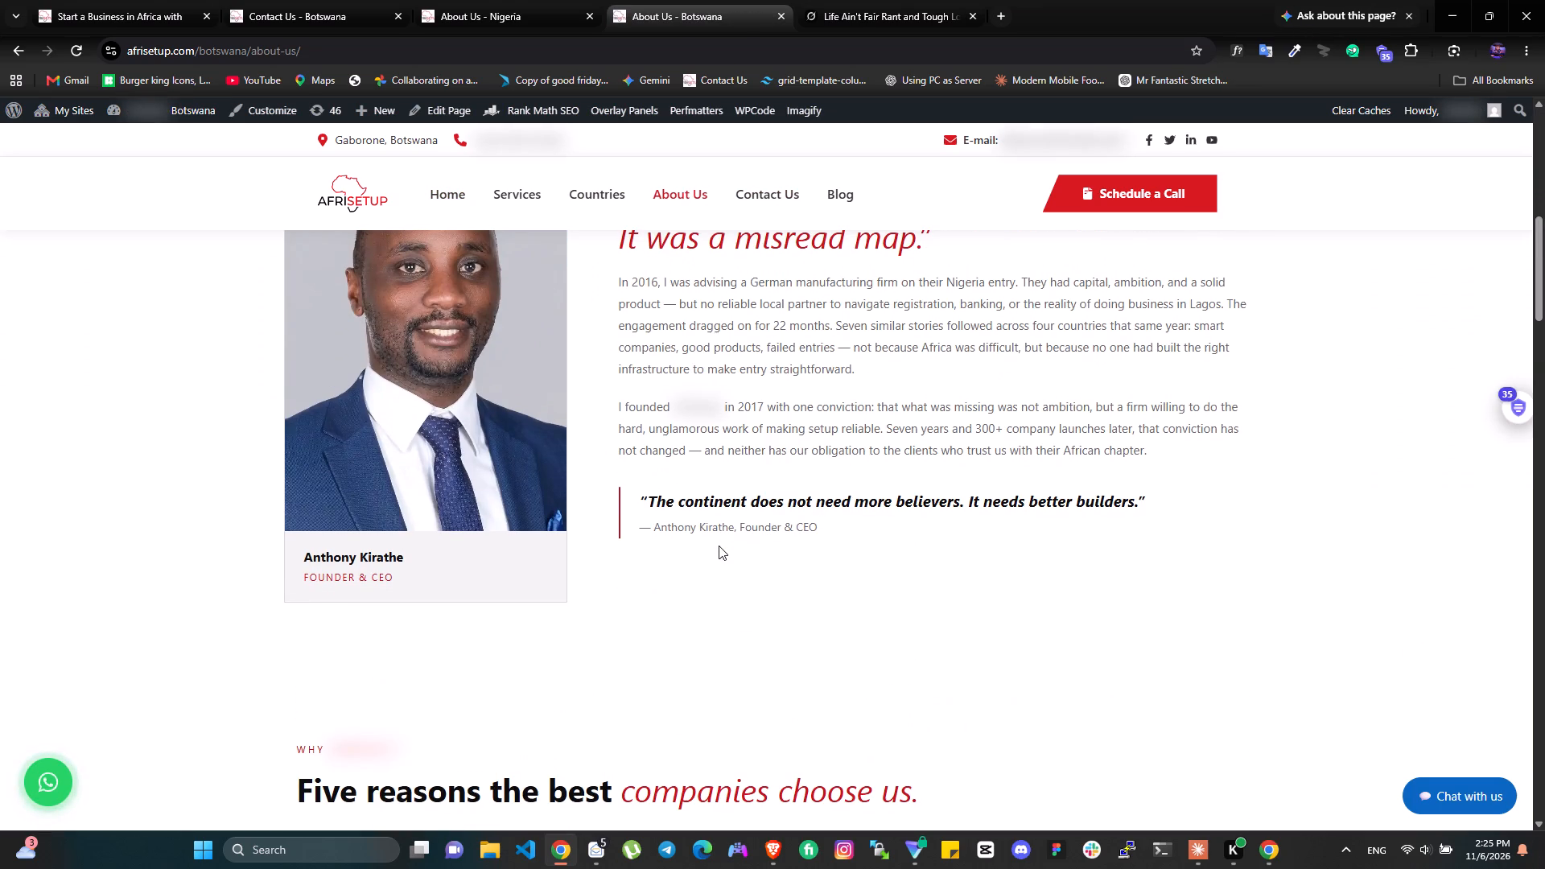
pyautogui.scroll(-14, 719, 546)
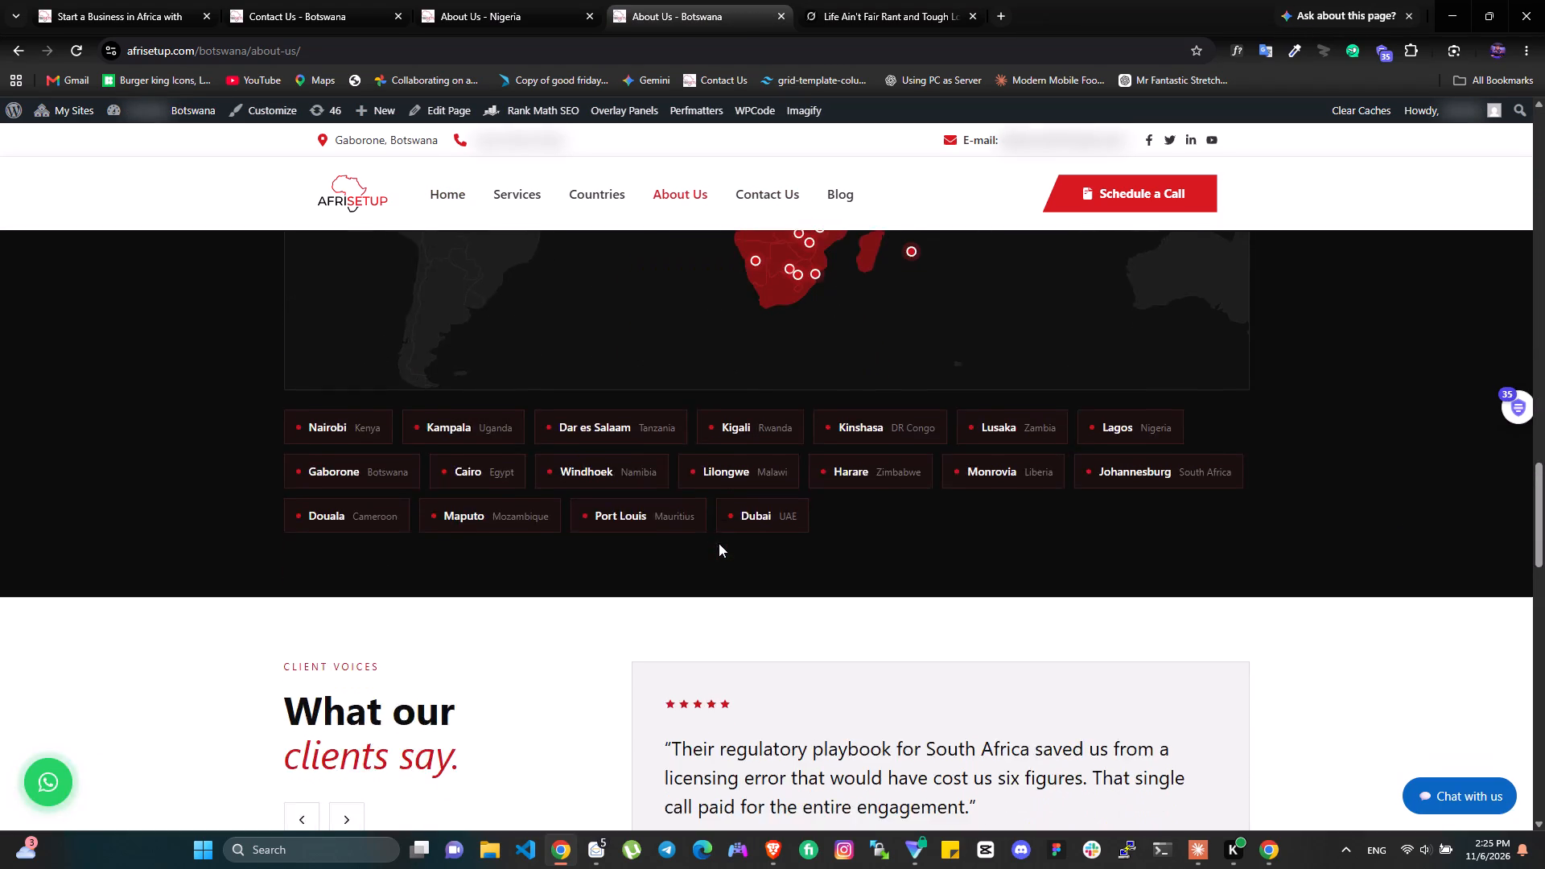
pyautogui.scroll(-12, 719, 543)
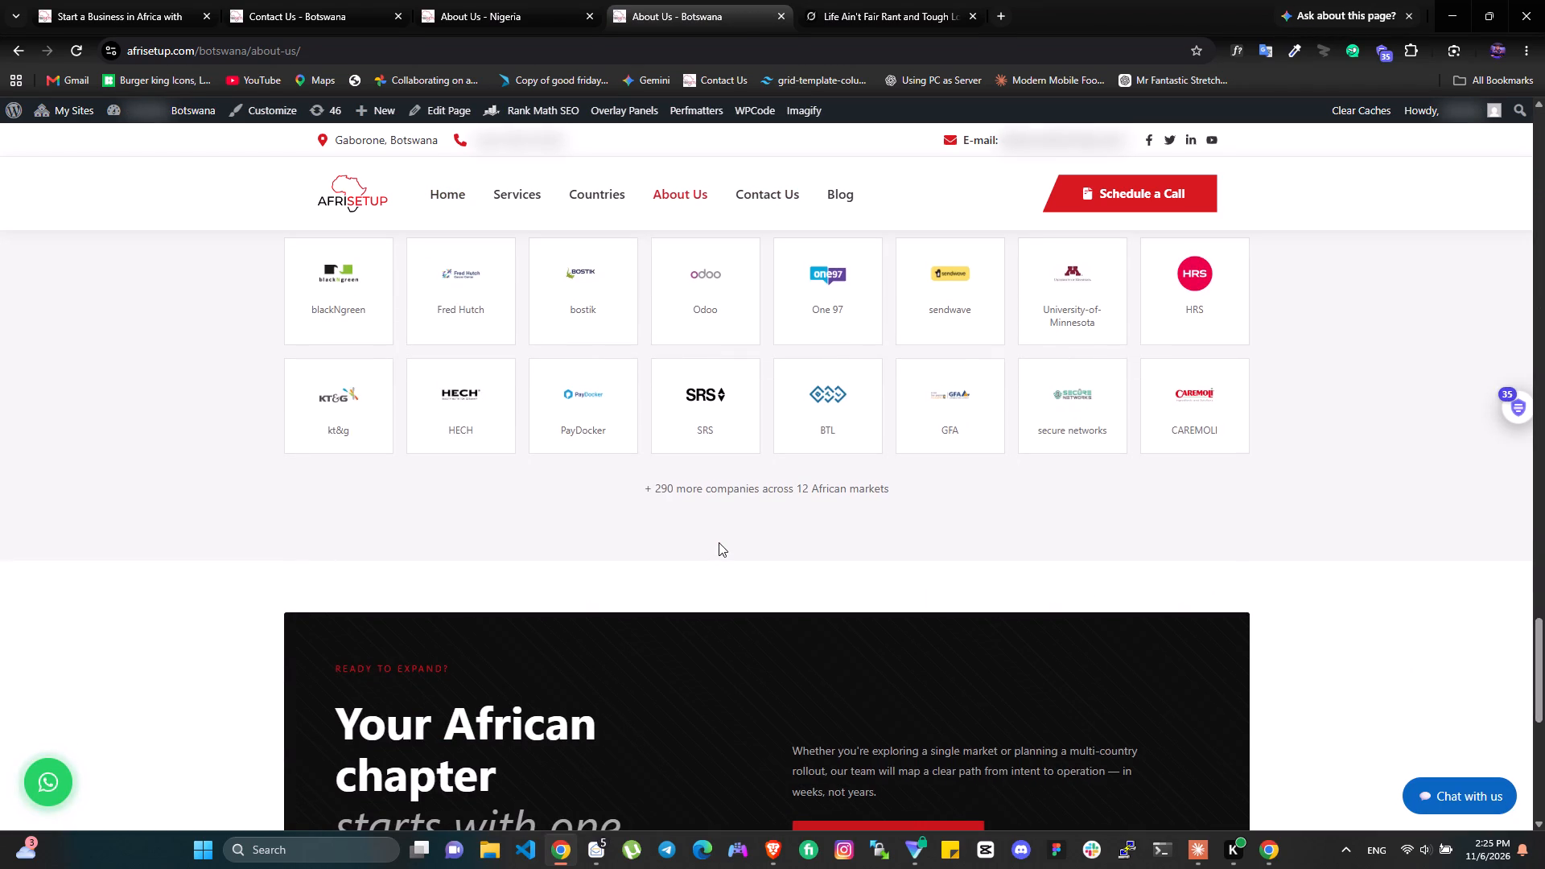
pyautogui.scroll(-7, 719, 542)
pyautogui.scroll(20, 719, 542)
pyautogui.scroll(2, 719, 542)
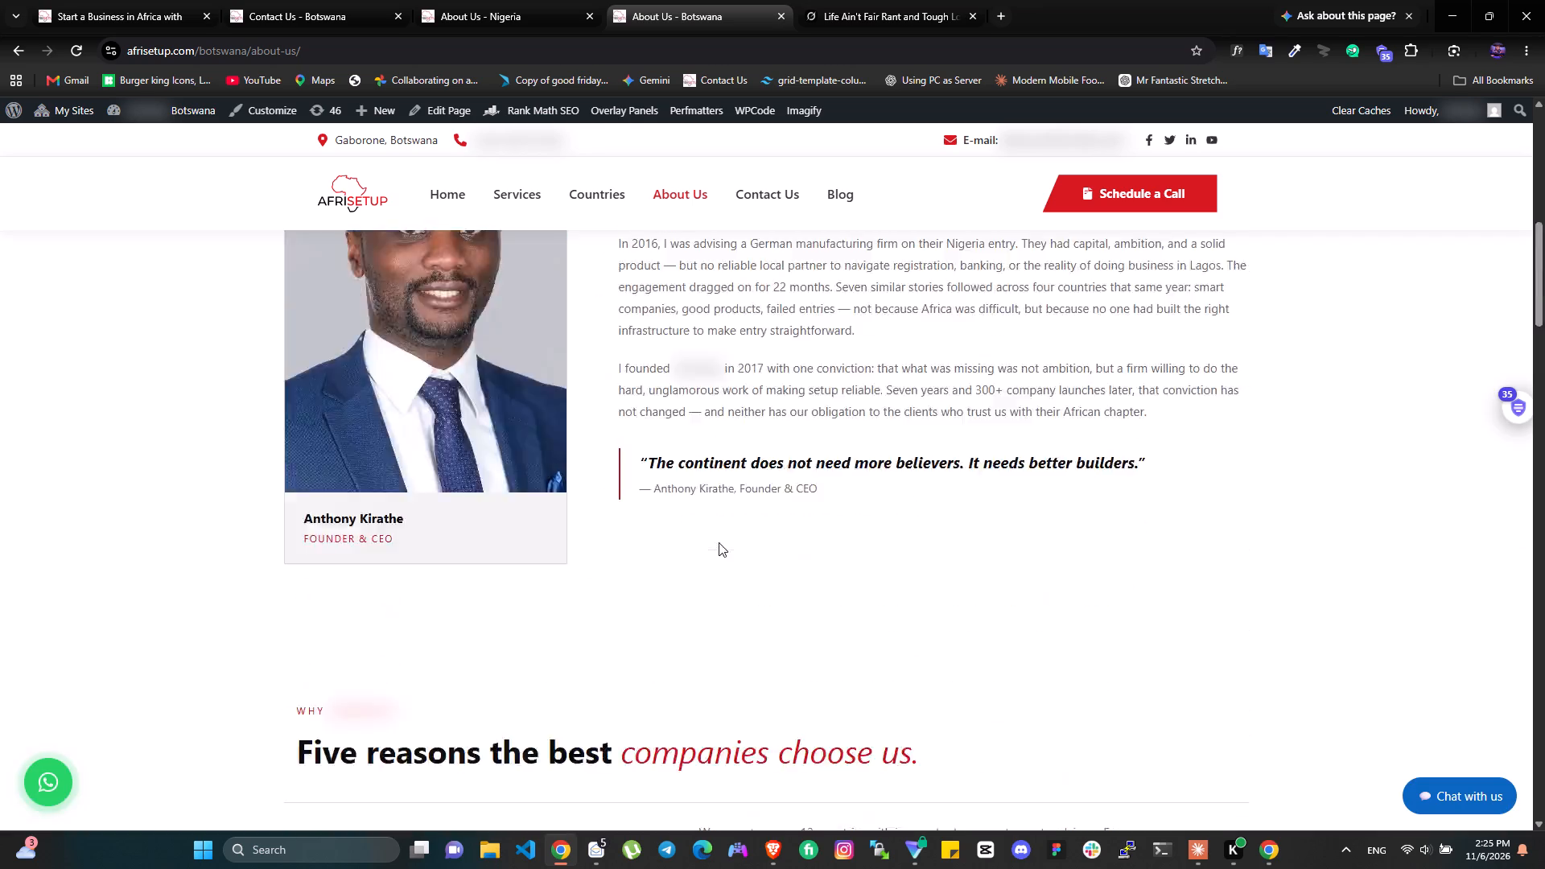
pyautogui.scroll(11, 719, 542)
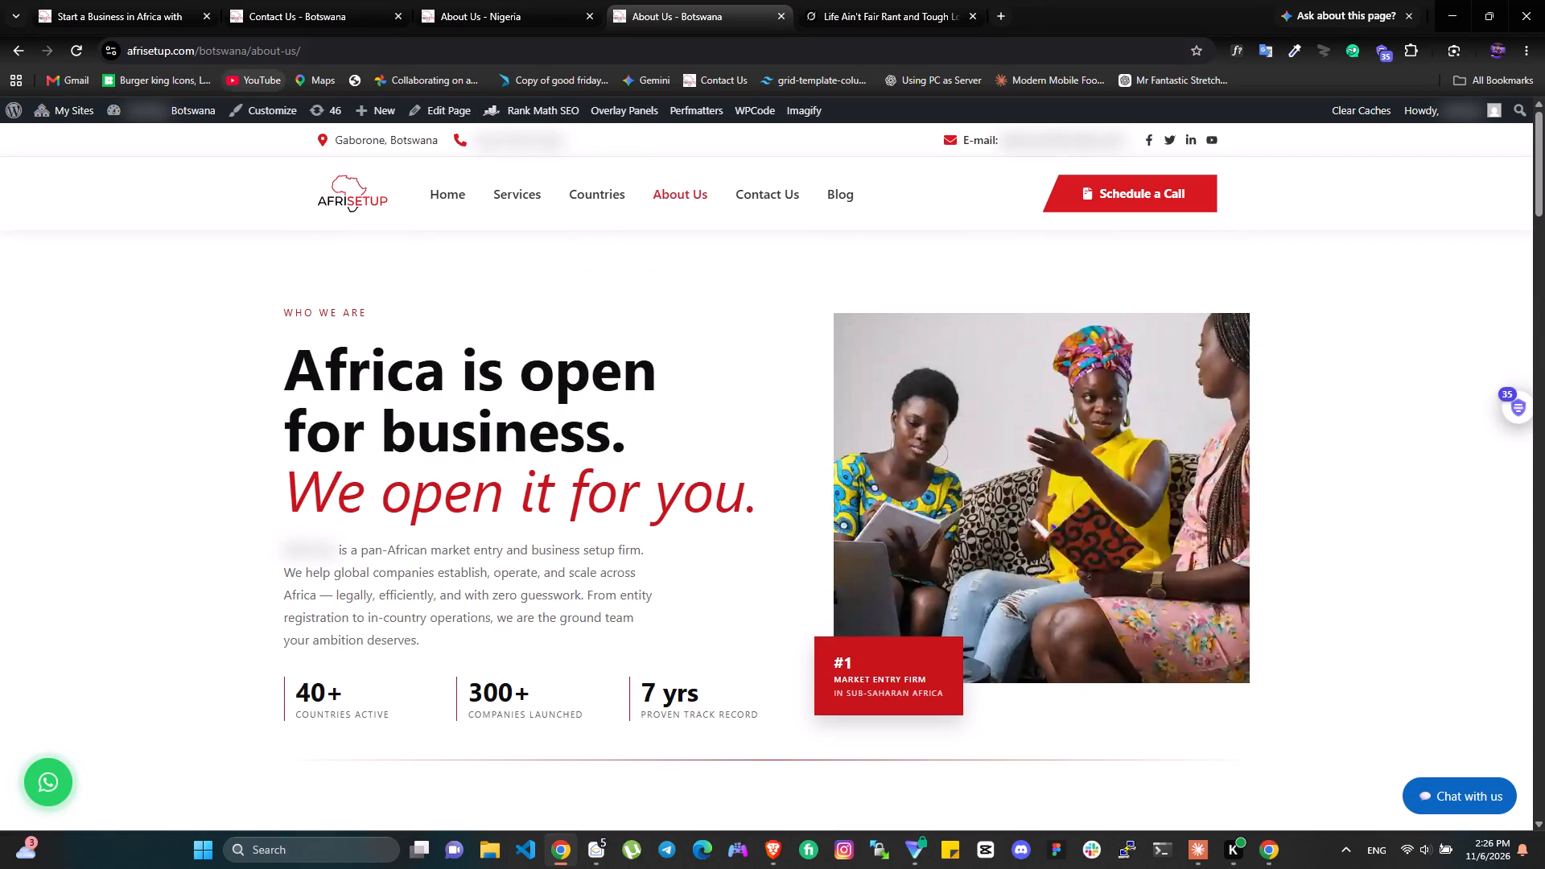
pyautogui.click(84, 47)
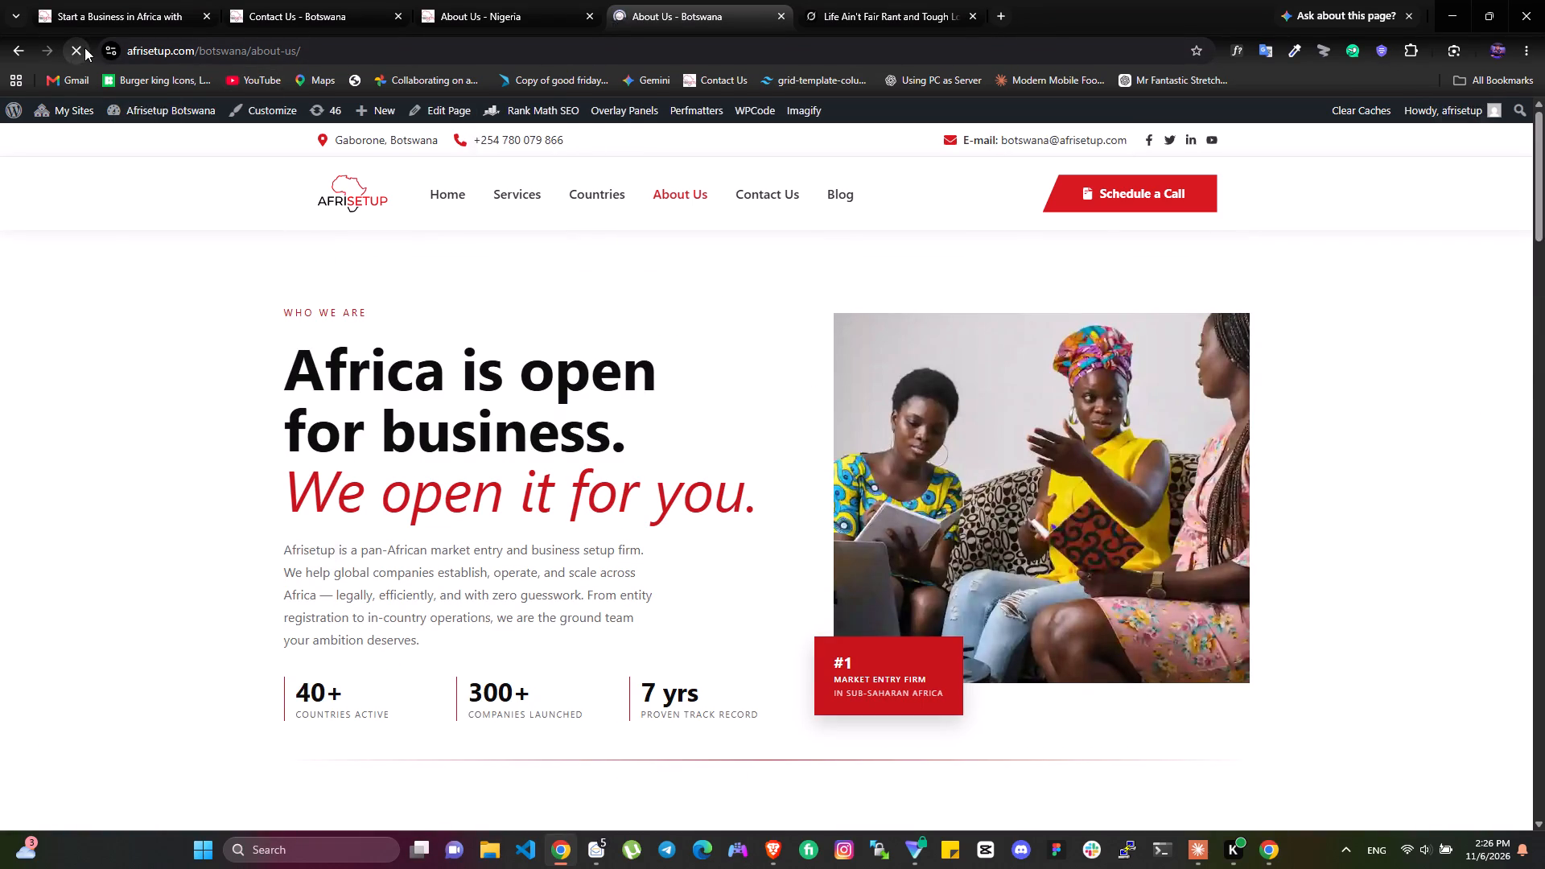
pyautogui.click(74, 47)
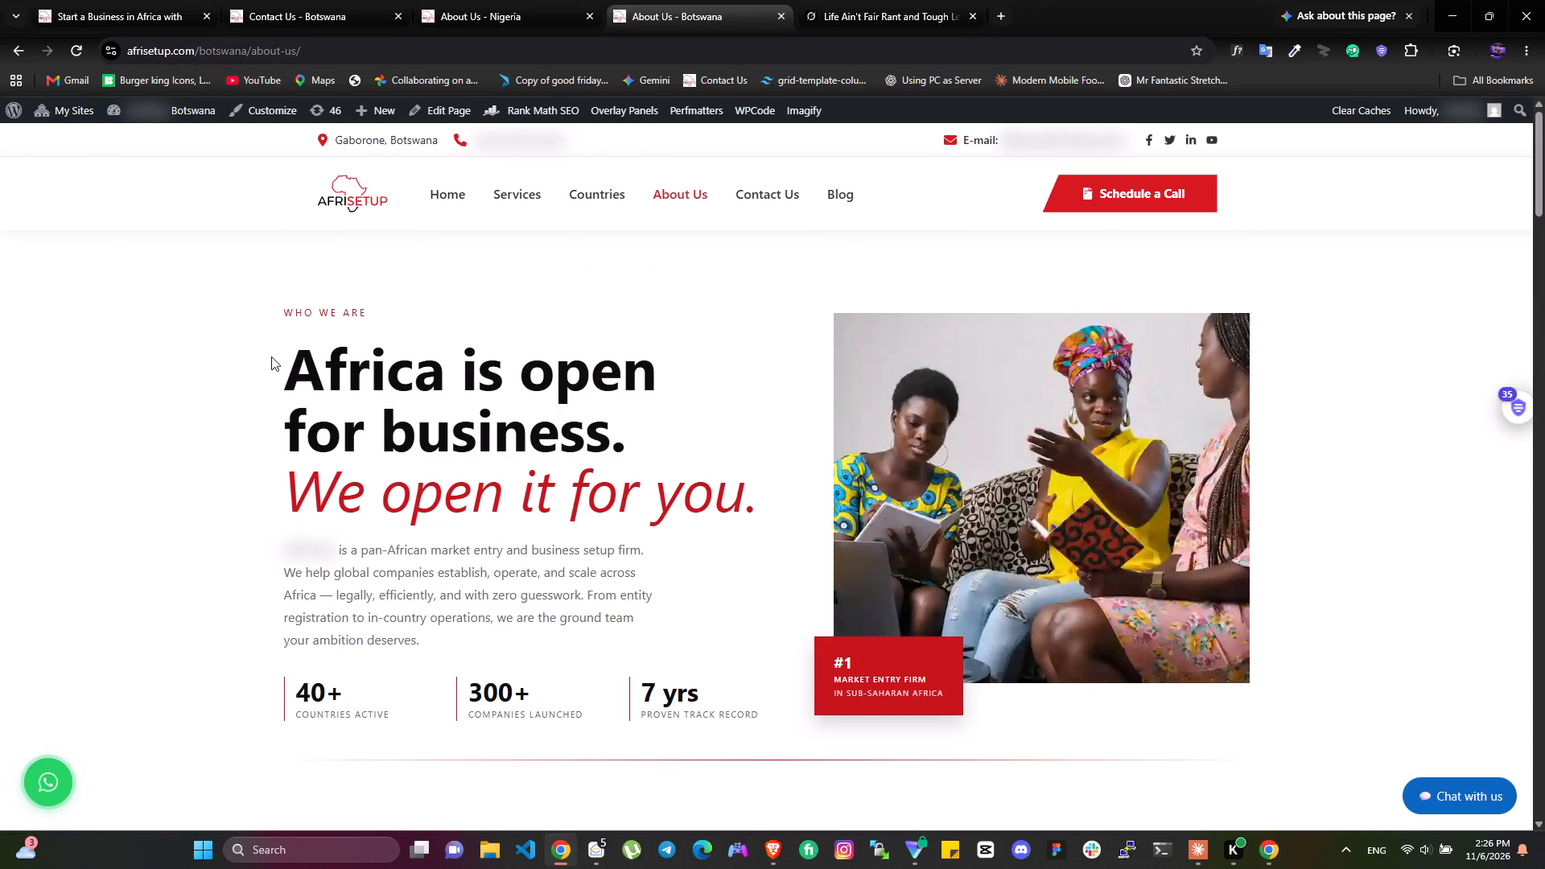
pyautogui.click(73, 44)
# Close the Nigeria About, Botswana About and Botswana Contact pages and return to the main site's Countries grid.
pyautogui.click(573, 0)
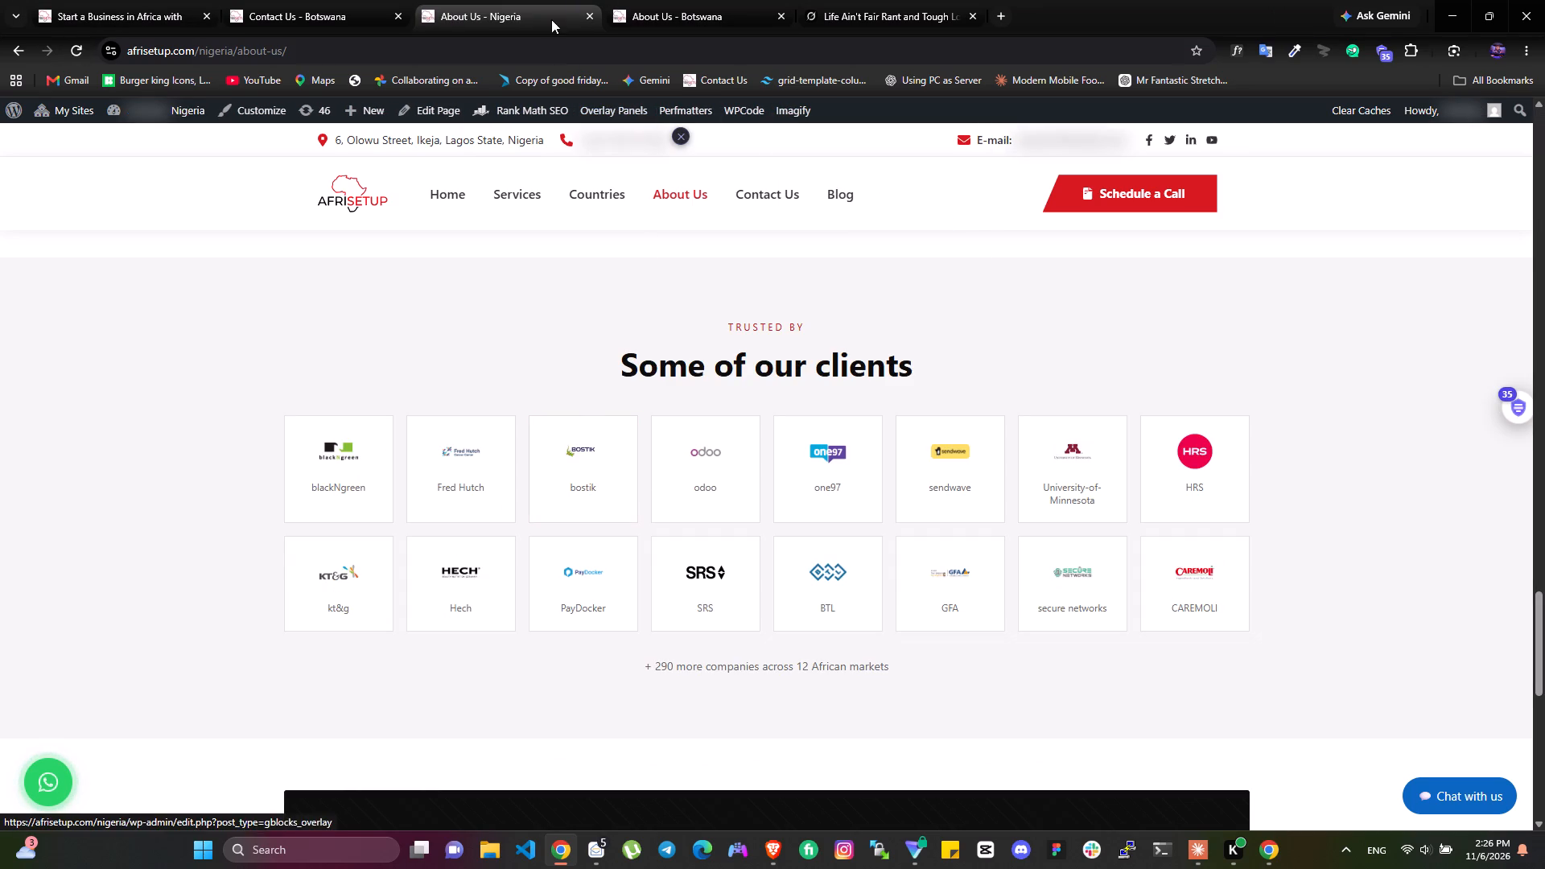
pyautogui.click(588, 15)
pyautogui.click(588, 15)
pyautogui.click(297, 0)
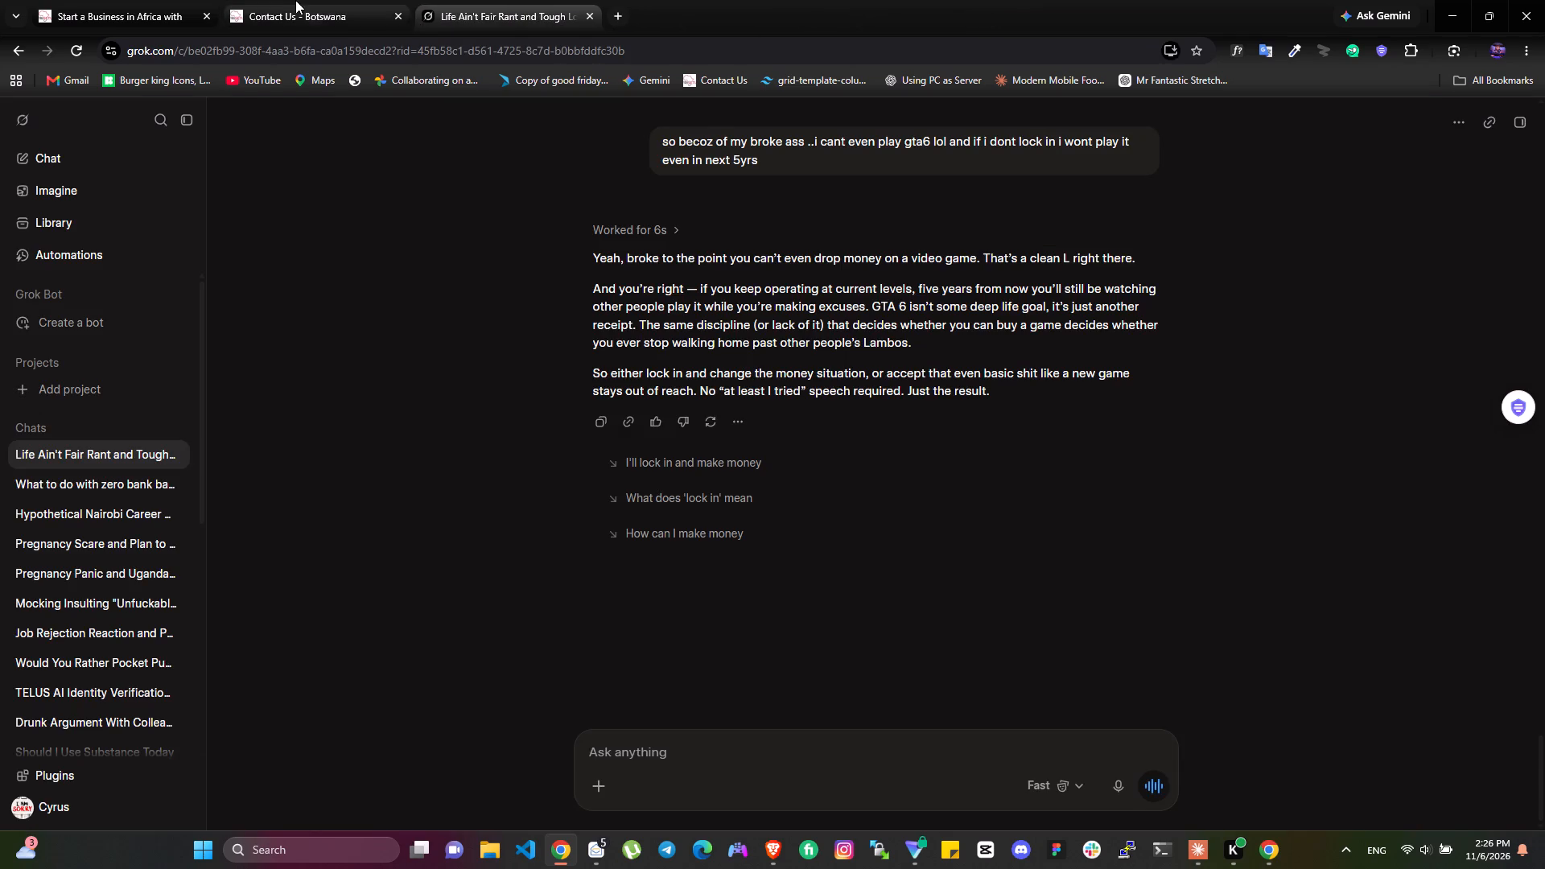
pyautogui.click(398, 15)
pyautogui.click(192, 0)
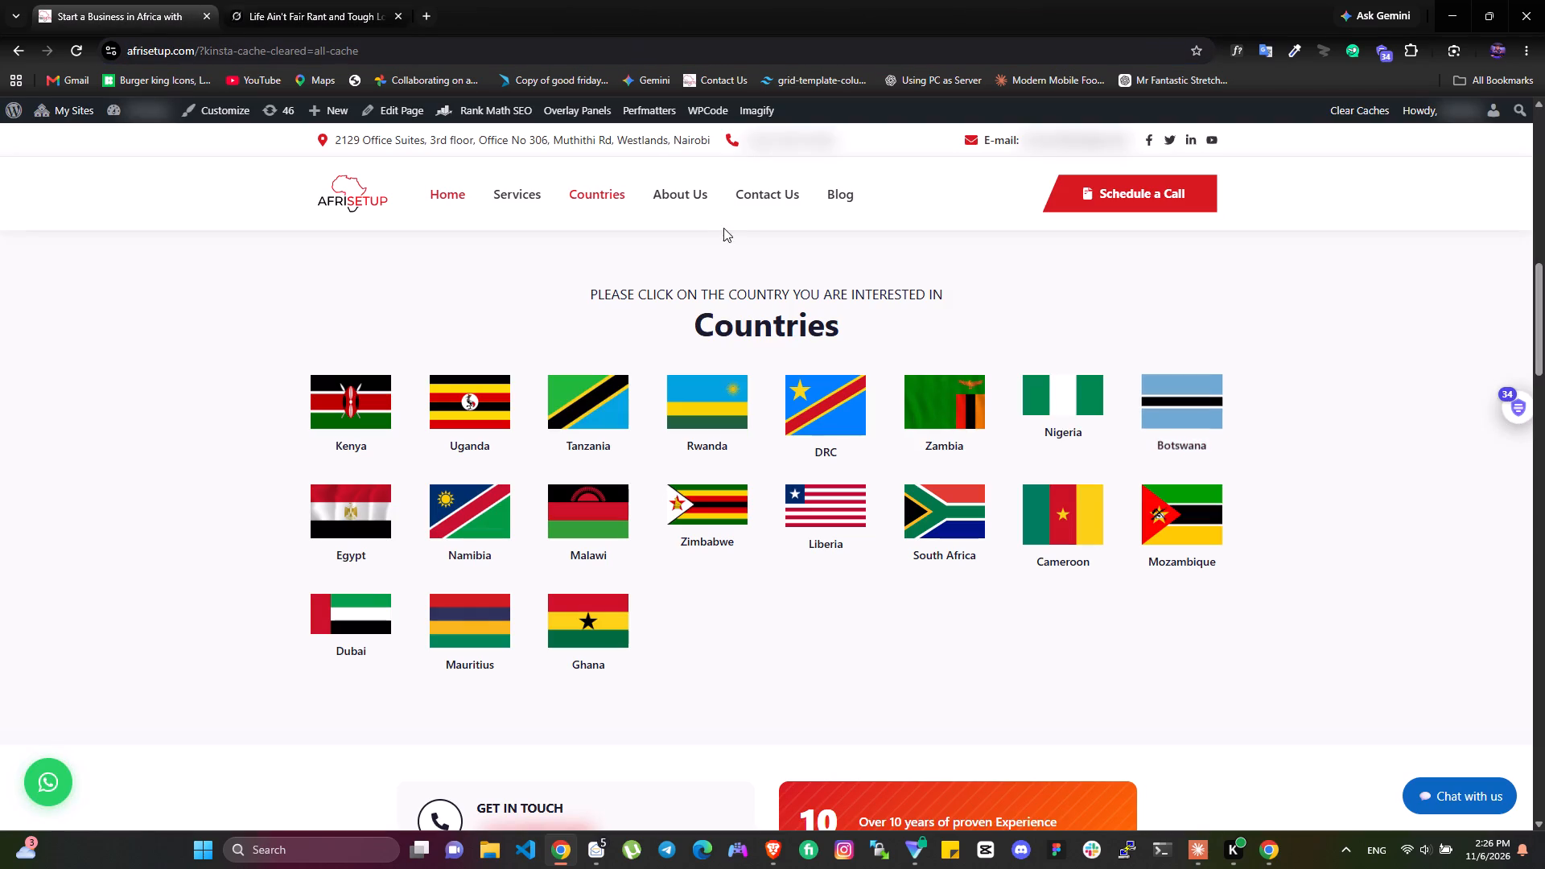
# Open the Egypt site from the Countries grid and copy the address of its Contact Us page.
pyautogui.click(348, 512)
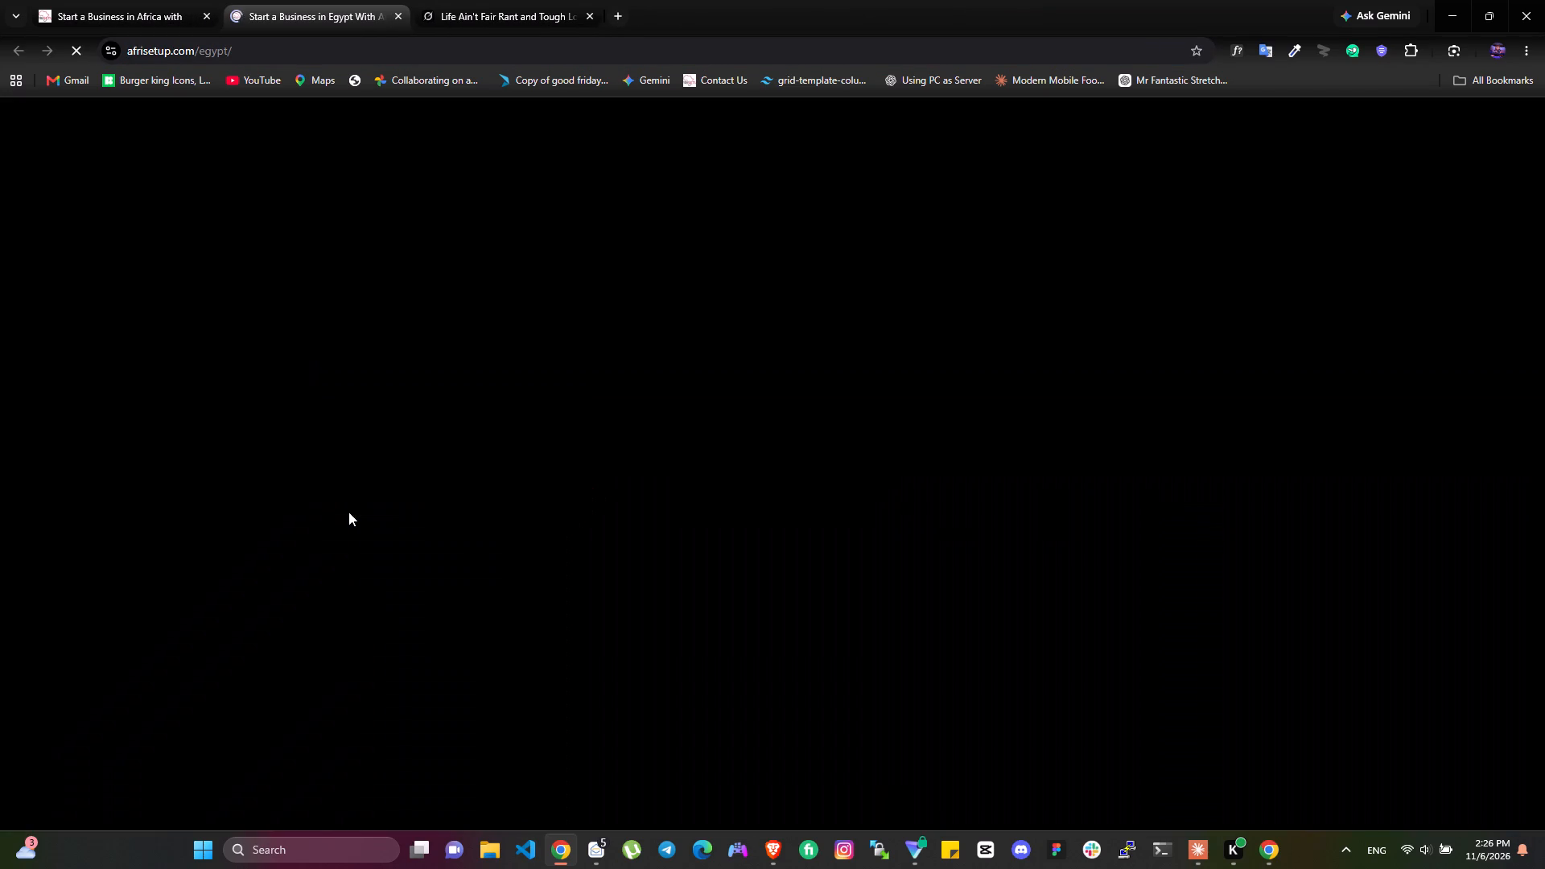
pyautogui.scroll(-2, 560, 600)
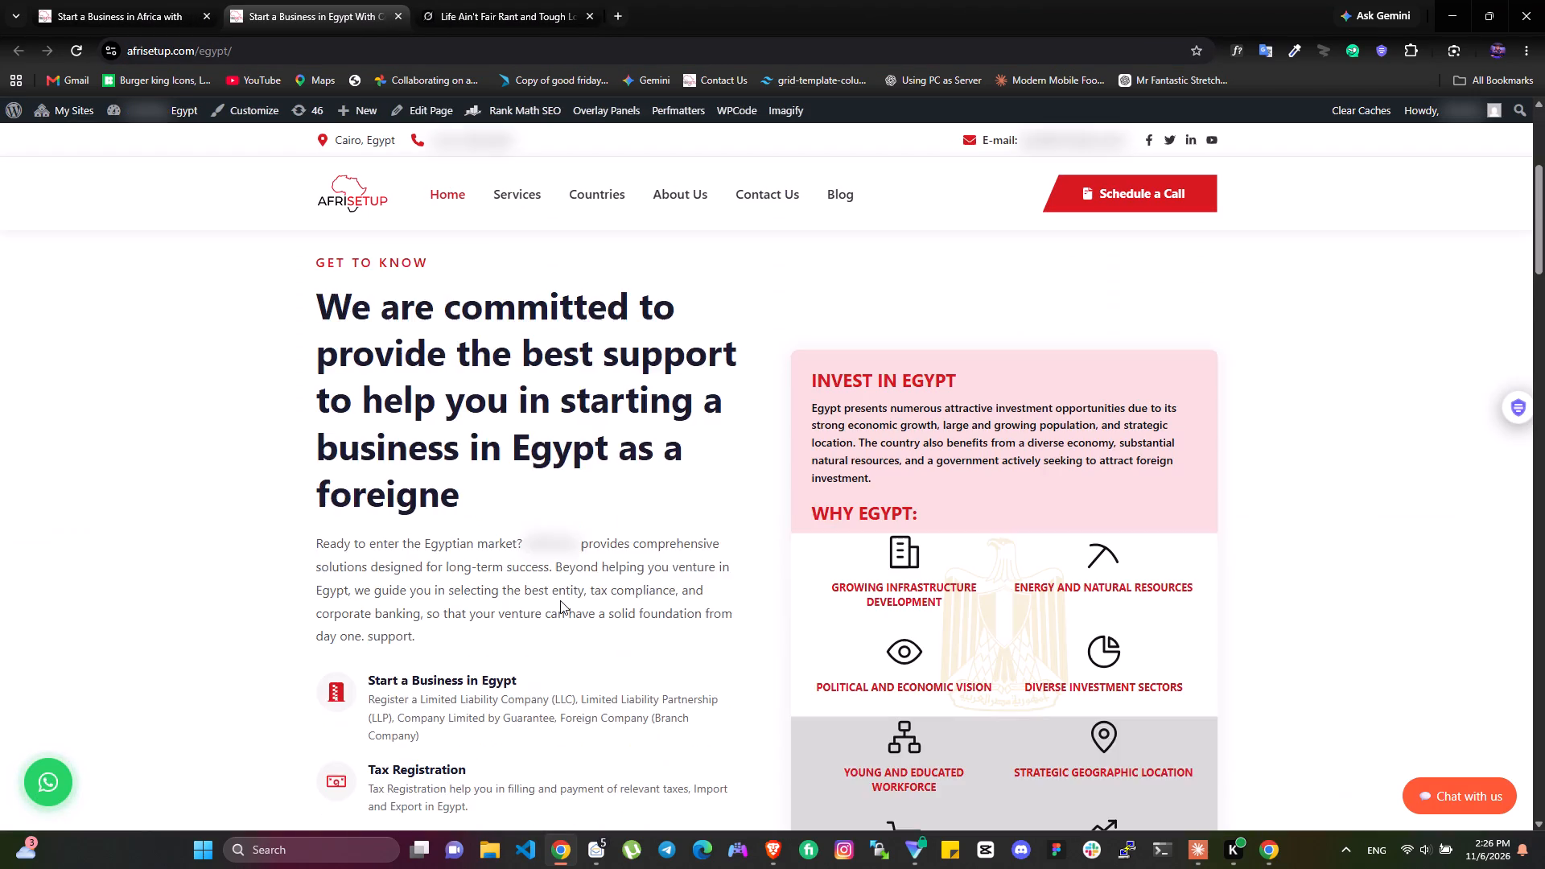
pyautogui.scroll(-11, 560, 600)
pyautogui.scroll(13, 560, 600)
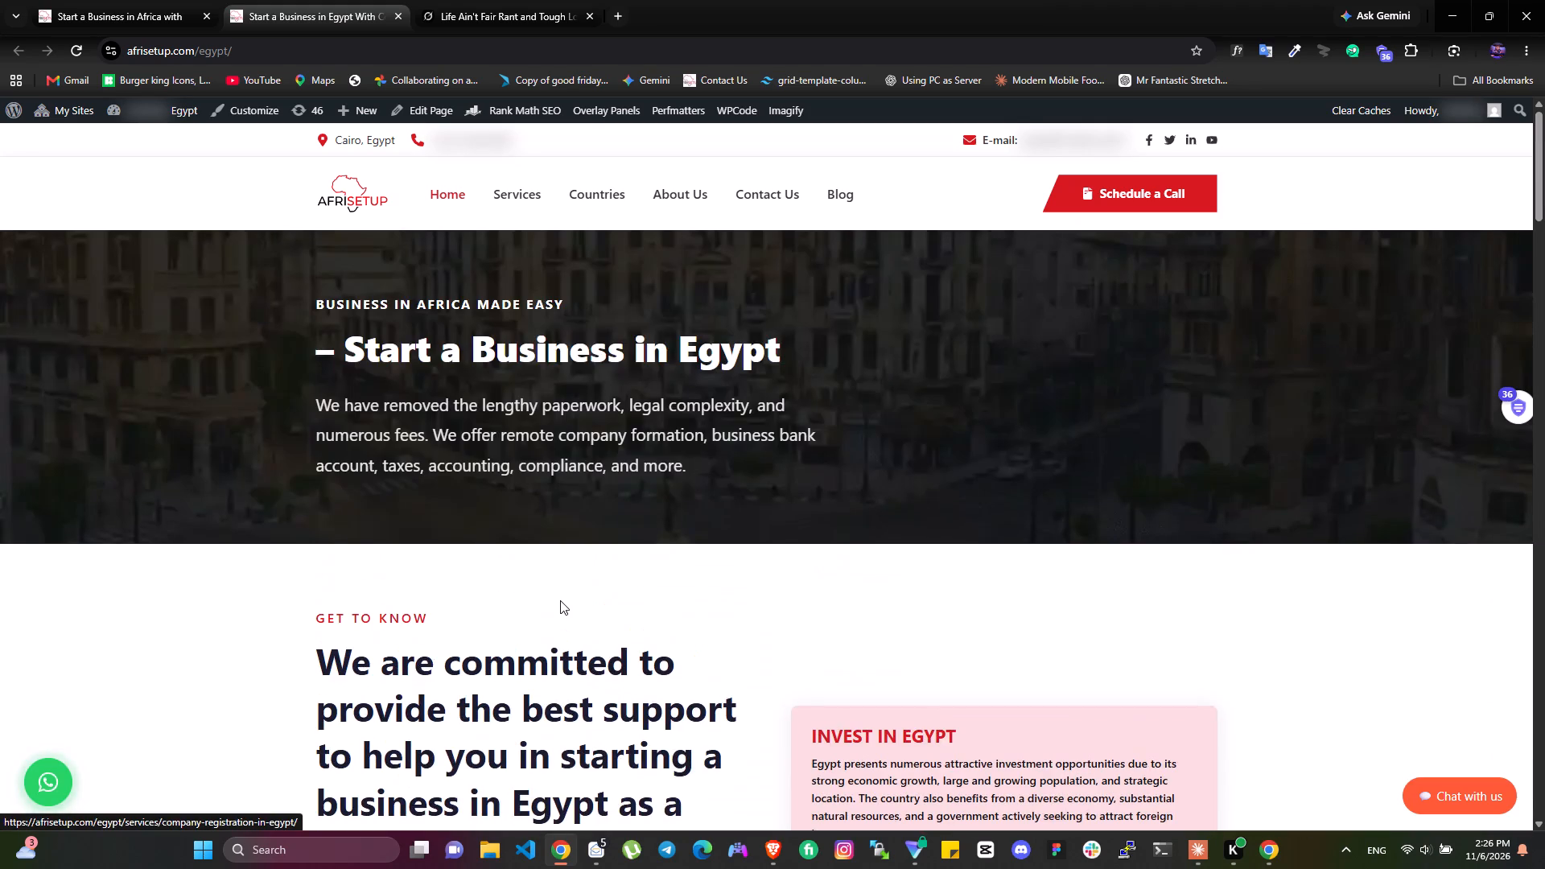
pyautogui.scroll(3, 560, 600)
pyautogui.click(786, 199)
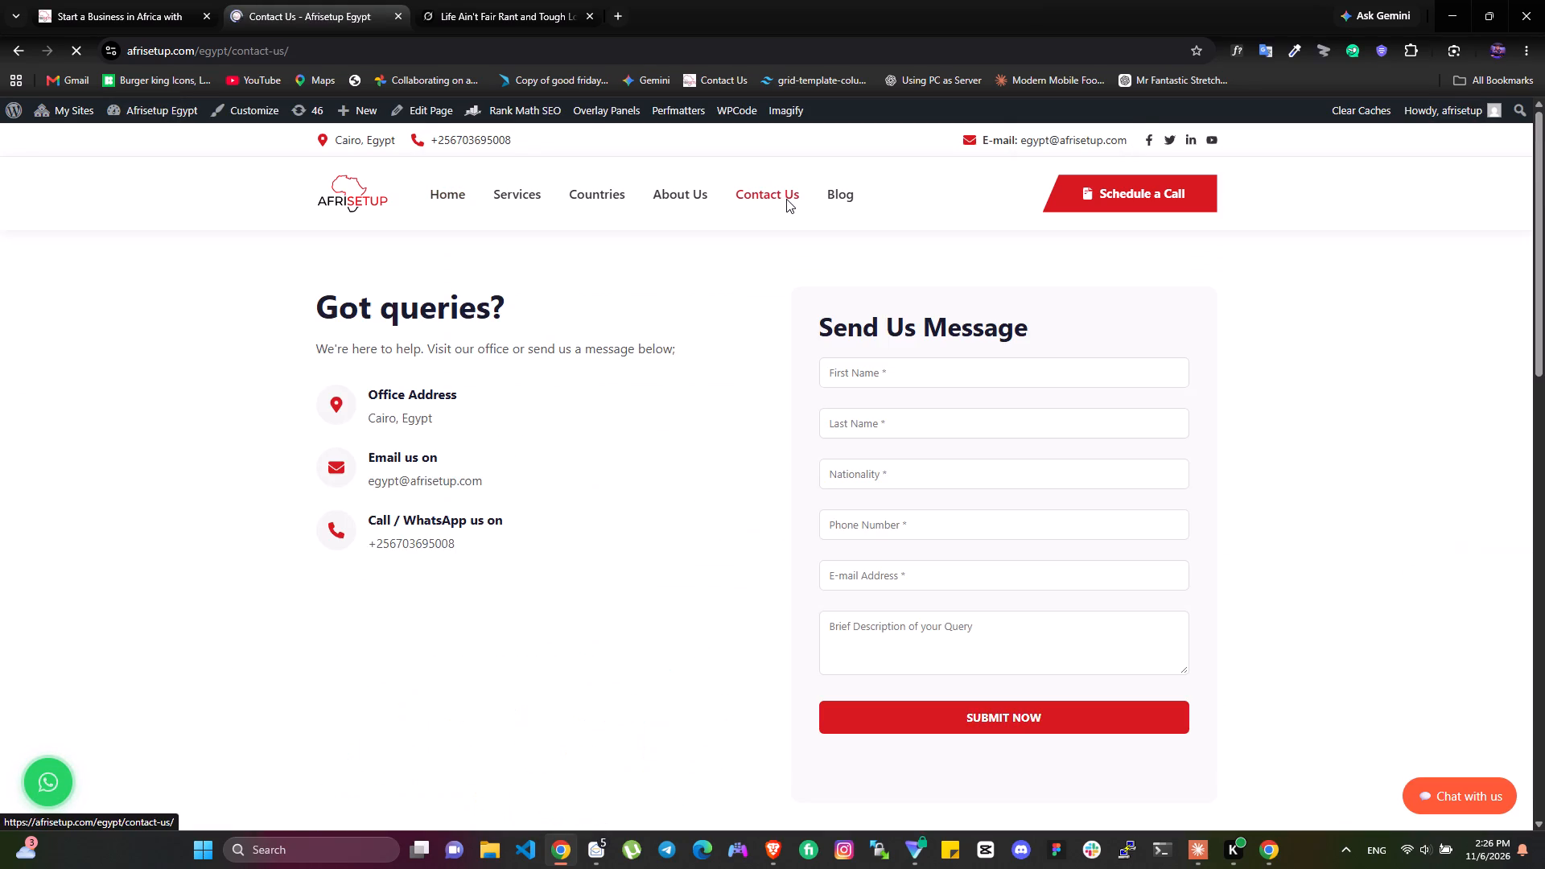
pyautogui.click(353, 45)
pyautogui.hotkey('ctrl', 'c')
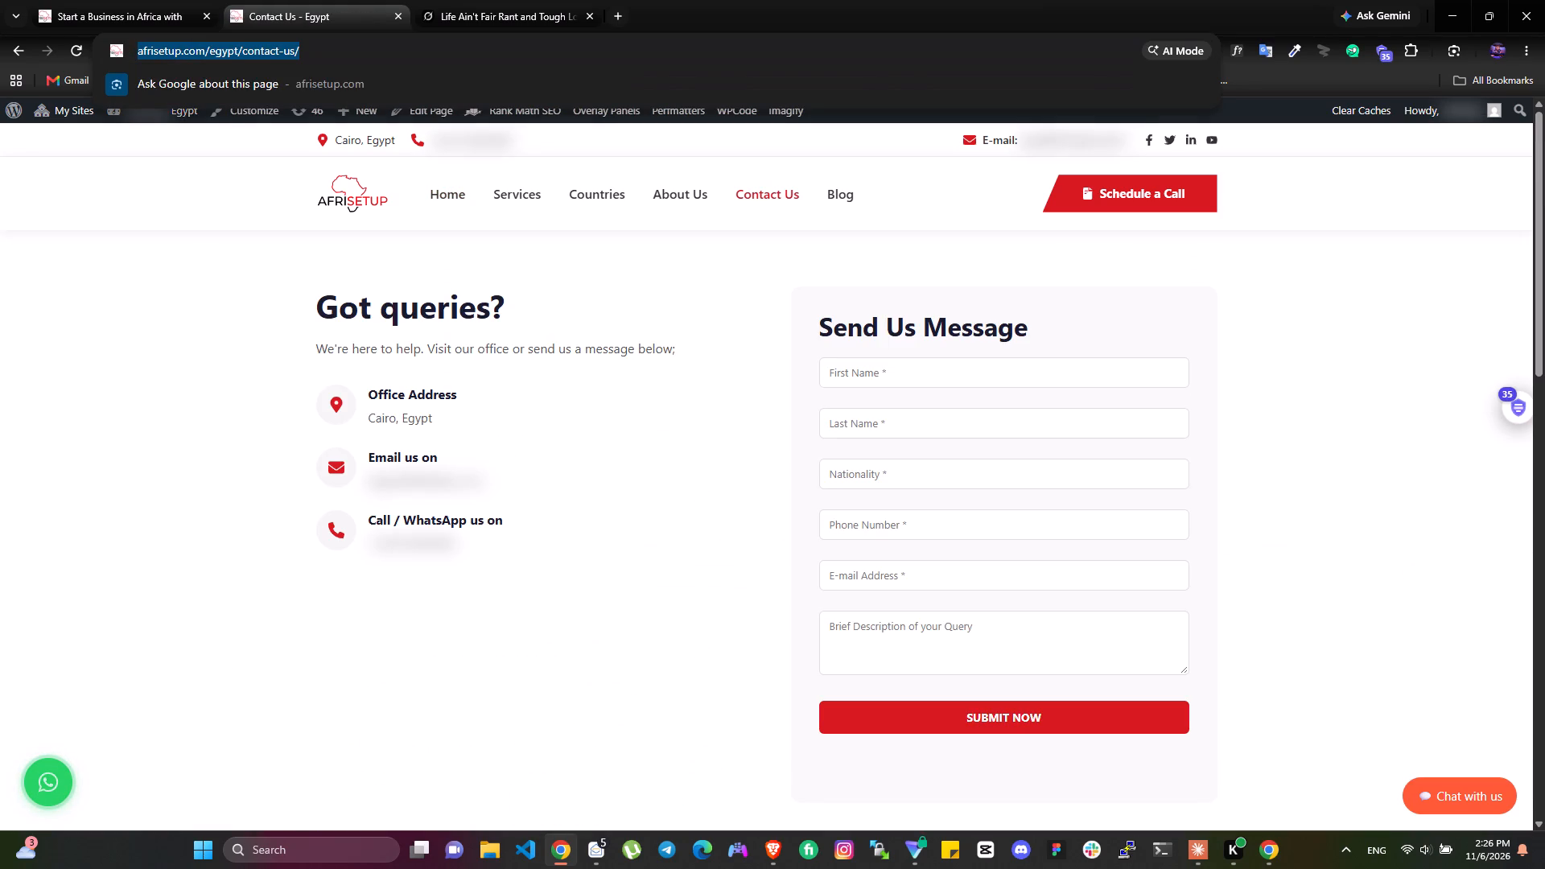
# Open the Customizer for the Egypt site.
pyautogui.click(241, 224)
pyautogui.click(252, 109)
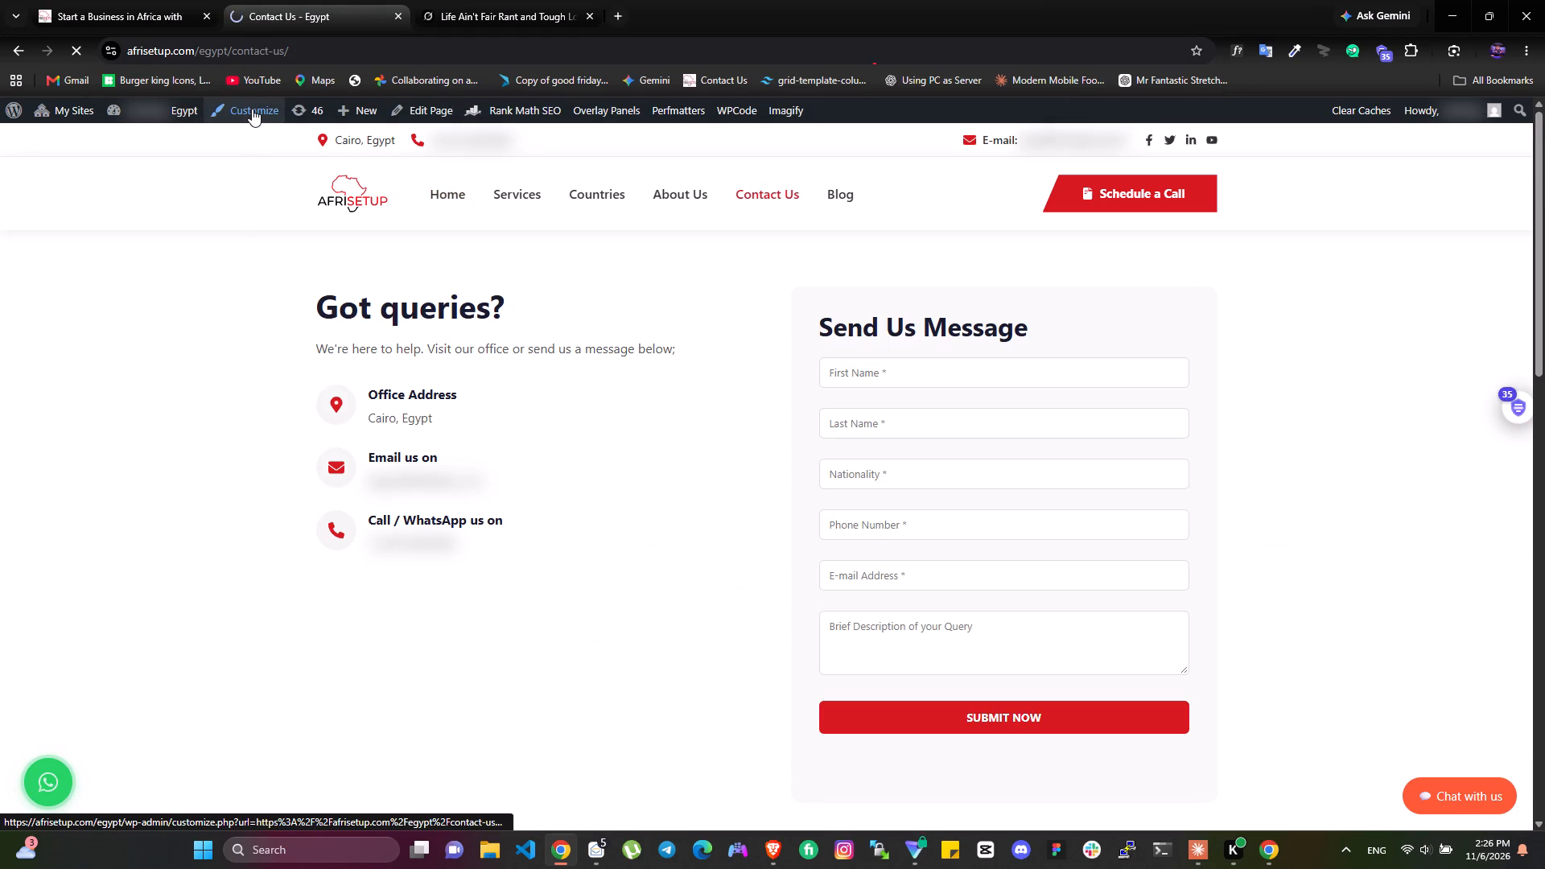
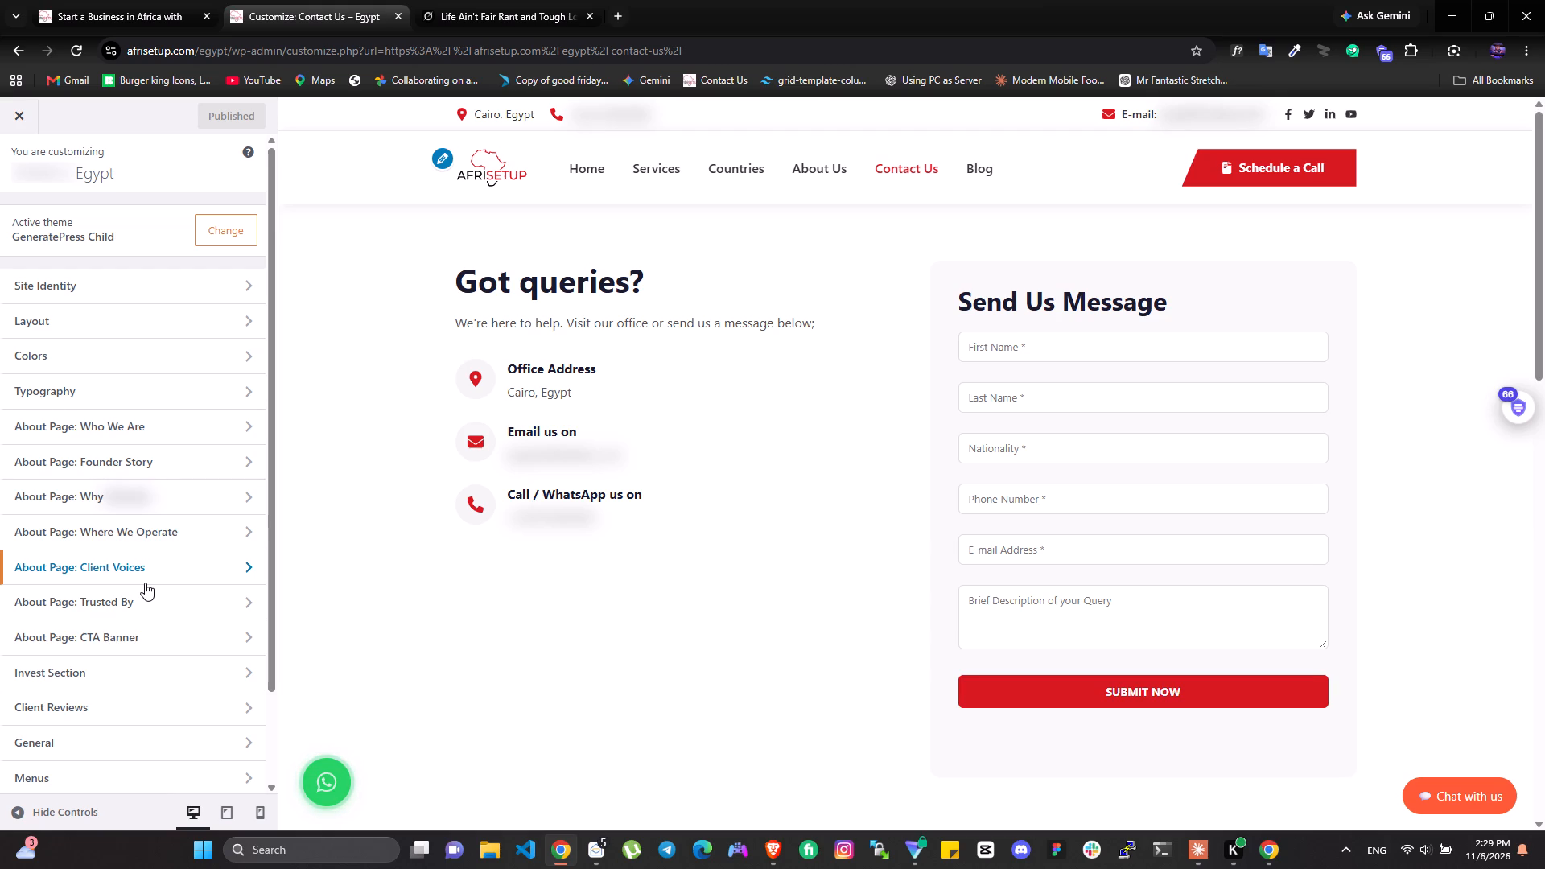
# Replace the button link in the About page's CTA Banner section with the copied Egypt Contact Us address and publish.
pyautogui.click(139, 606)
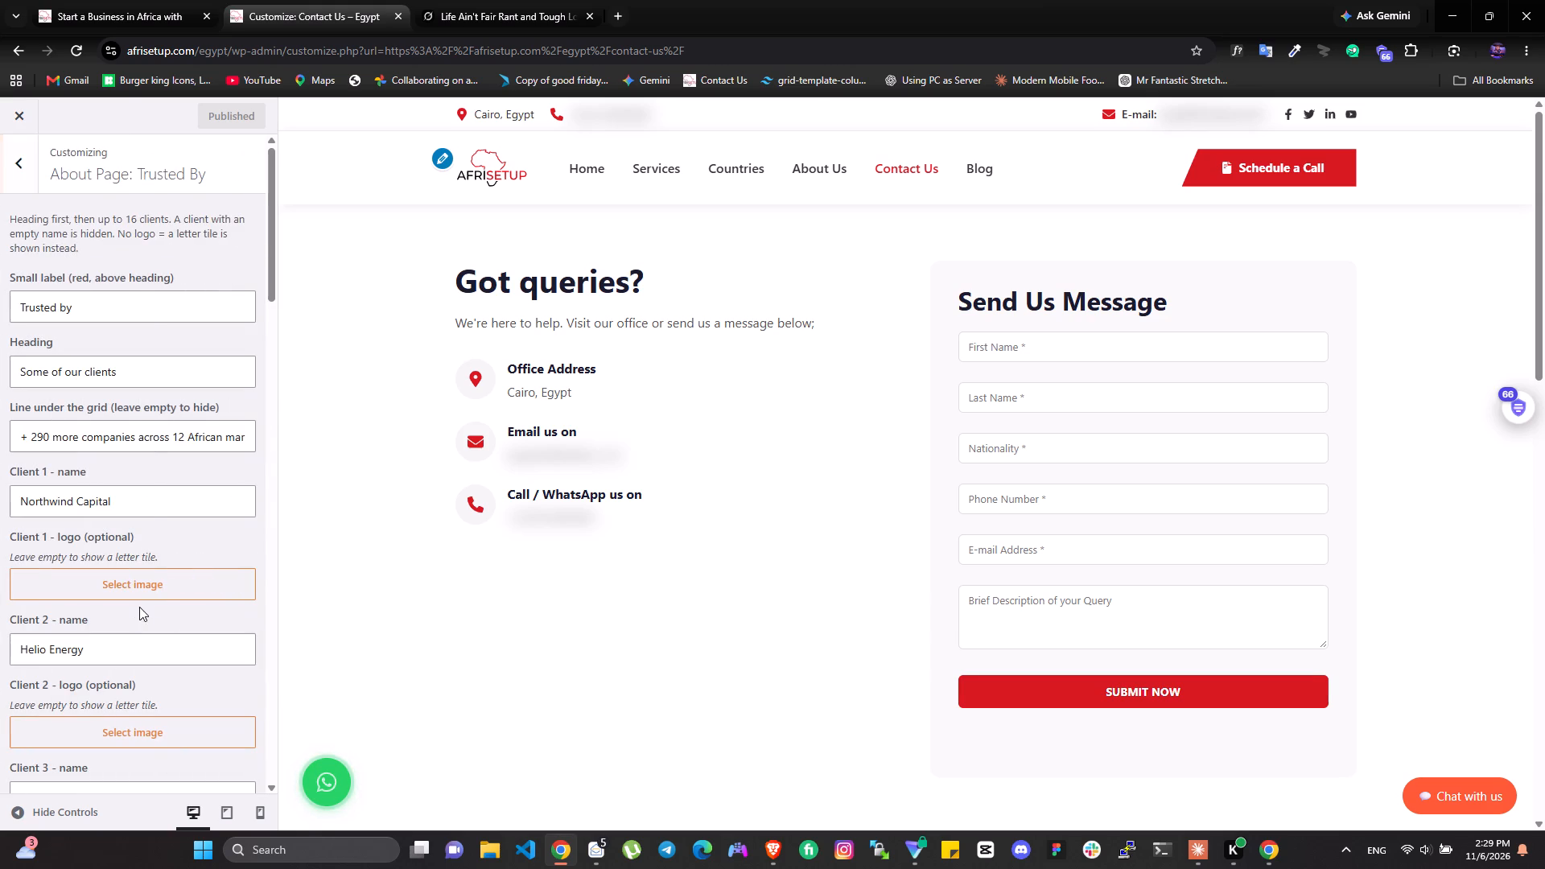
pyautogui.click(37, 198)
pyautogui.click(16, 161)
pyautogui.click(145, 632)
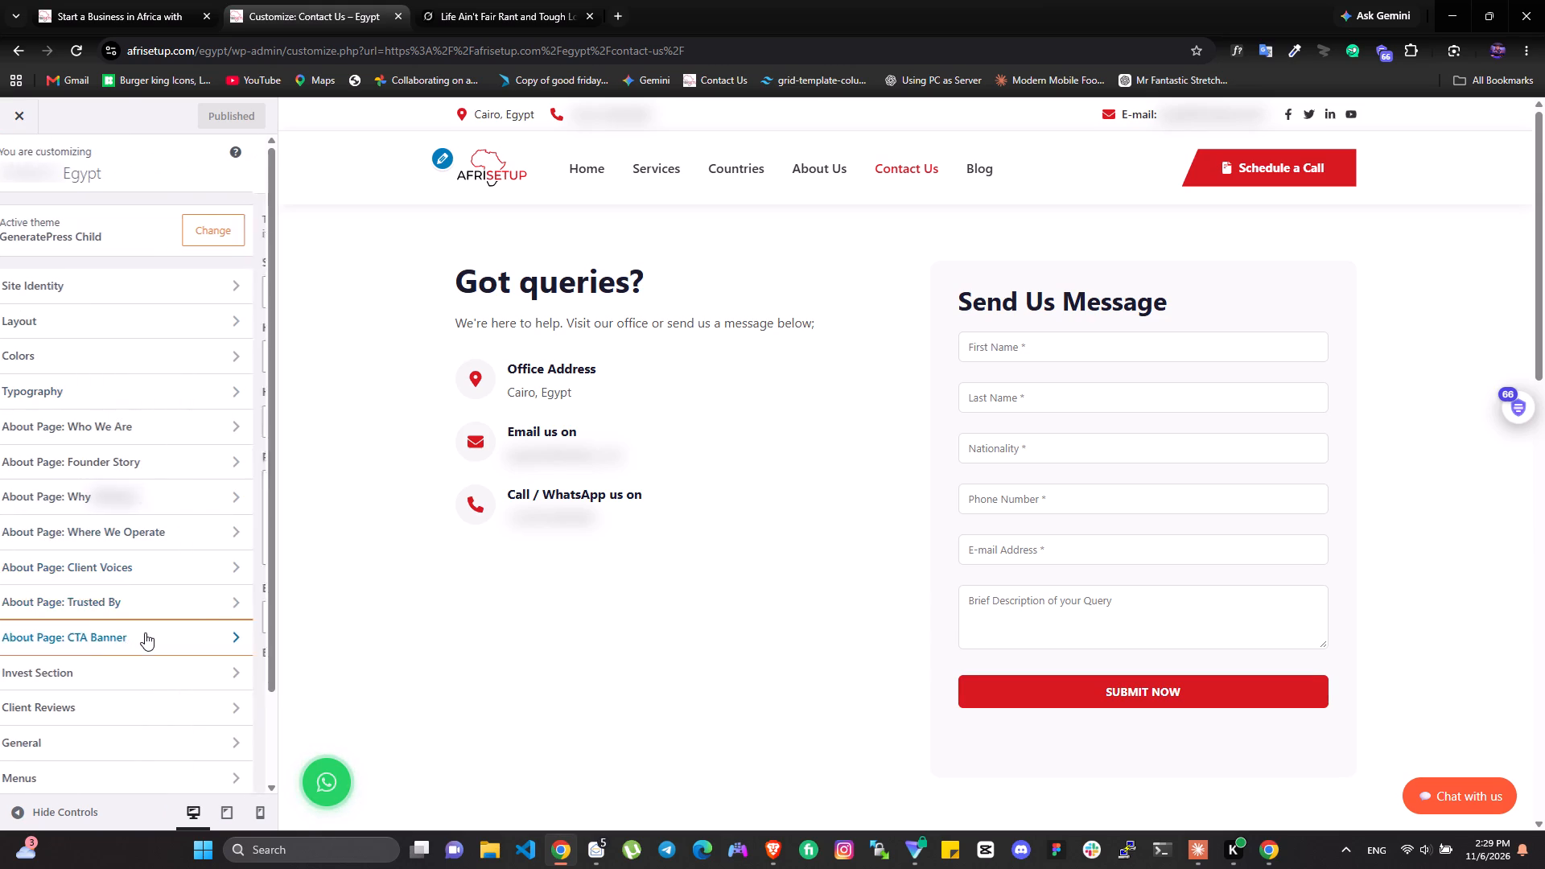
pyautogui.click(136, 665)
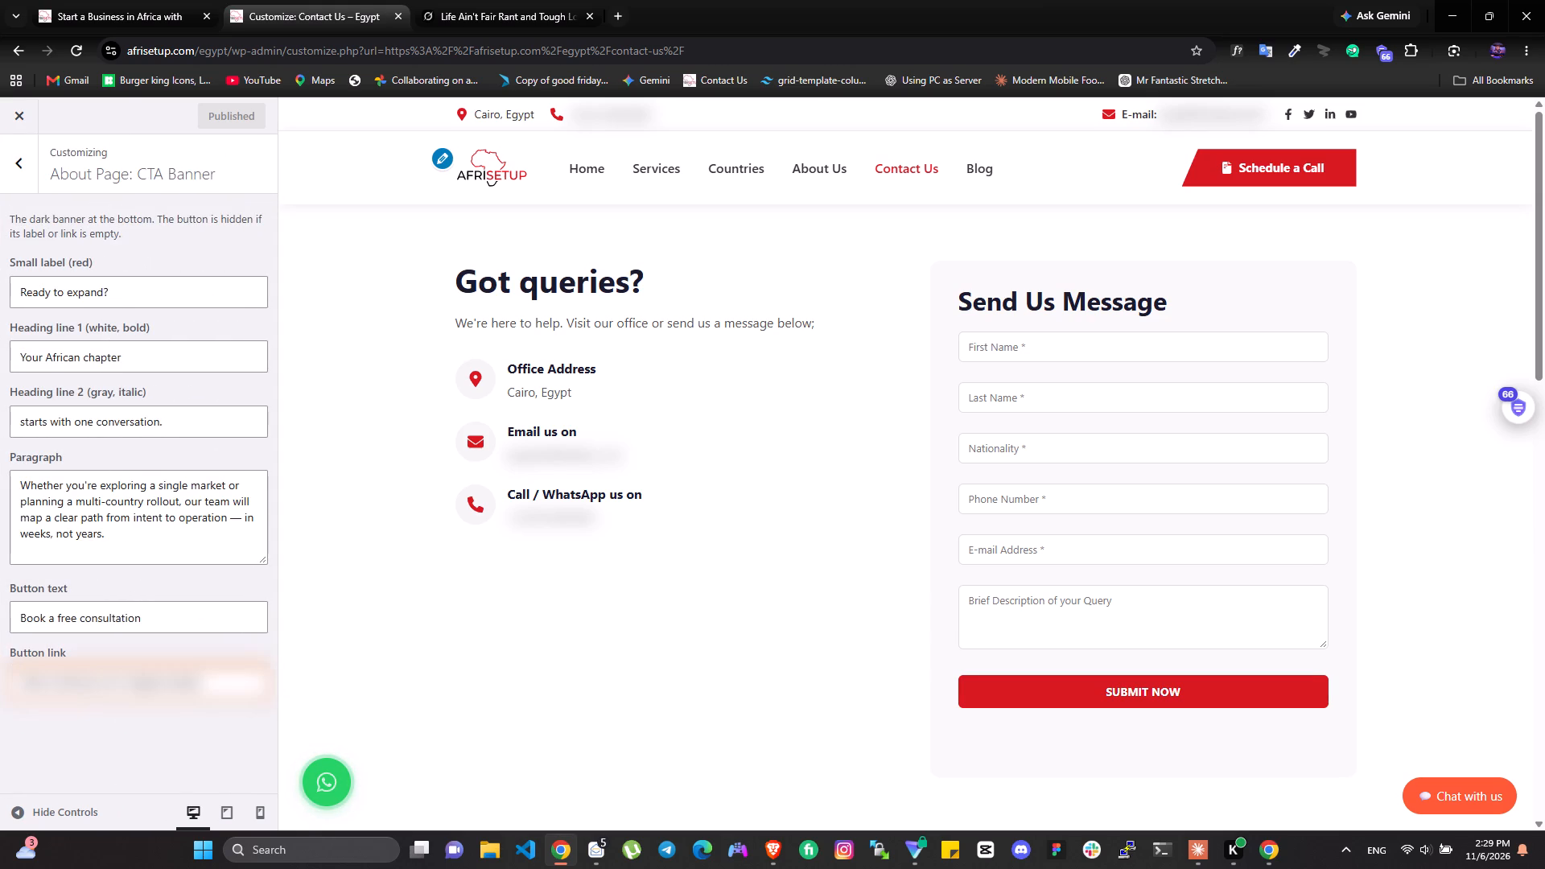
pyautogui.hotkey('ctrl', 'a')
pyautogui.hotkey('ctrl', 'v')
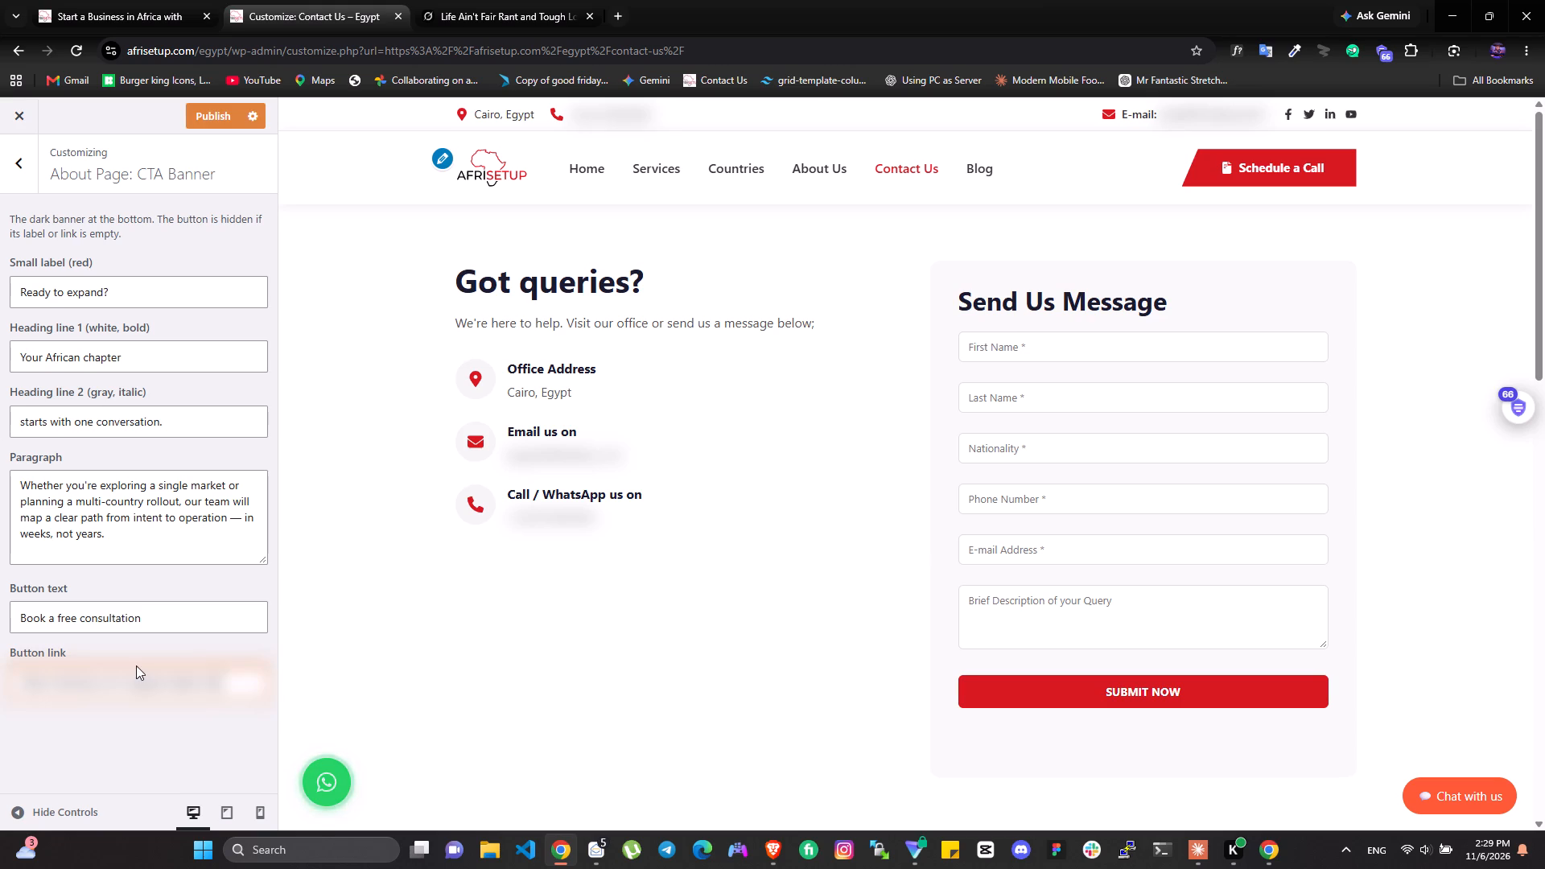
pyautogui.click(197, 120)
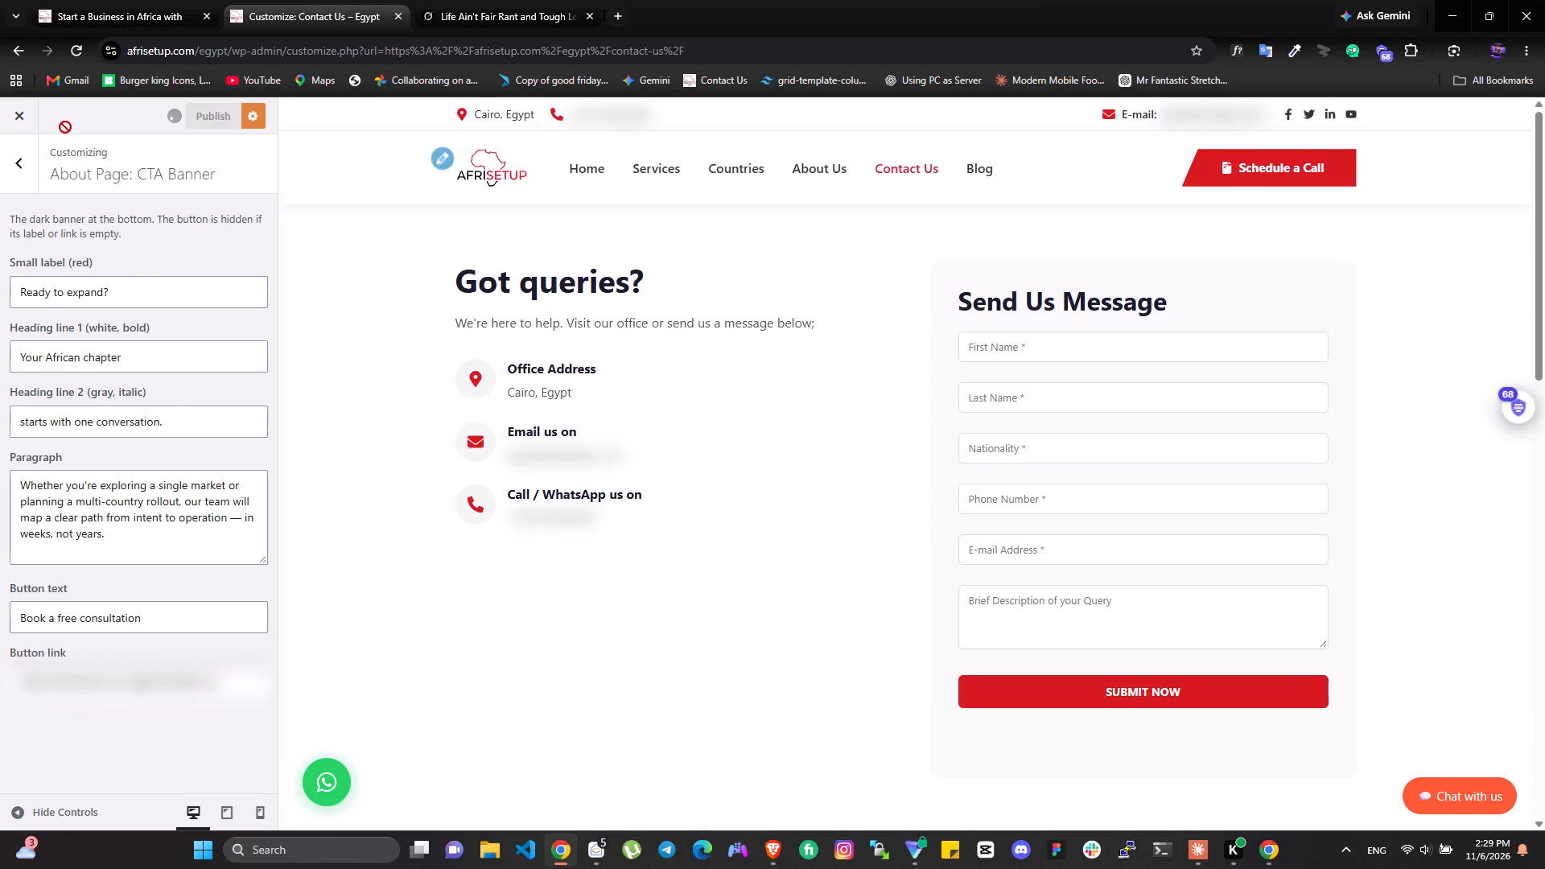
pyautogui.click(38, 165)
pyautogui.click(126, 439)
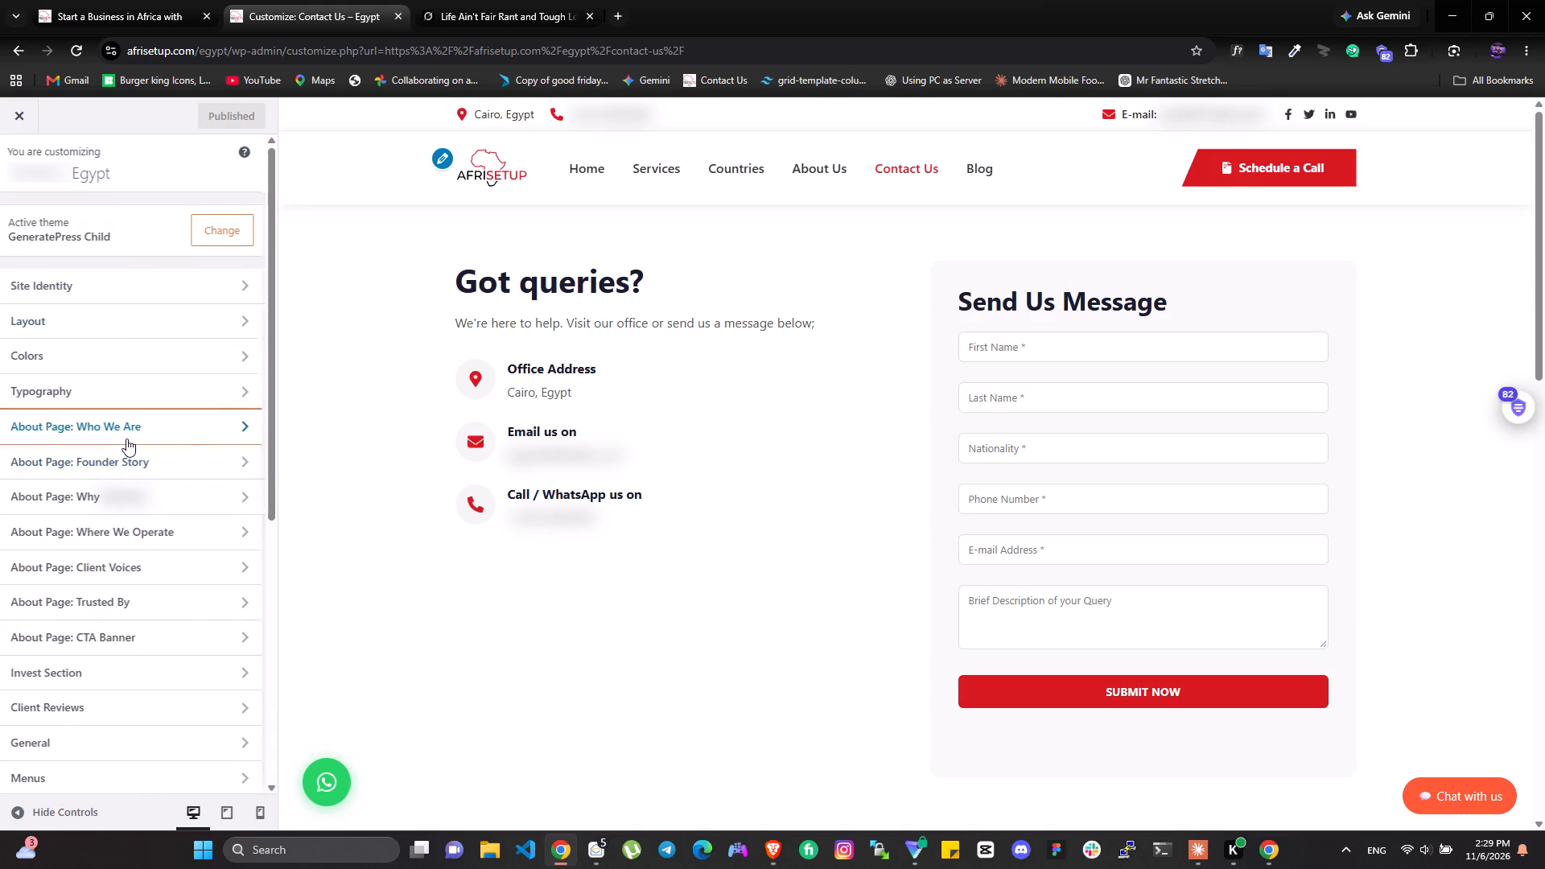
pyautogui.click(142, 258)
pyautogui.hotkey('ctrl', 'a')
pyautogui.hotkey('ctrl', 'c')
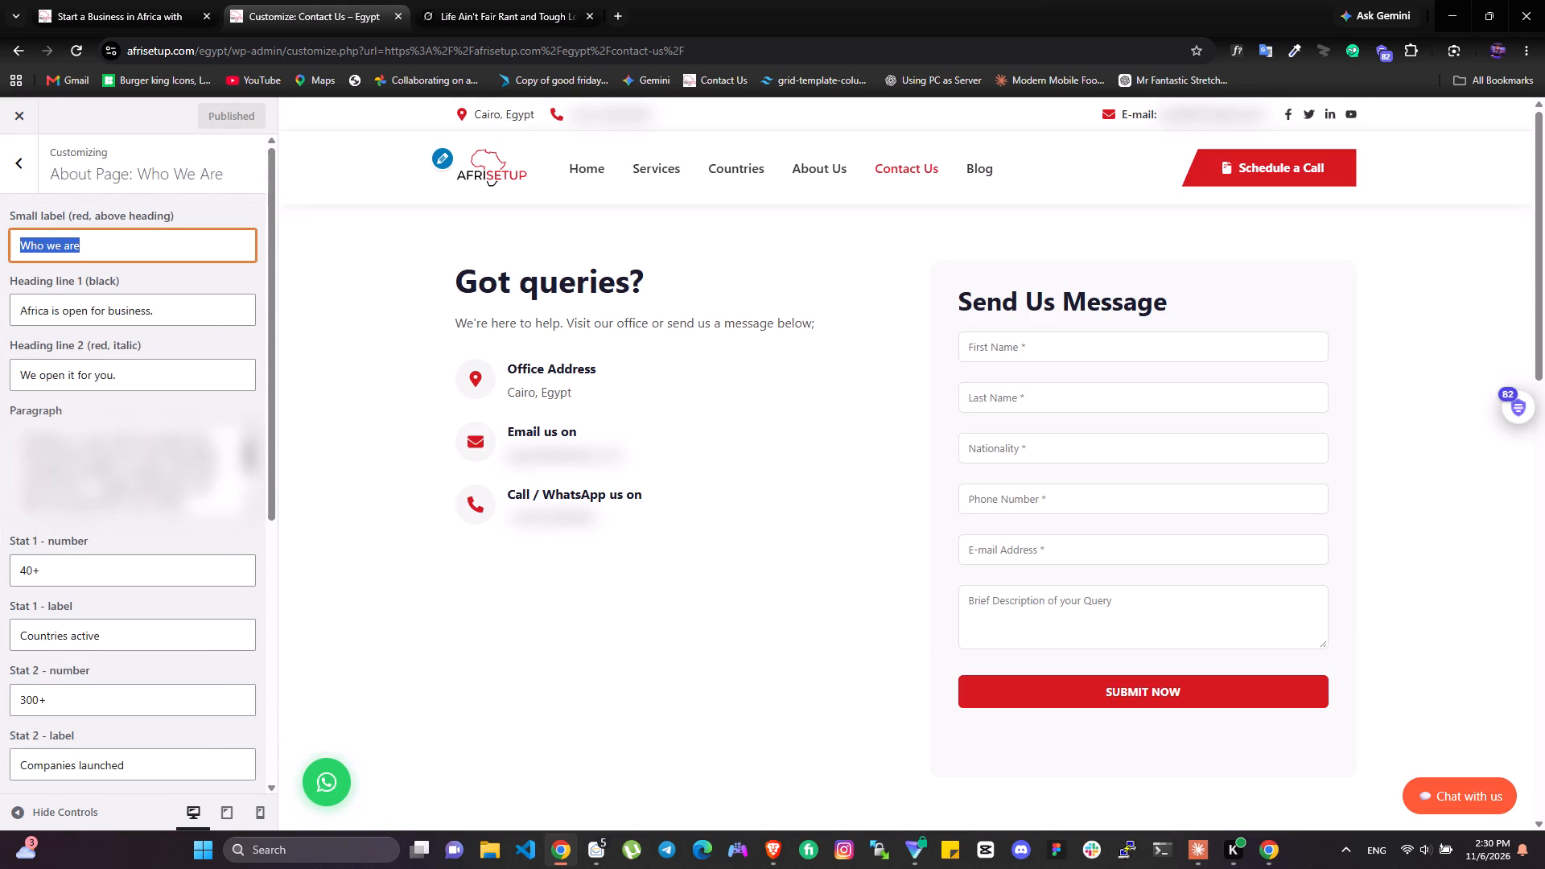
pyautogui.scroll(-8, 130, 583)
pyautogui.click(134, 764)
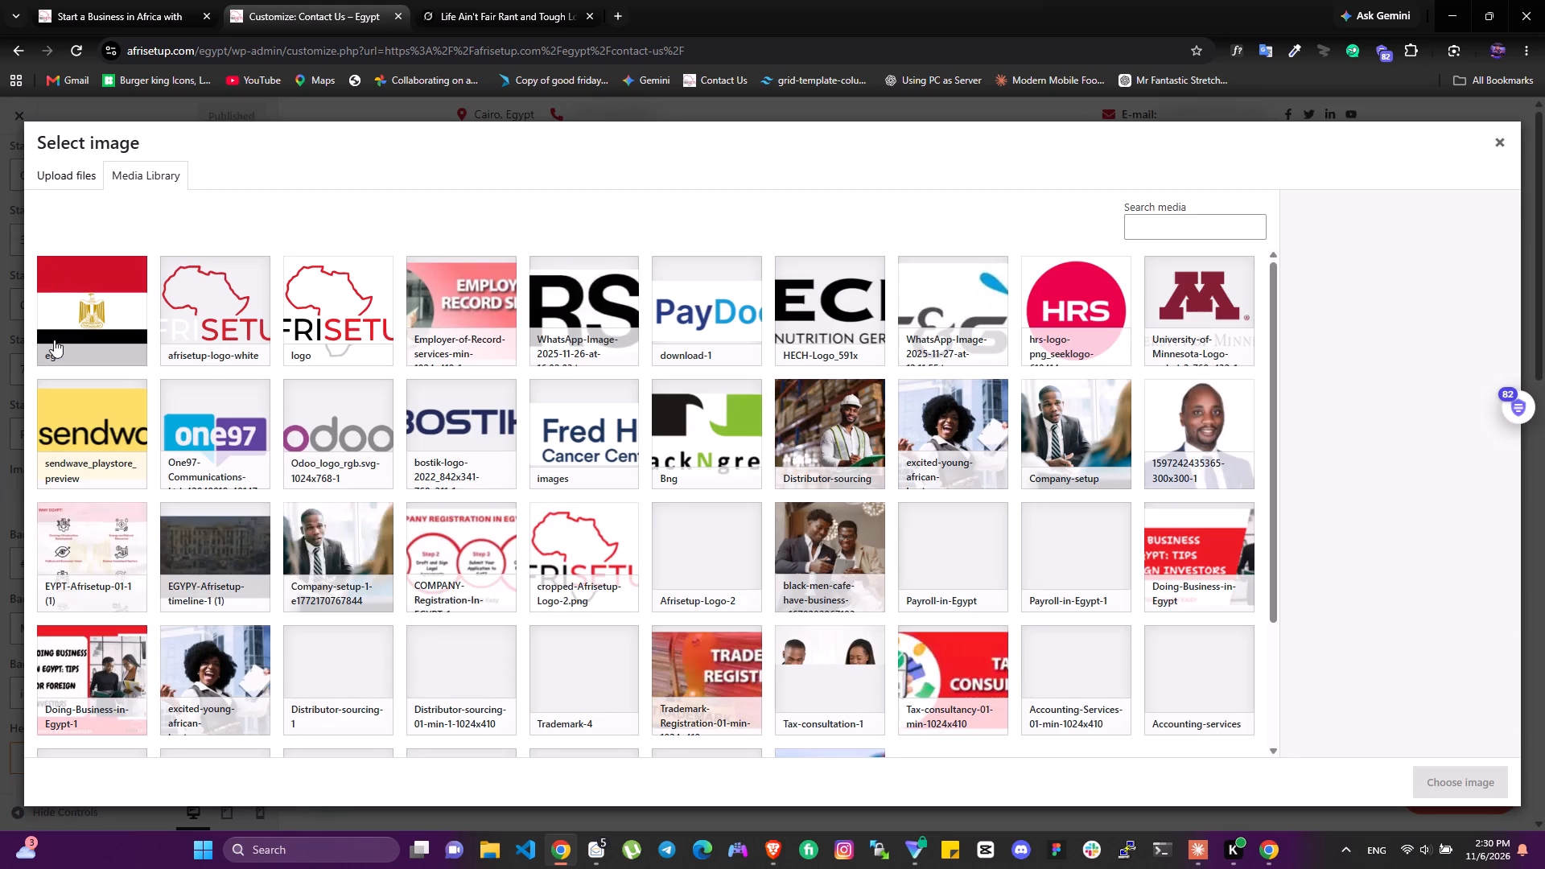
pyautogui.click(61, 176)
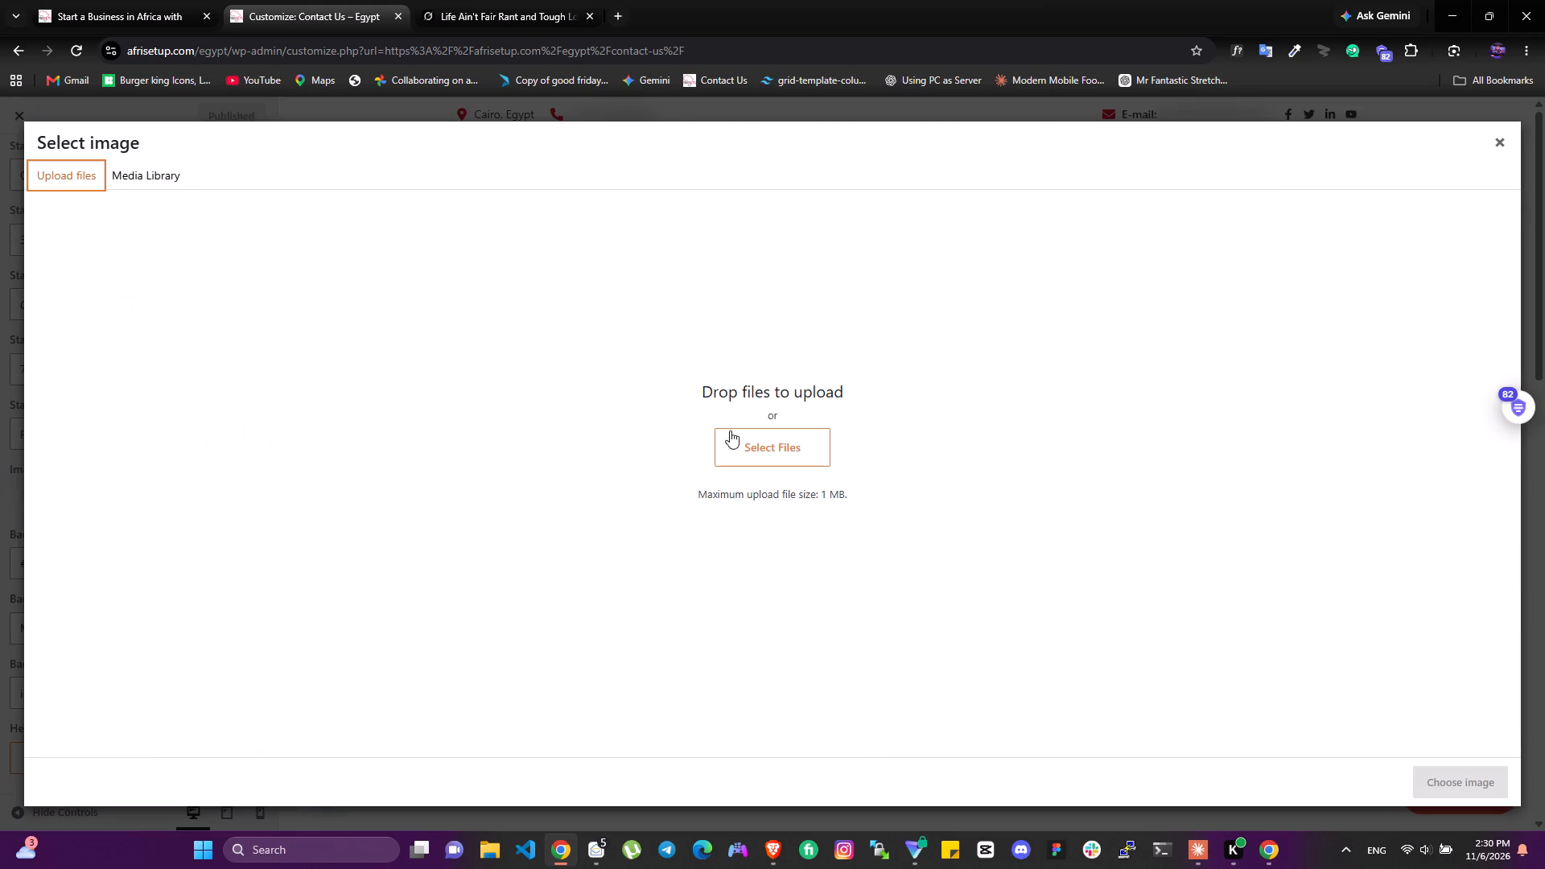
pyautogui.click(737, 443)
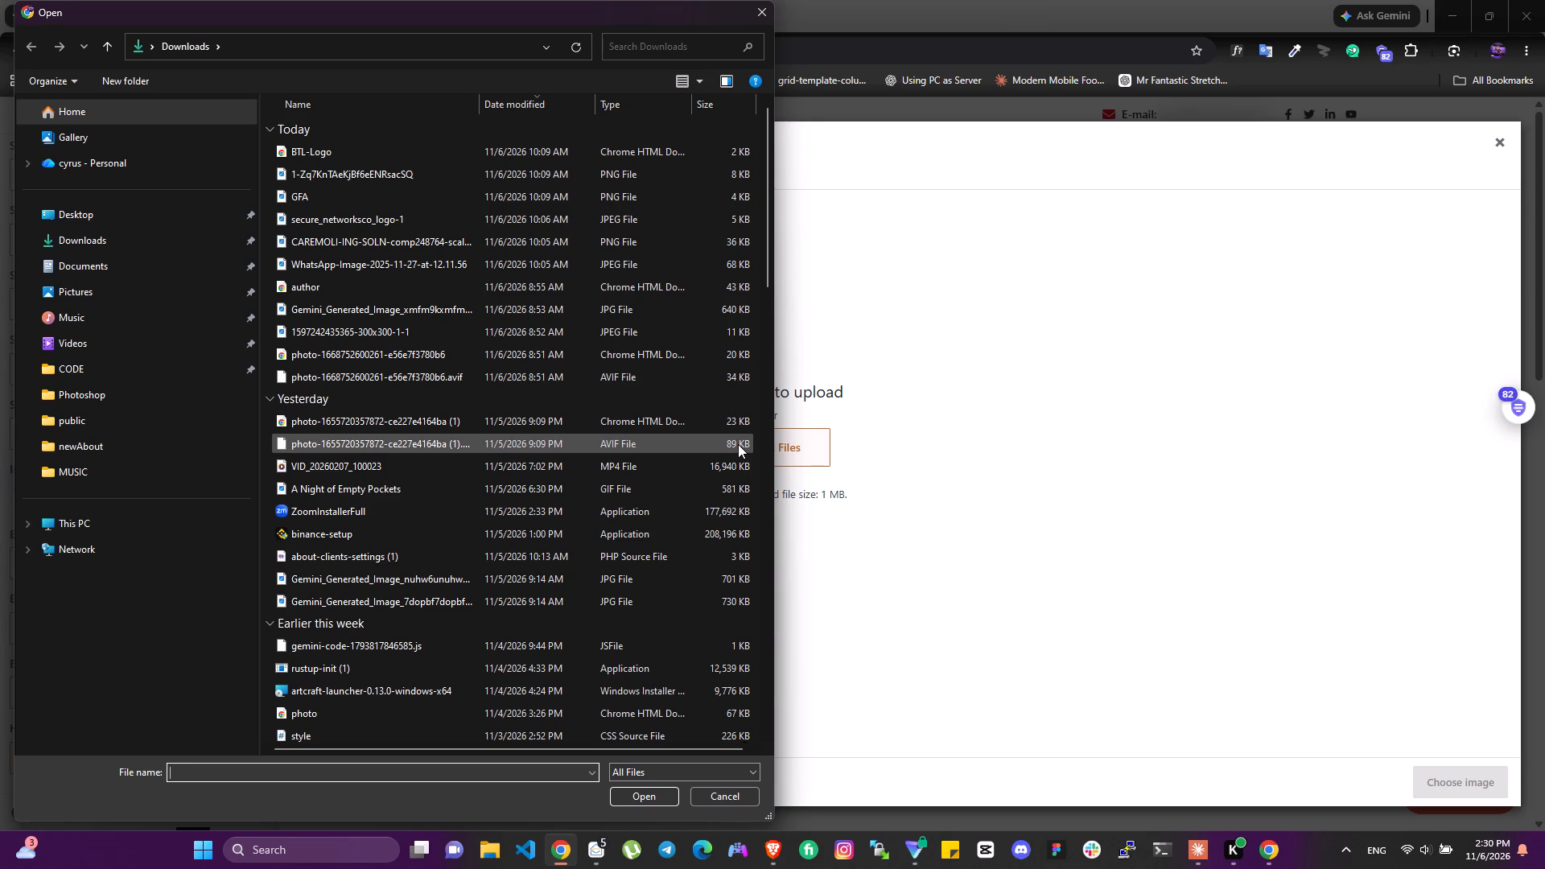
pyautogui.click(377, 288)
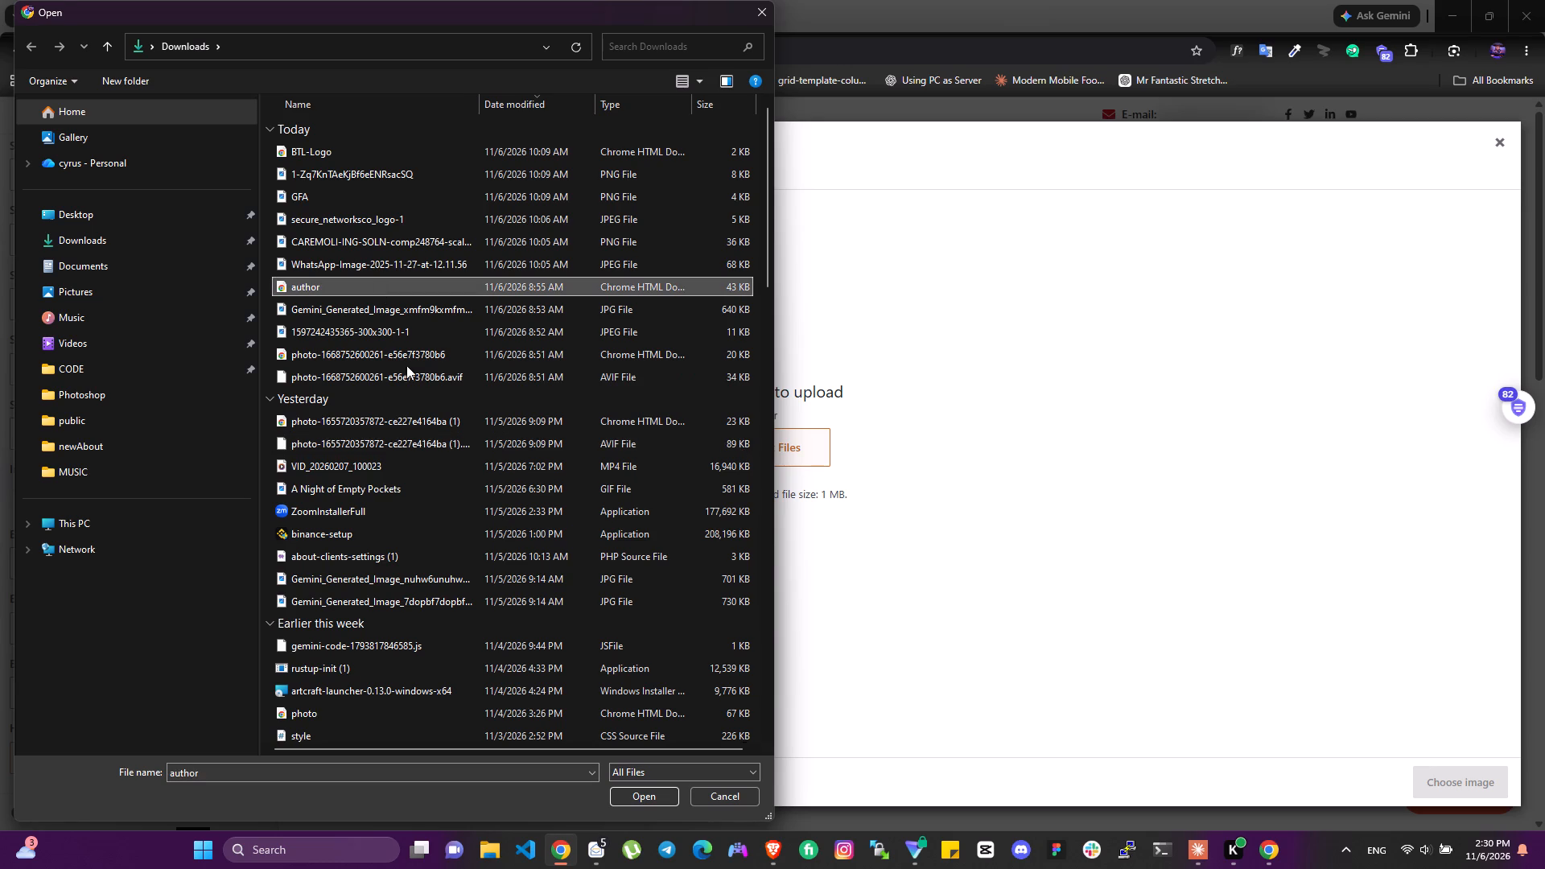
pyautogui.click(360, 424)
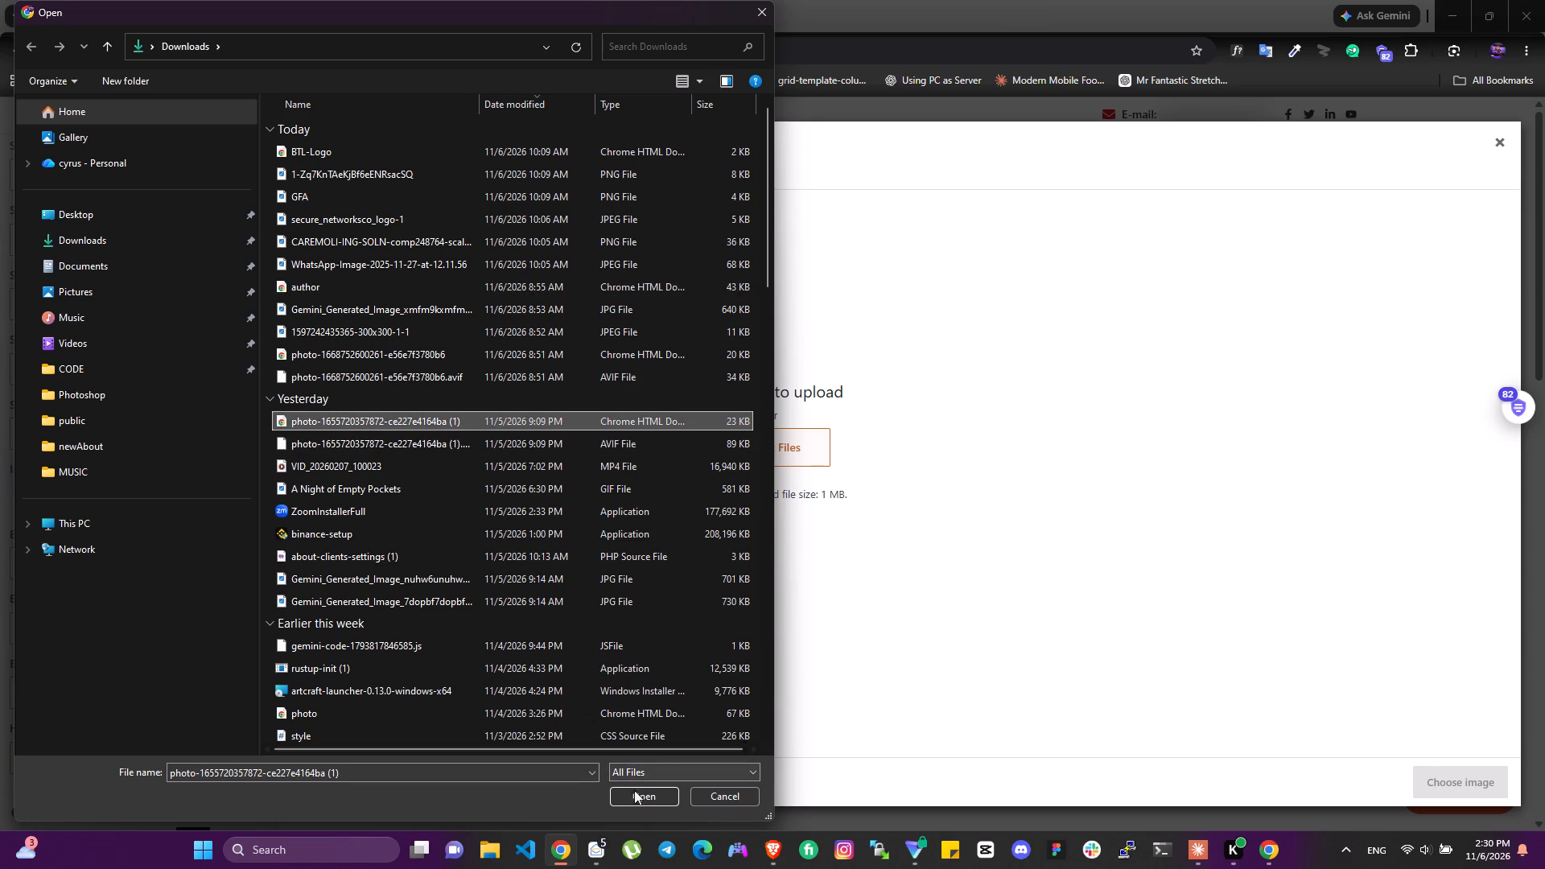
pyautogui.click(637, 795)
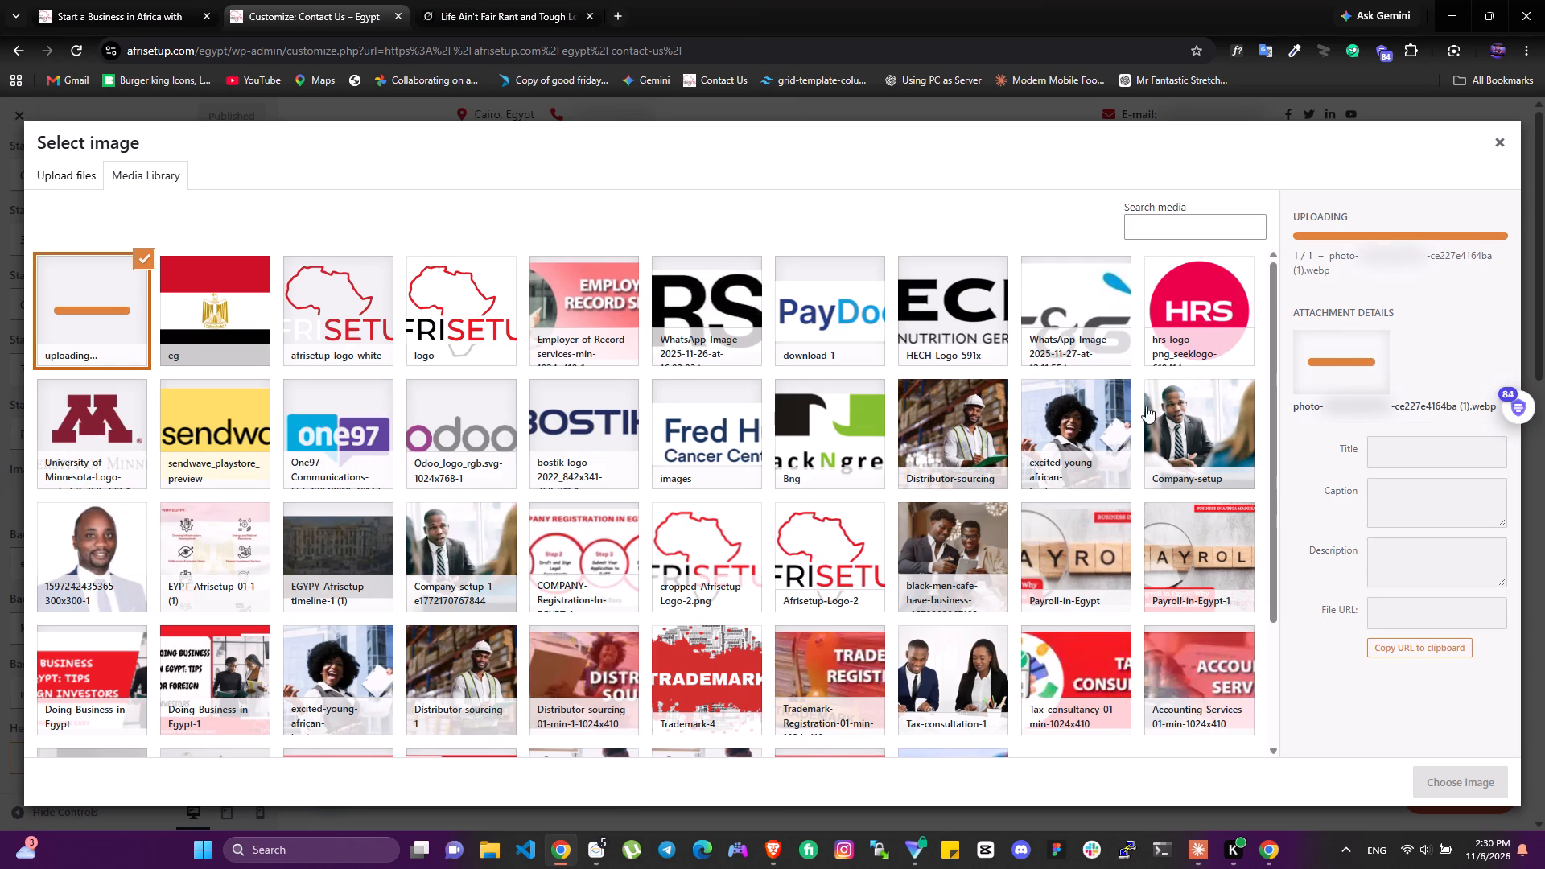
# Give the uploaded photo the alt text "Who we are" and choose it as the Who We Are section's image.
pyautogui.click(1382, 461)
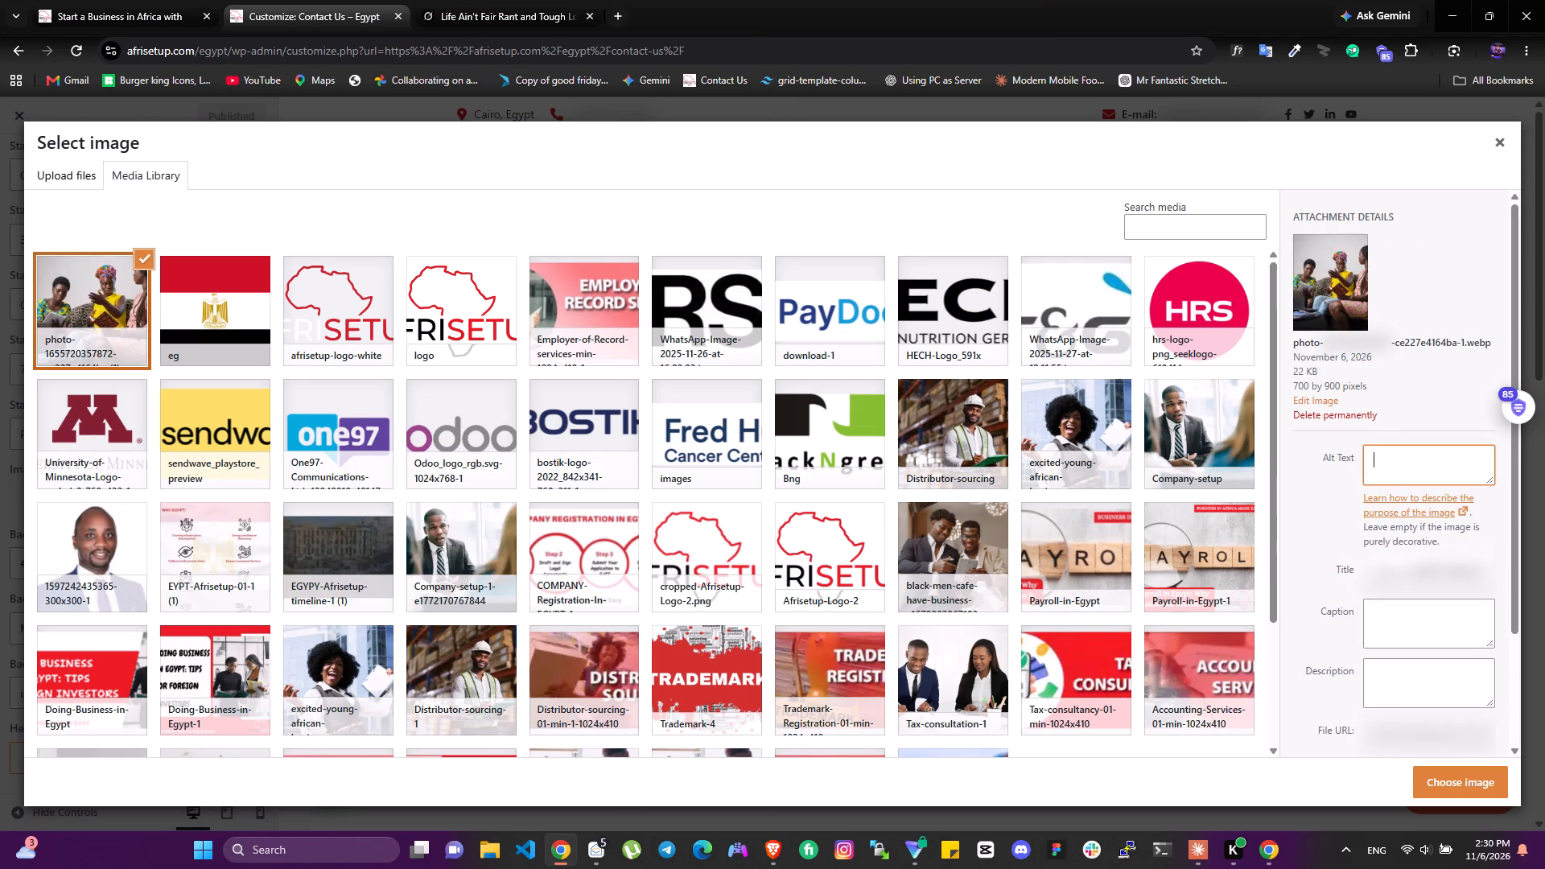
pyautogui.hotkey('ctrl', 'v')
pyautogui.click(1447, 764)
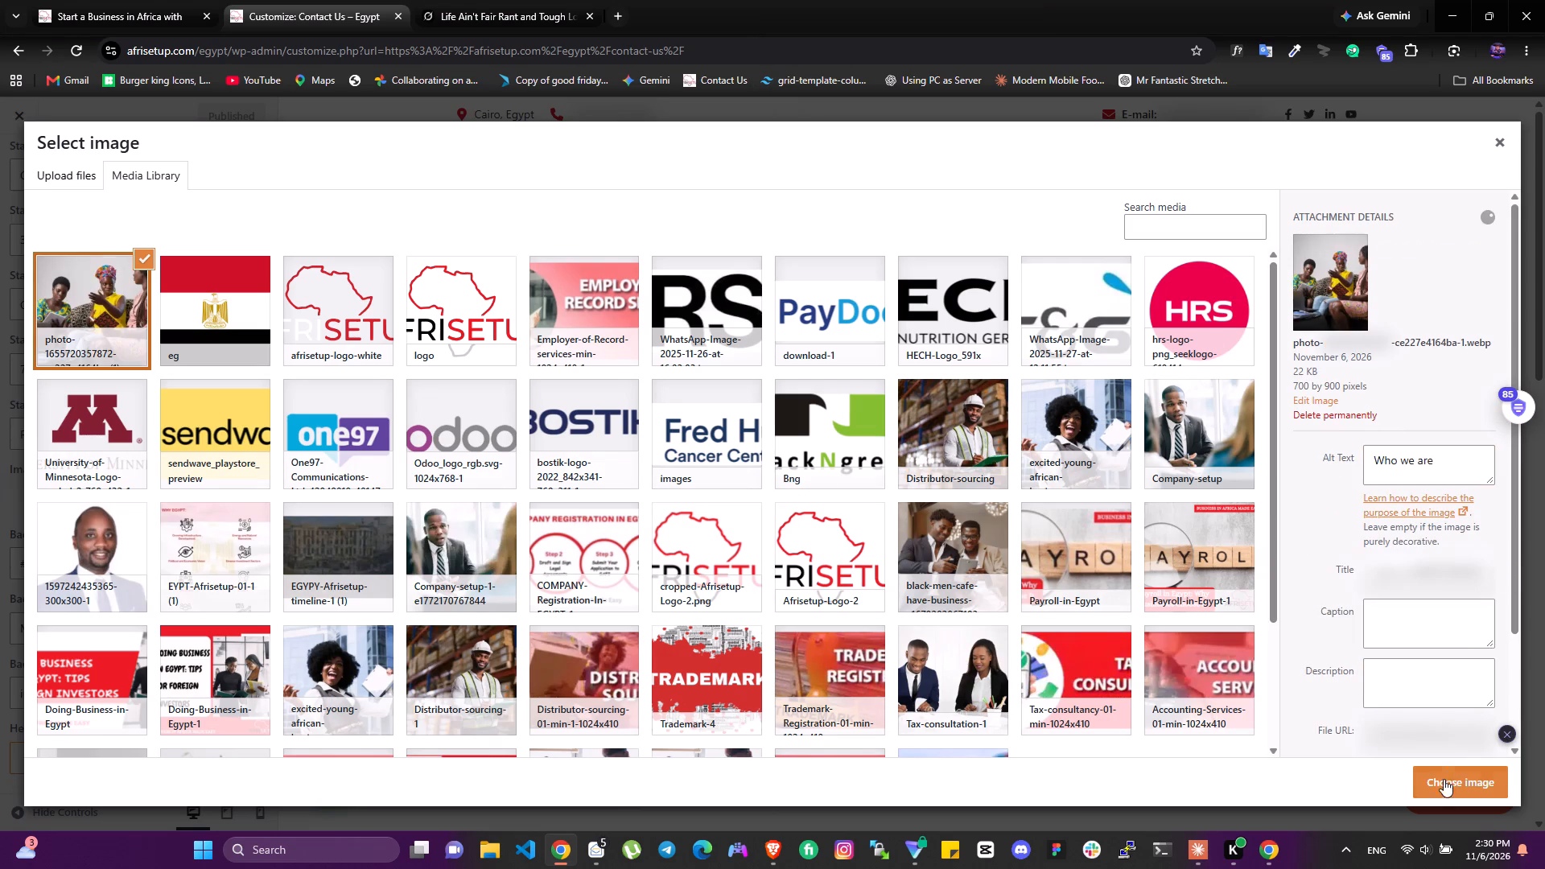
pyautogui.click(1442, 780)
pyautogui.scroll(6, 139, 372)
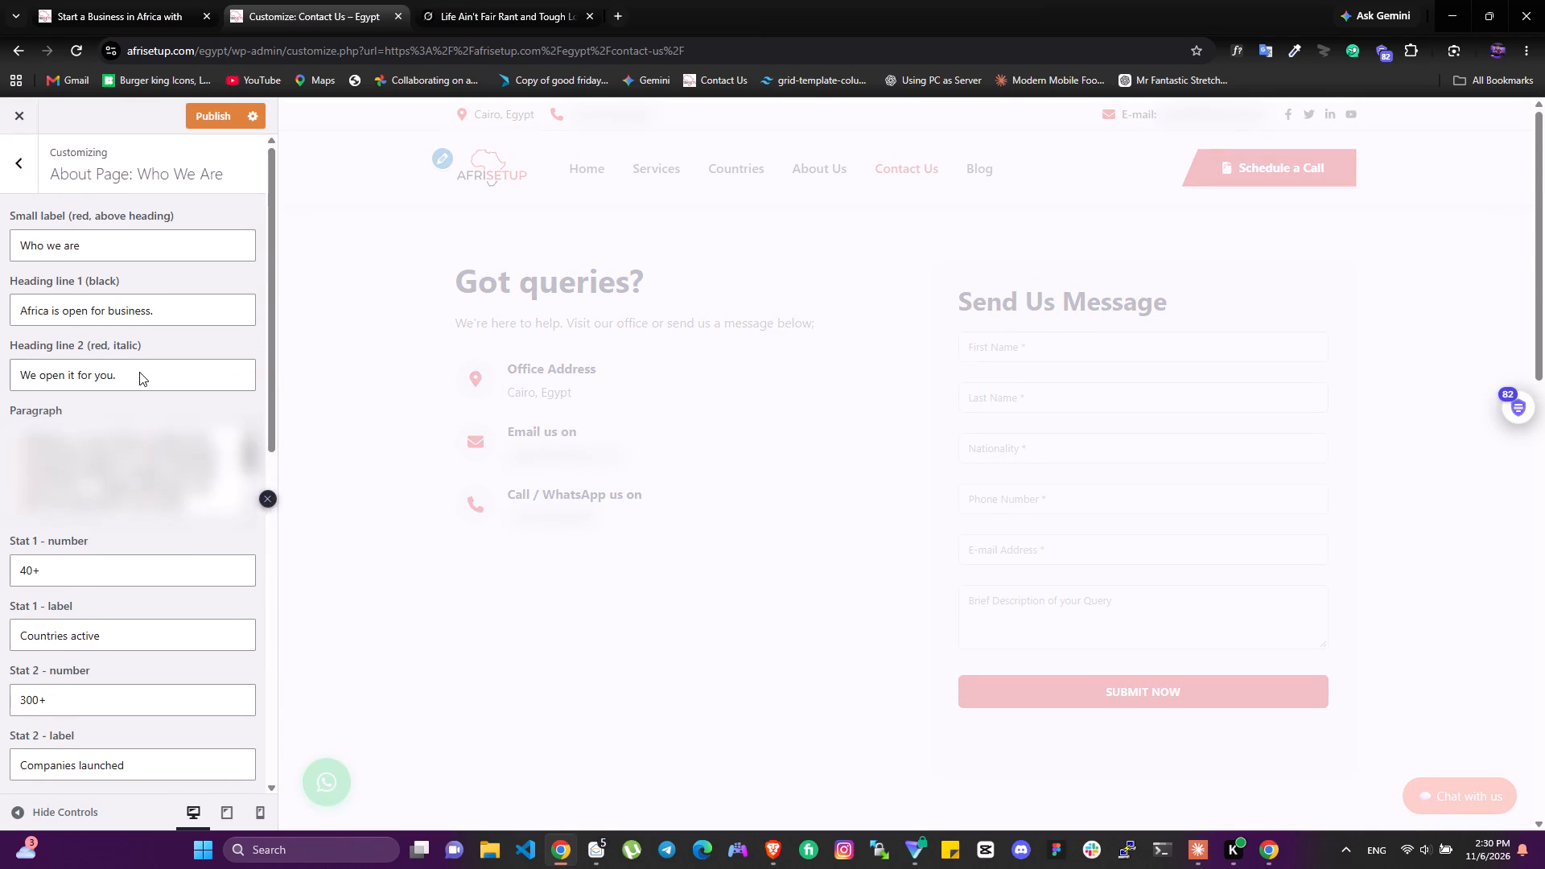
pyautogui.scroll(5, 139, 372)
pyautogui.click(10, 187)
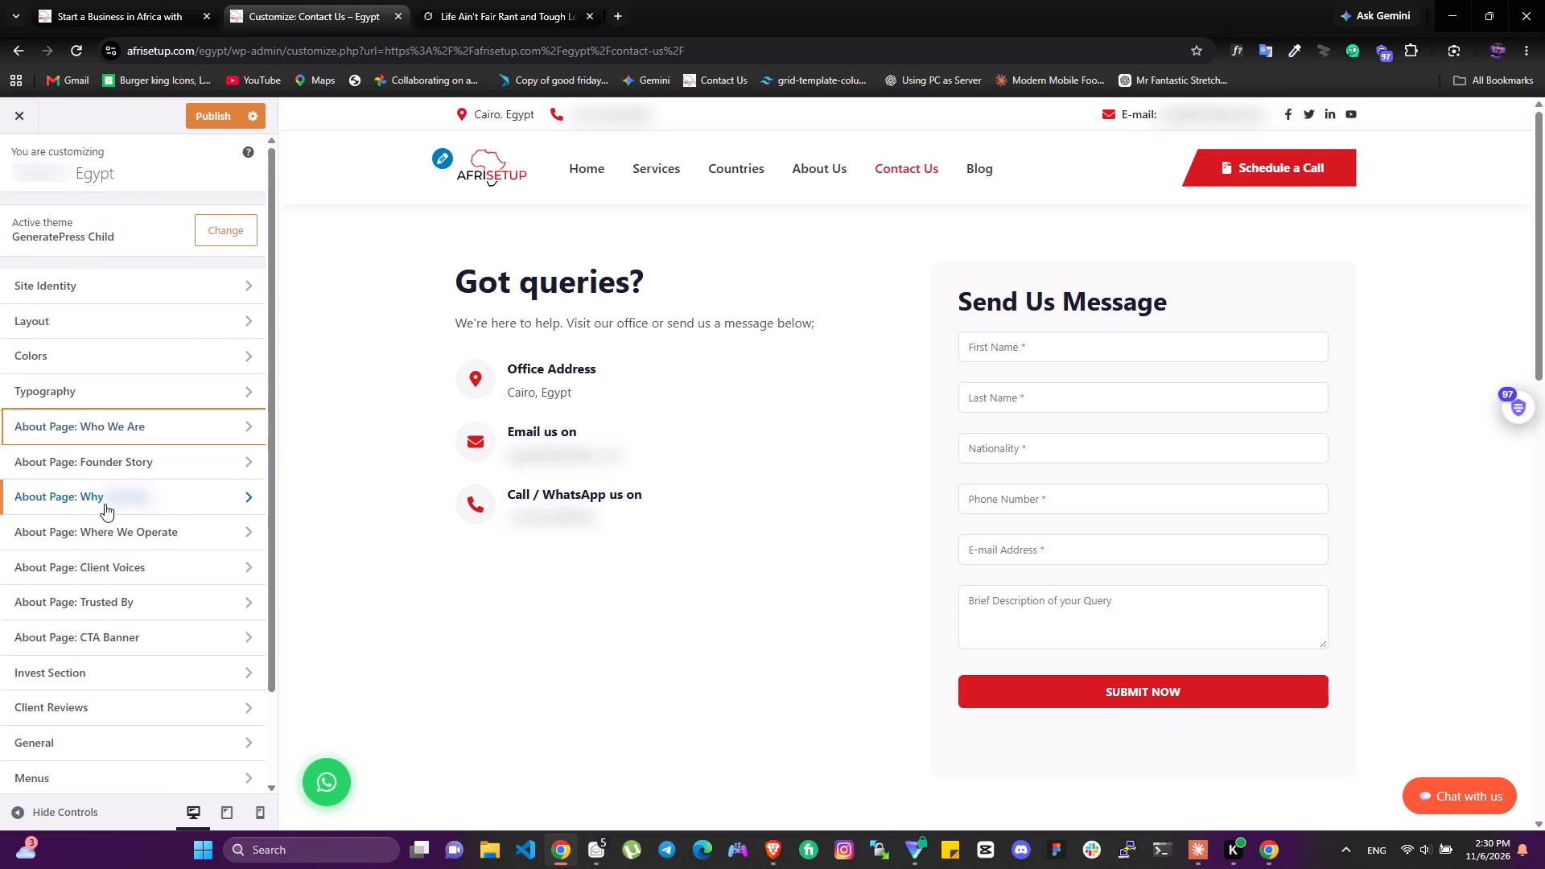
# Replace the placeholder name under the photo in the Founder Story section with the actual founder's name and copy it.
pyautogui.click(119, 453)
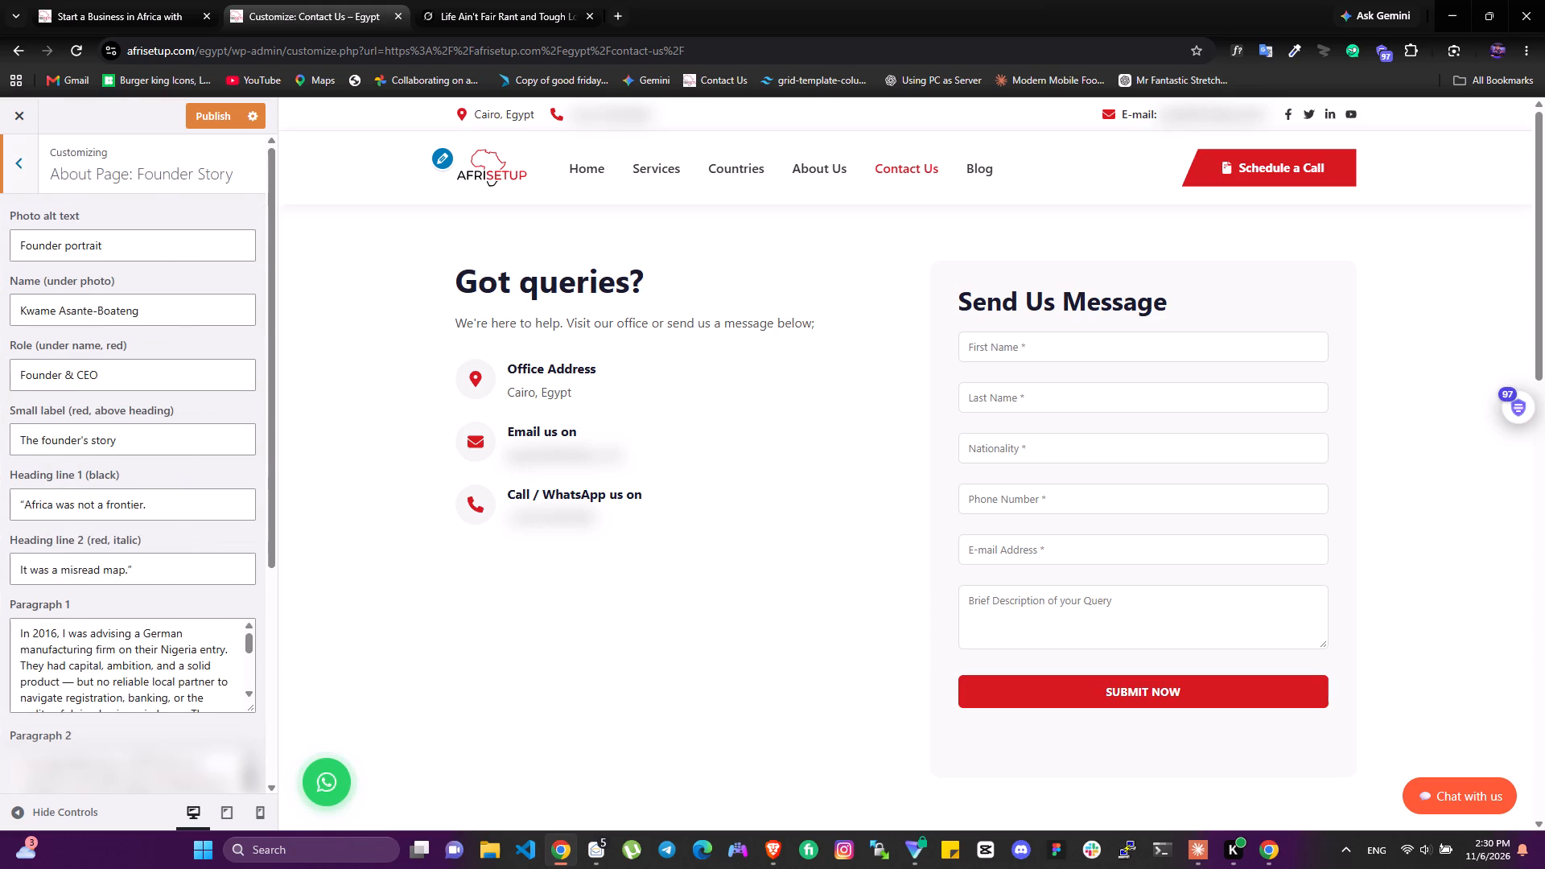
pyautogui.moveTo(194, 306); pyautogui.dragTo(0, 323)
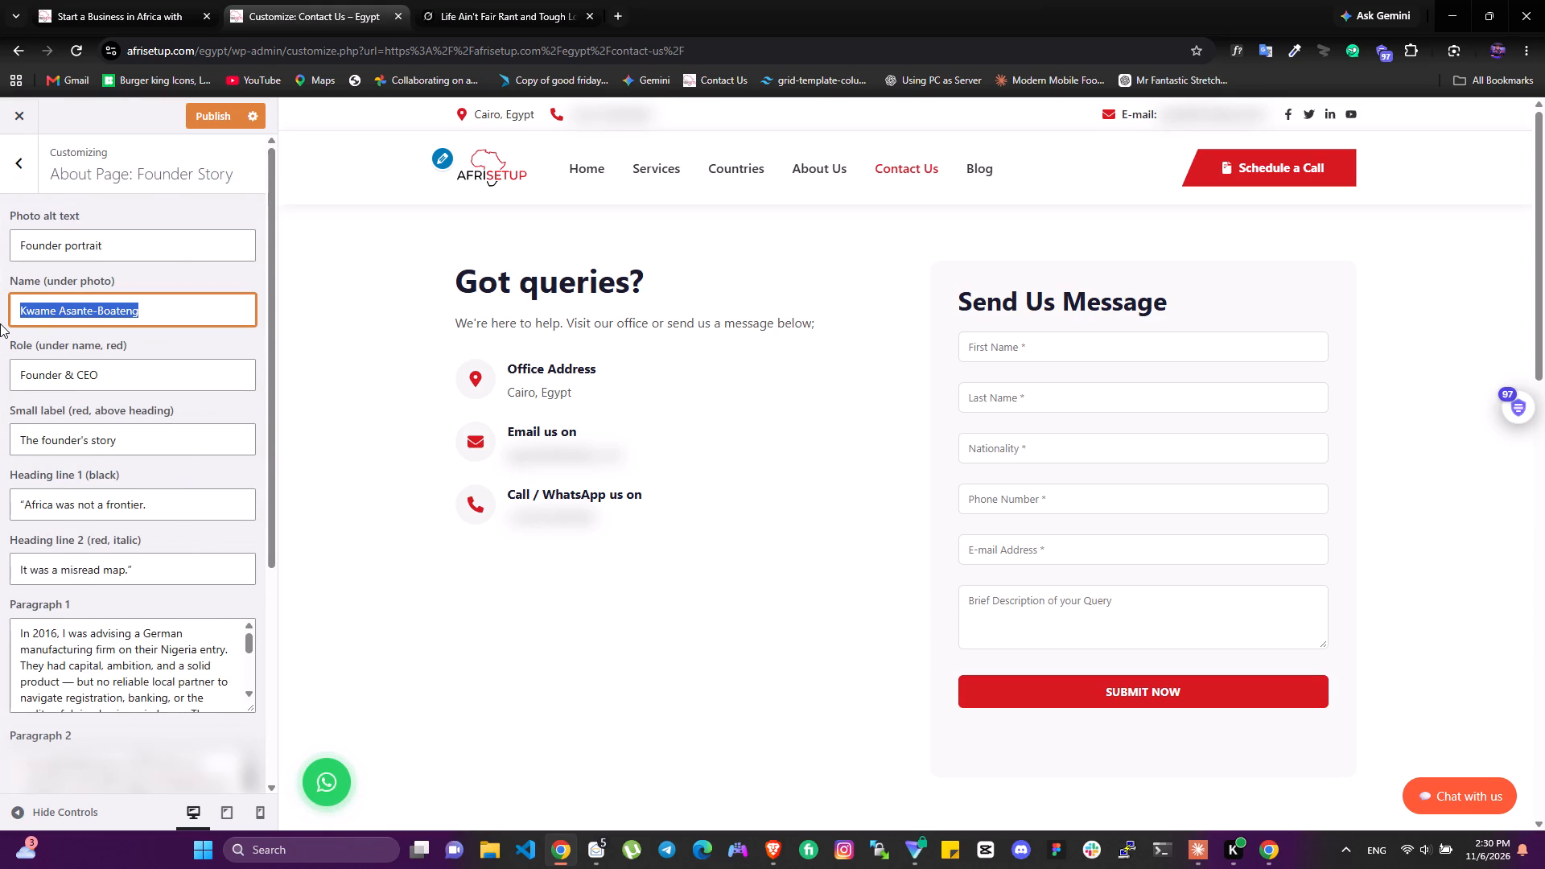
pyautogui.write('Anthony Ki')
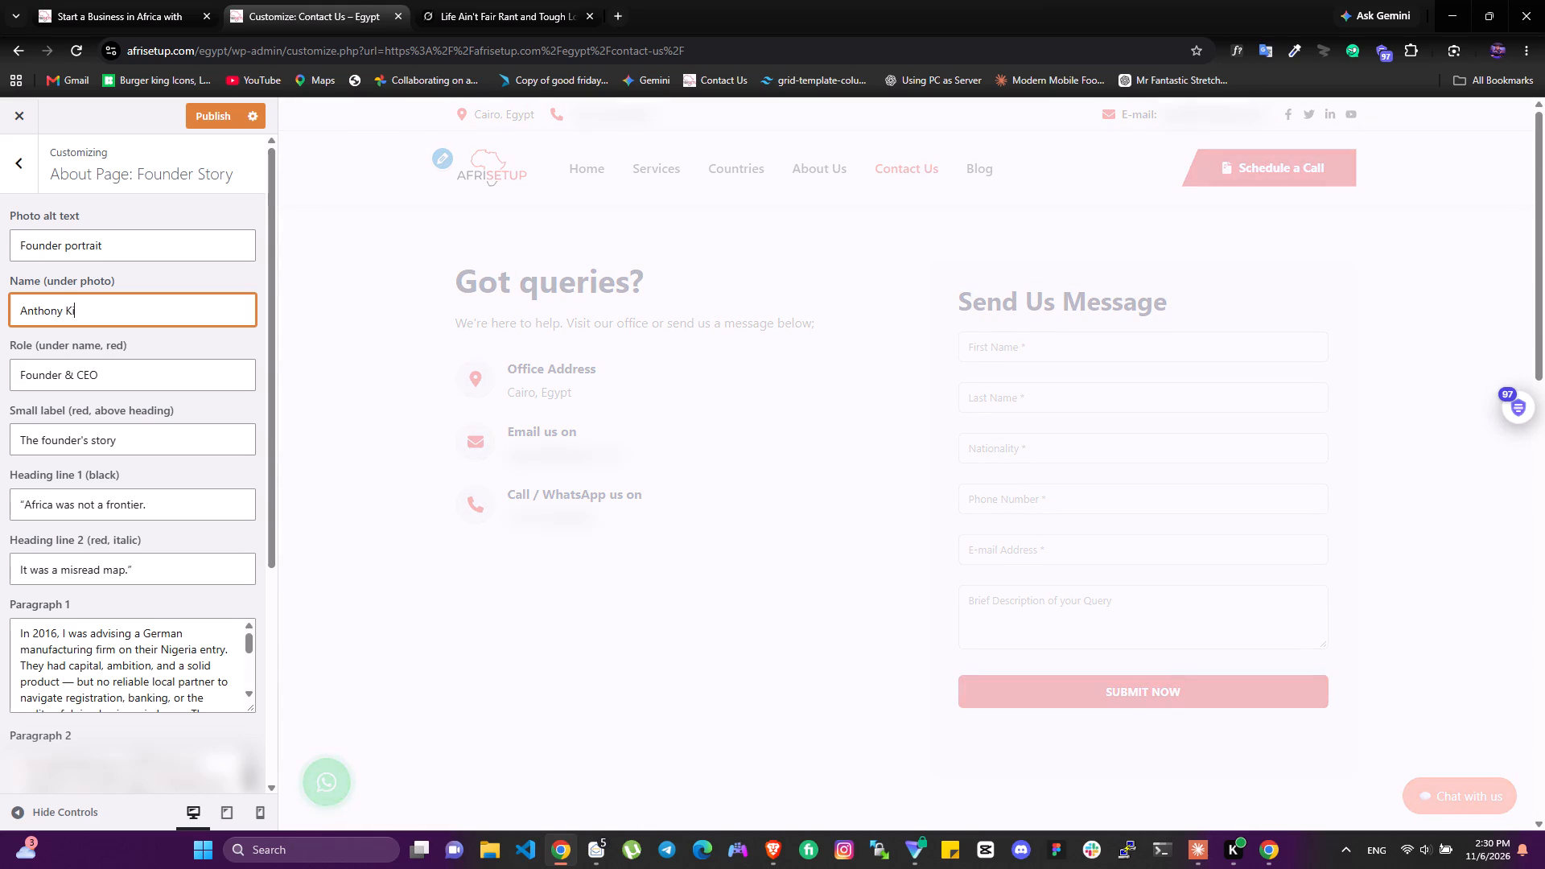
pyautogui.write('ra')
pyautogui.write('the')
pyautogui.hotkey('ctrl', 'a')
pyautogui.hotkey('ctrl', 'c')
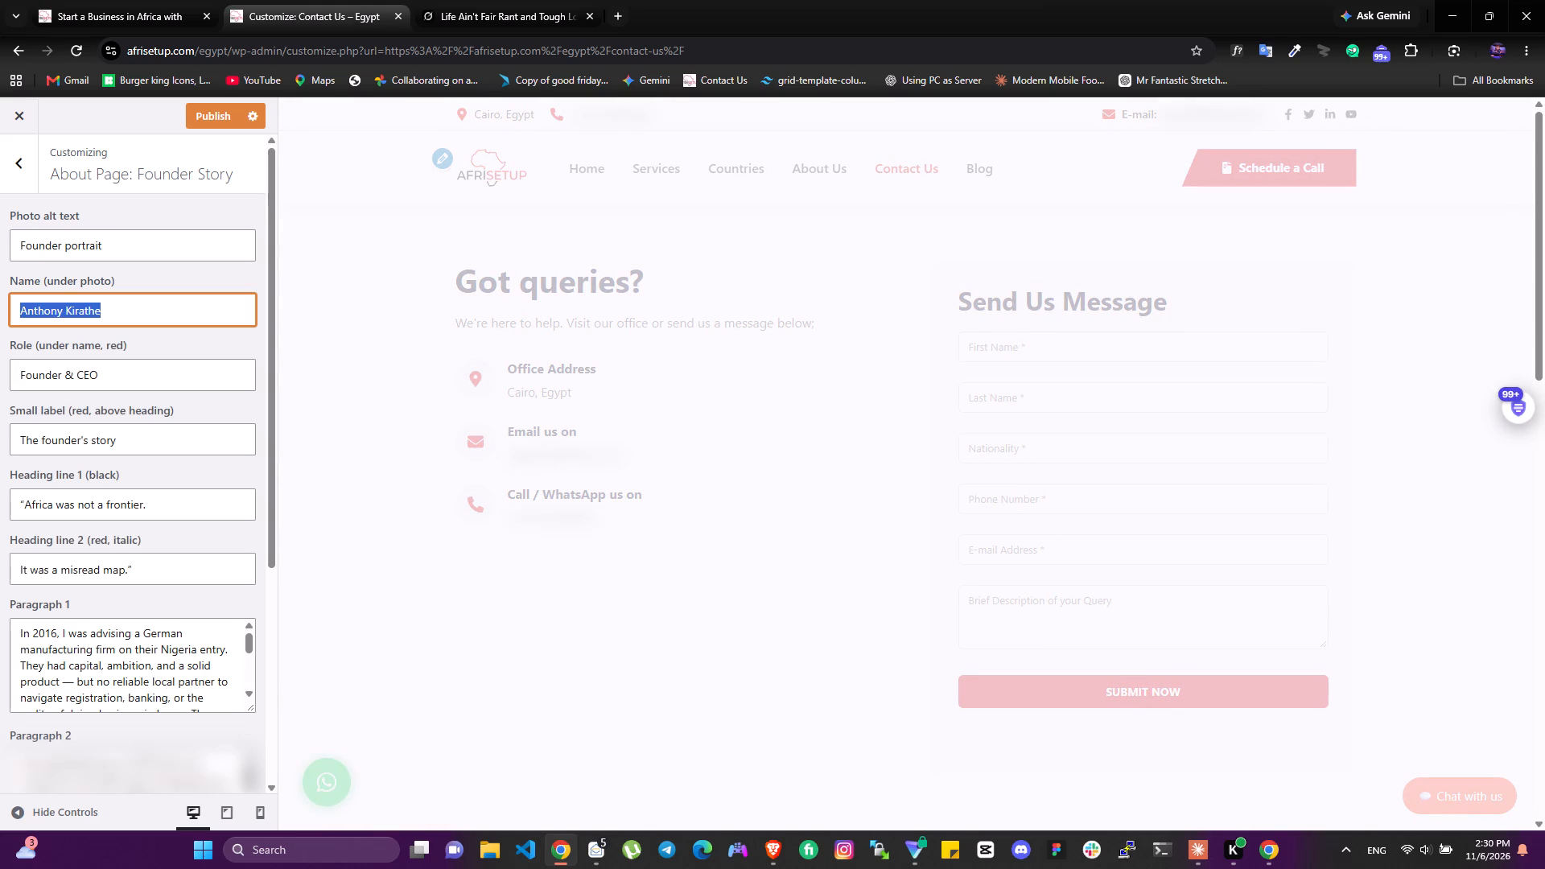
# Replace the placeholder name in the pull quote's author line with the copied founder's name, keeping a comma before "Founder & CEO".
pyautogui.scroll(-8, 210, 449)
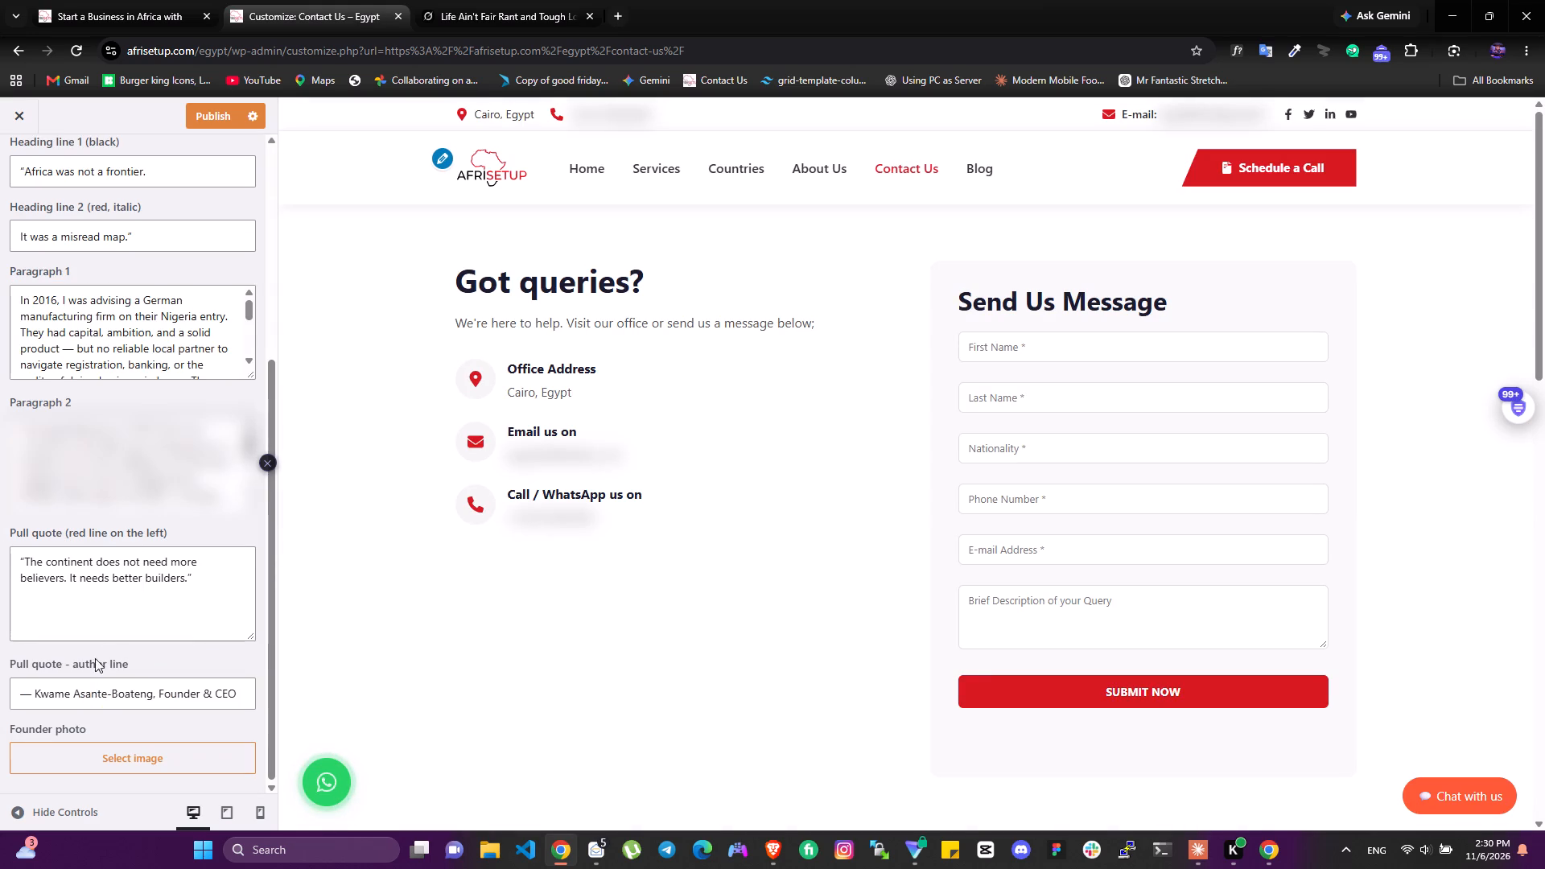
pyautogui.click(158, 683)
pyautogui.press('Left')
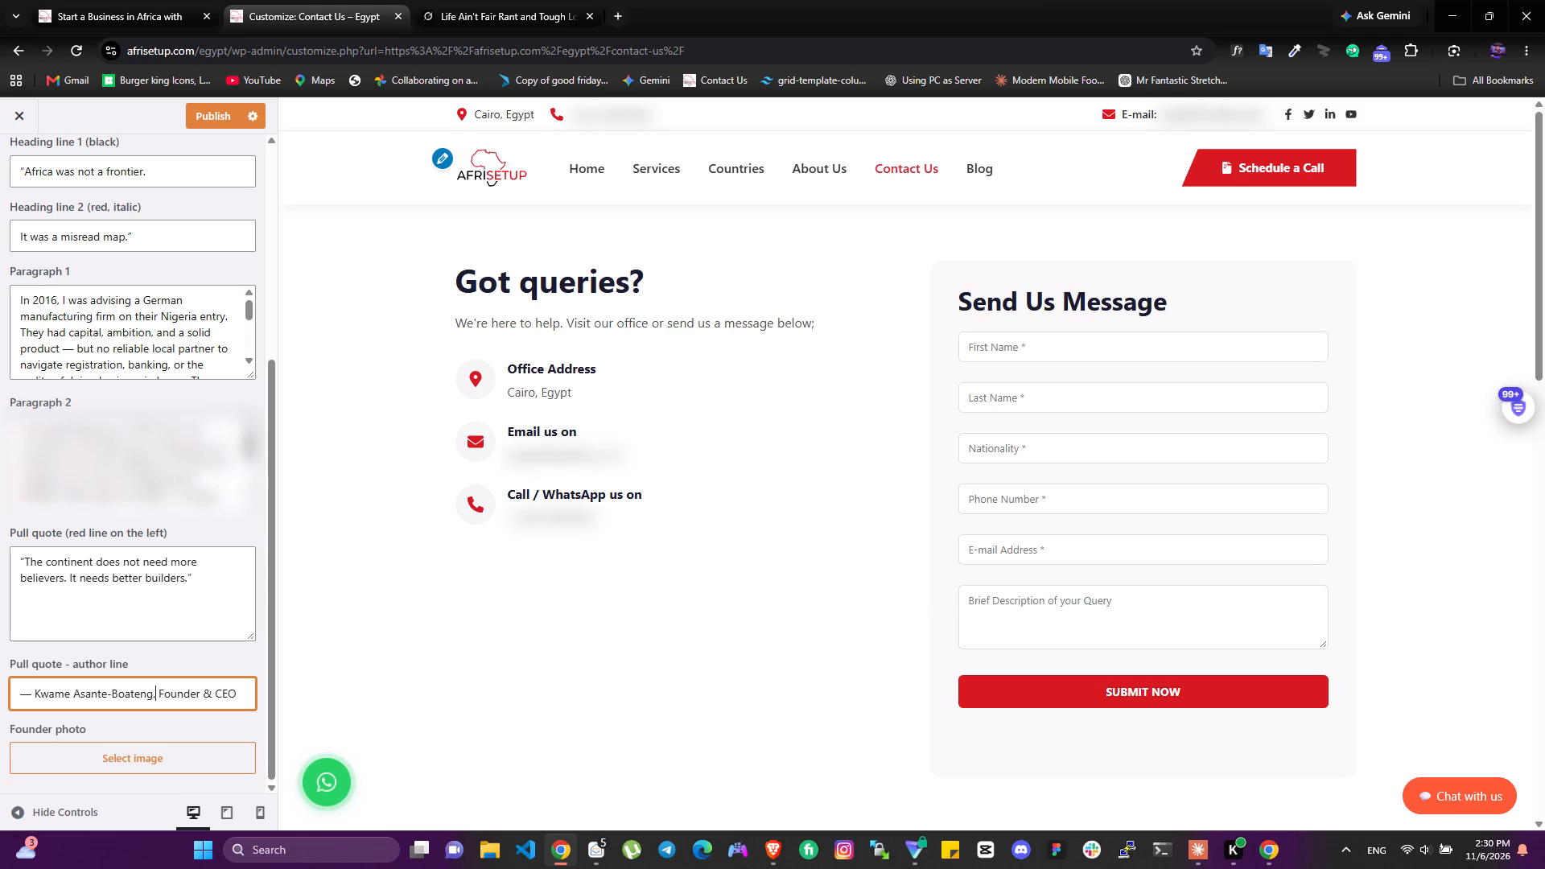
pyautogui.press('BackSpace')
pyautogui.press('BackSpace')
pyautogui.press('BackSpace')
pyautogui.press('BackSpace')
pyautogui.press('BackSpace')
pyautogui.press('BackSpace')
pyautogui.press('BackSpace')
pyautogui.press('BackSpace')
pyautogui.press('BackSpace')
pyautogui.press('BackSpace')
pyautogui.press('BackSpace')
pyautogui.press('BackSpace')
pyautogui.press('BackSpace')
pyautogui.press('BackSpace')
pyautogui.press('BackSpace')
pyautogui.press('BackSpace')
pyautogui.press('BackSpace')
pyautogui.press('BackSpace')
pyautogui.press('BackSpace')
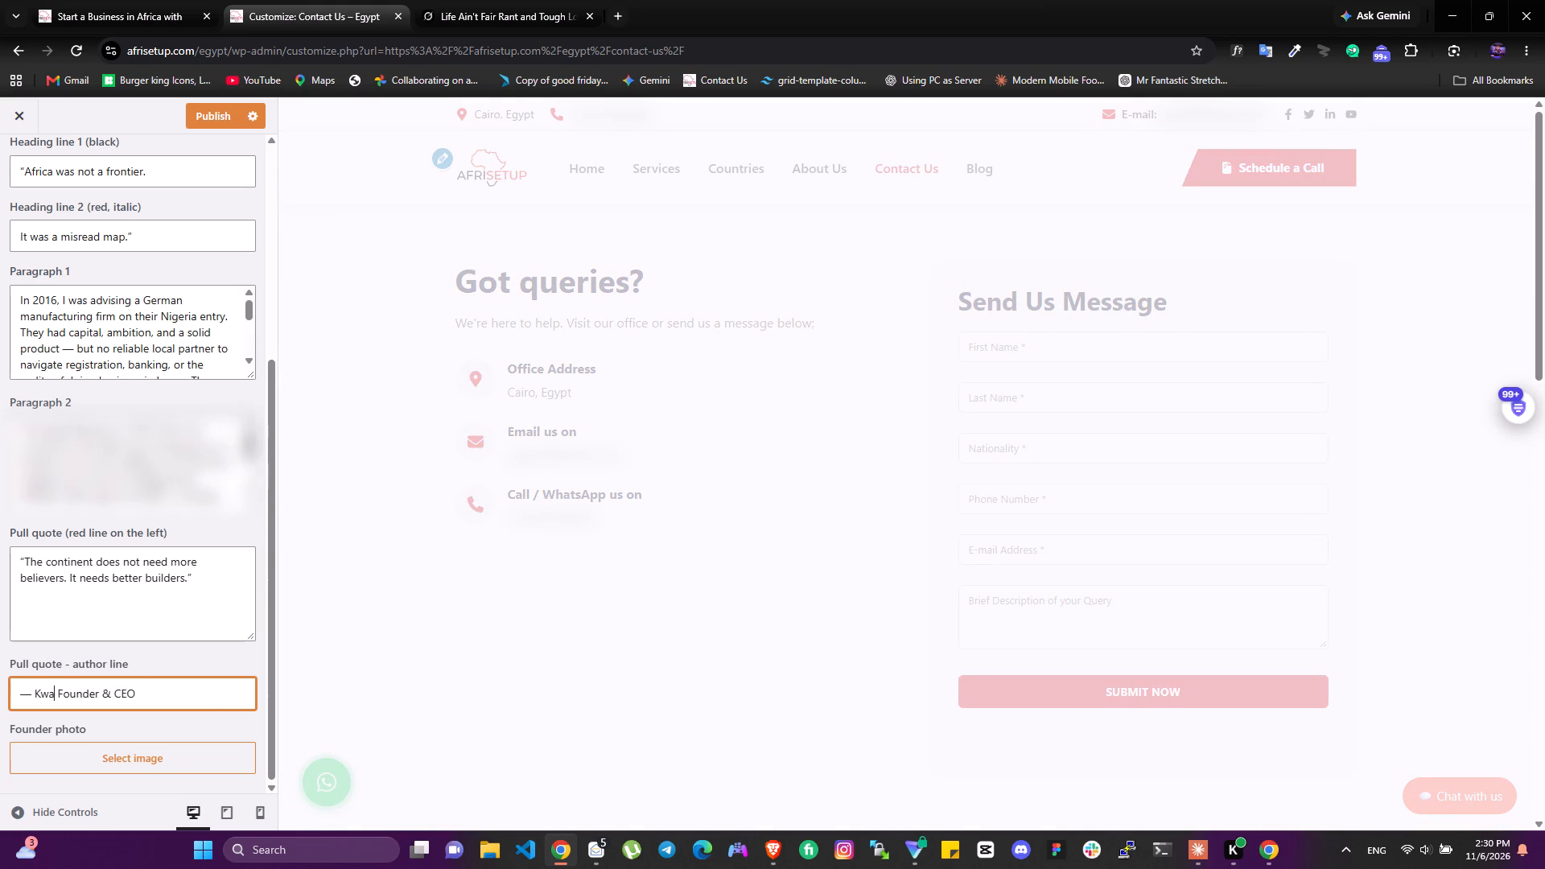
pyautogui.press('BackSpace')
pyautogui.press('BackSpace')
pyautogui.hotkey('ctrl', 'v')
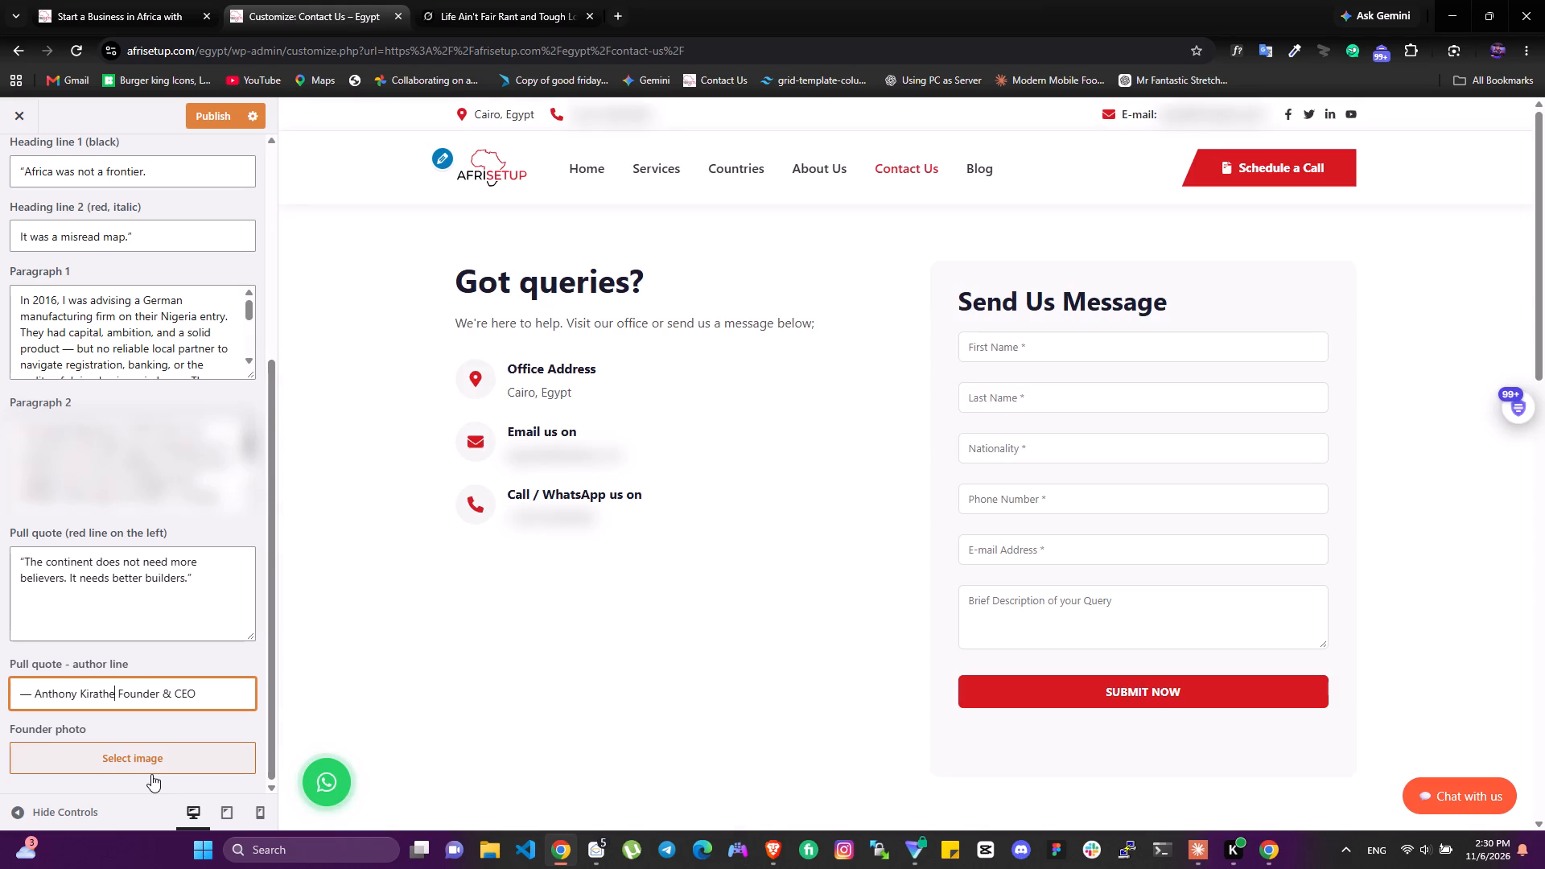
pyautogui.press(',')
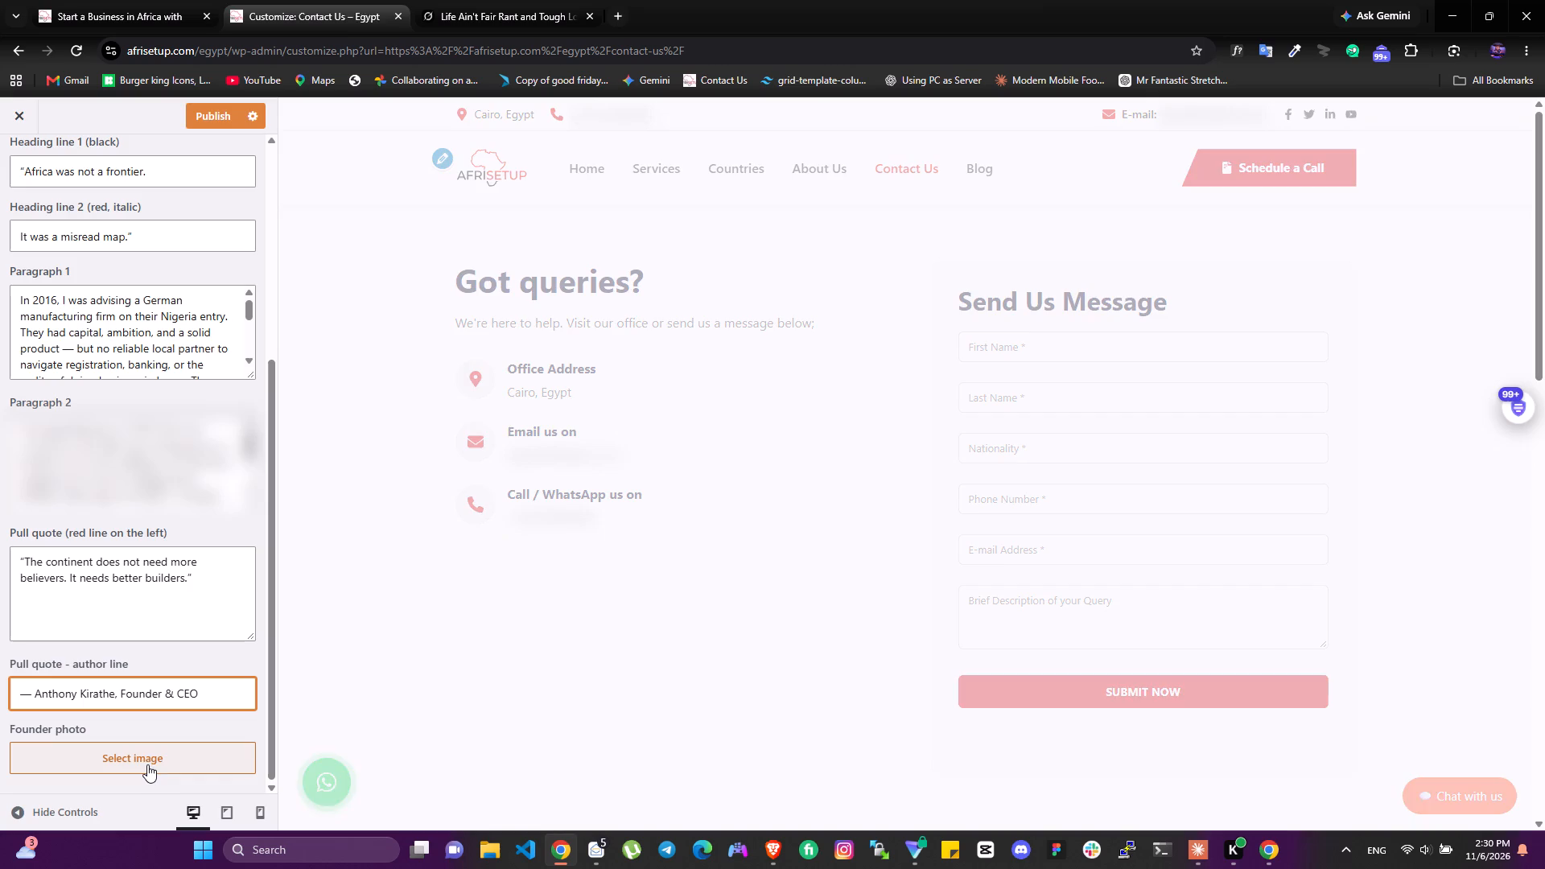
# Upload the "author" image as the founder photo with the founder's name as alt text, and publish the changes.
pyautogui.click(143, 750)
pyautogui.click(83, 187)
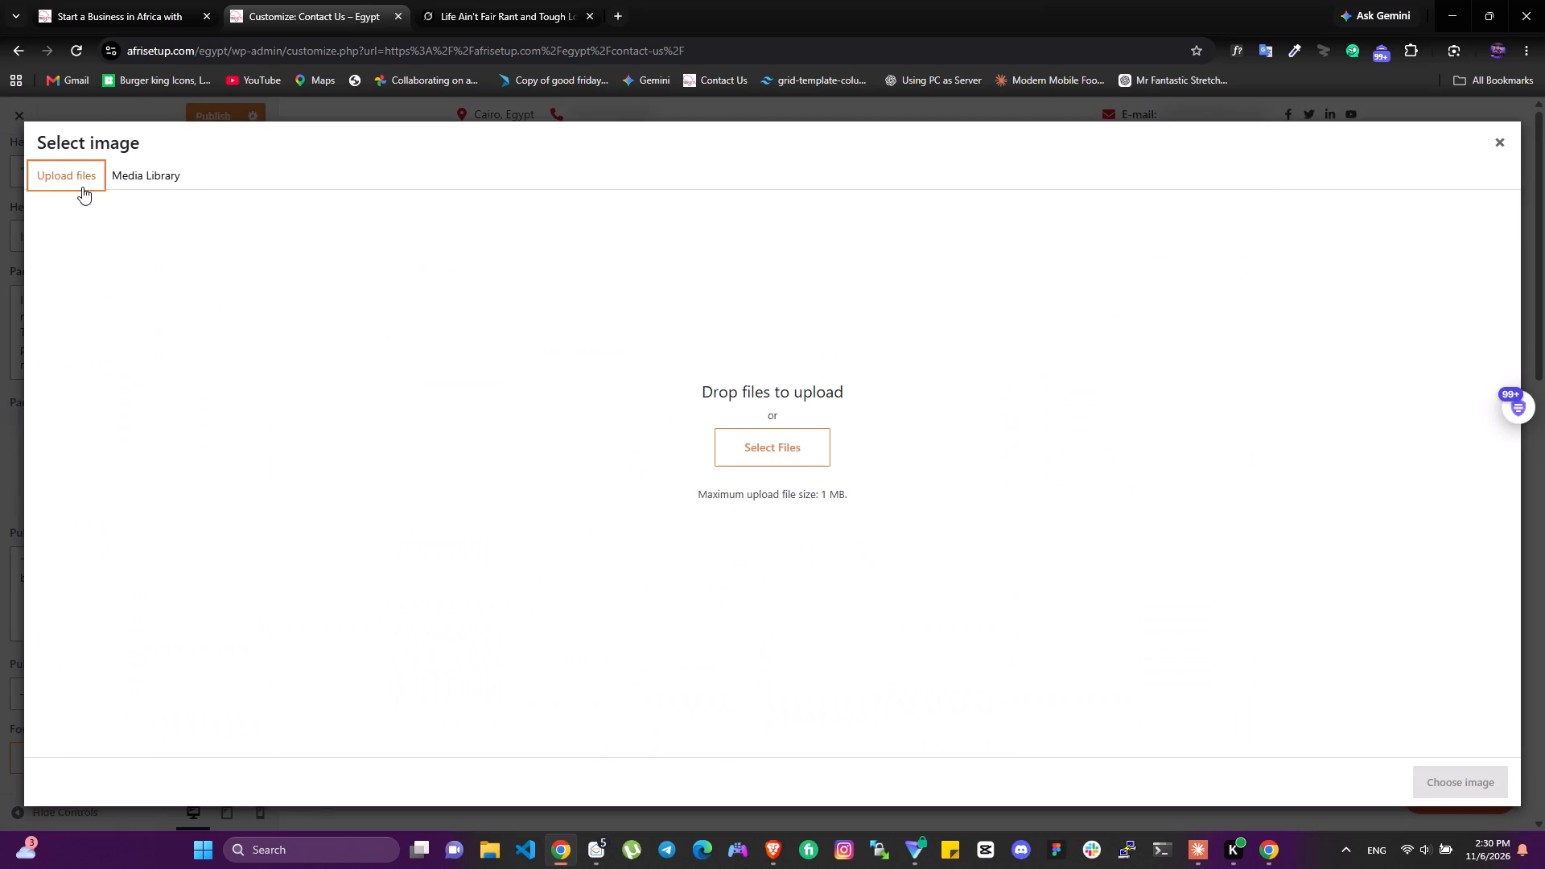
pyautogui.click(754, 448)
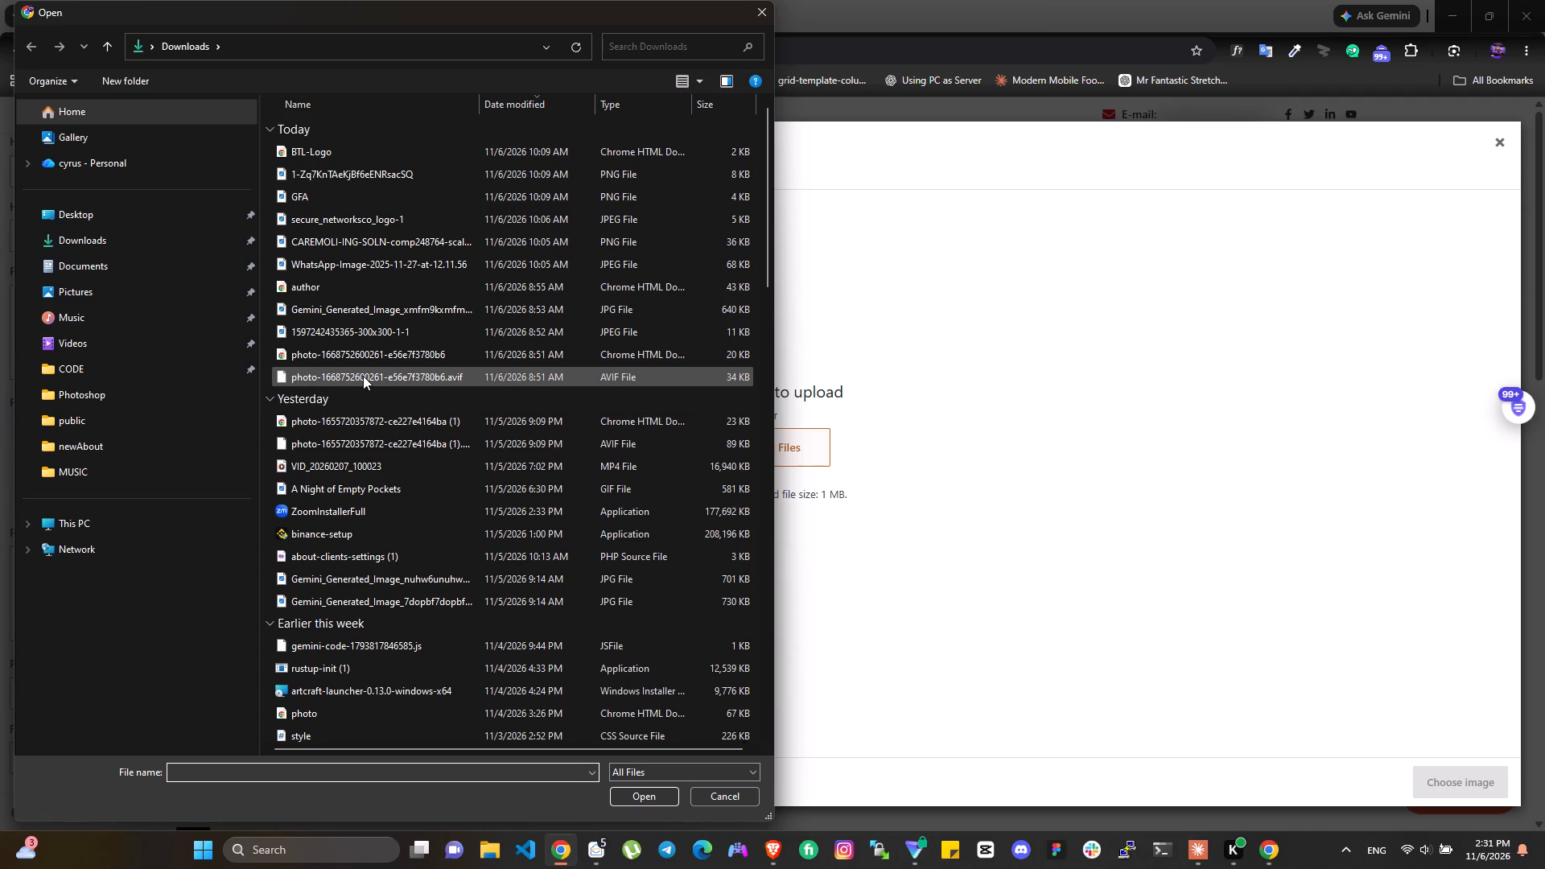
pyautogui.click(321, 292)
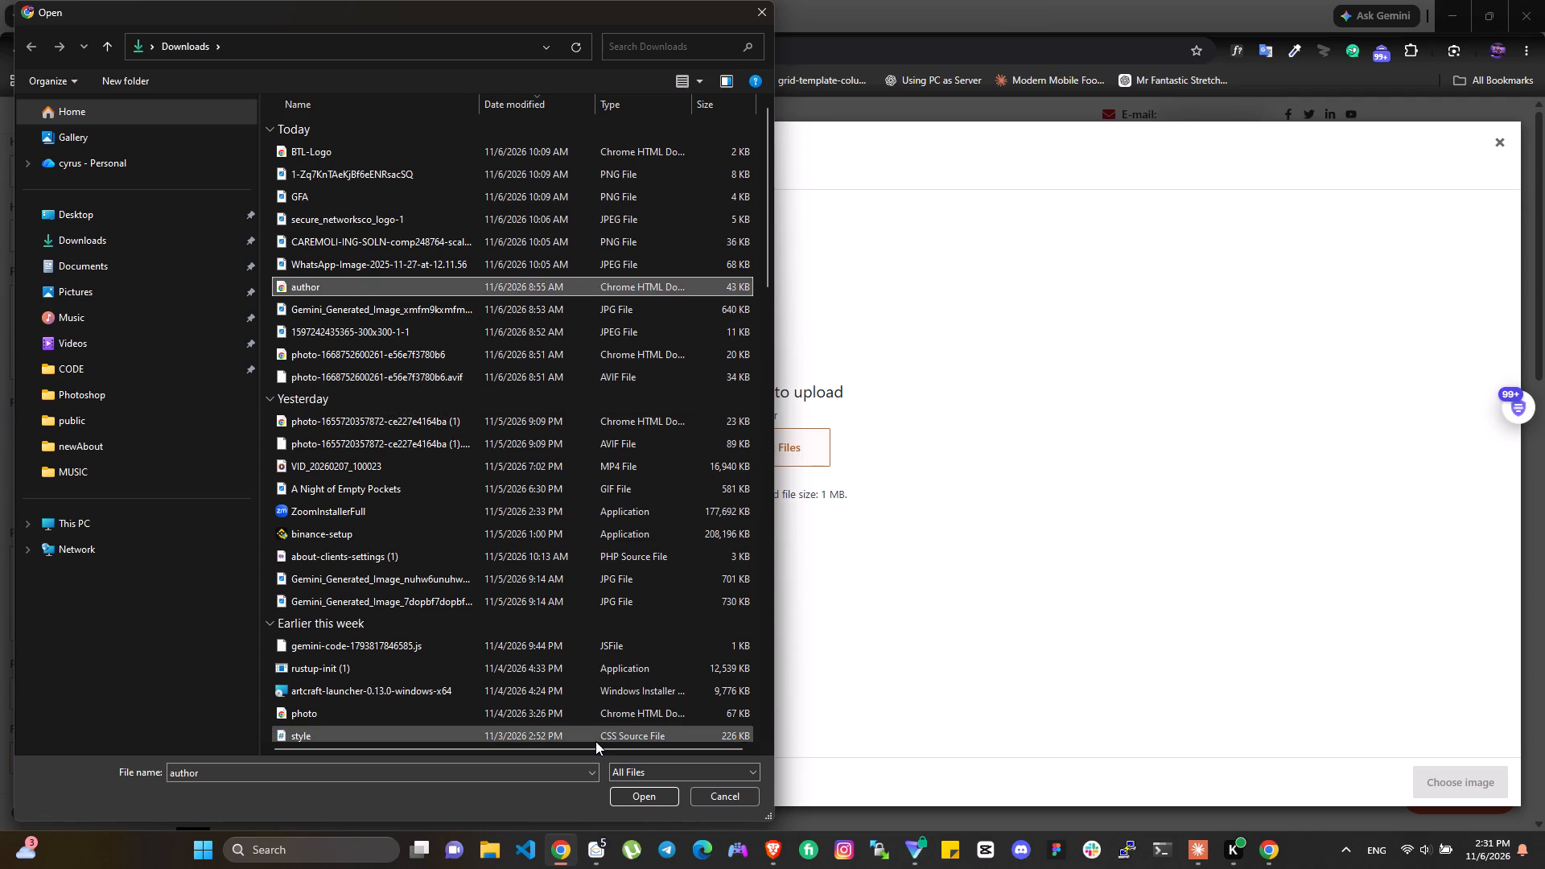
pyautogui.click(647, 801)
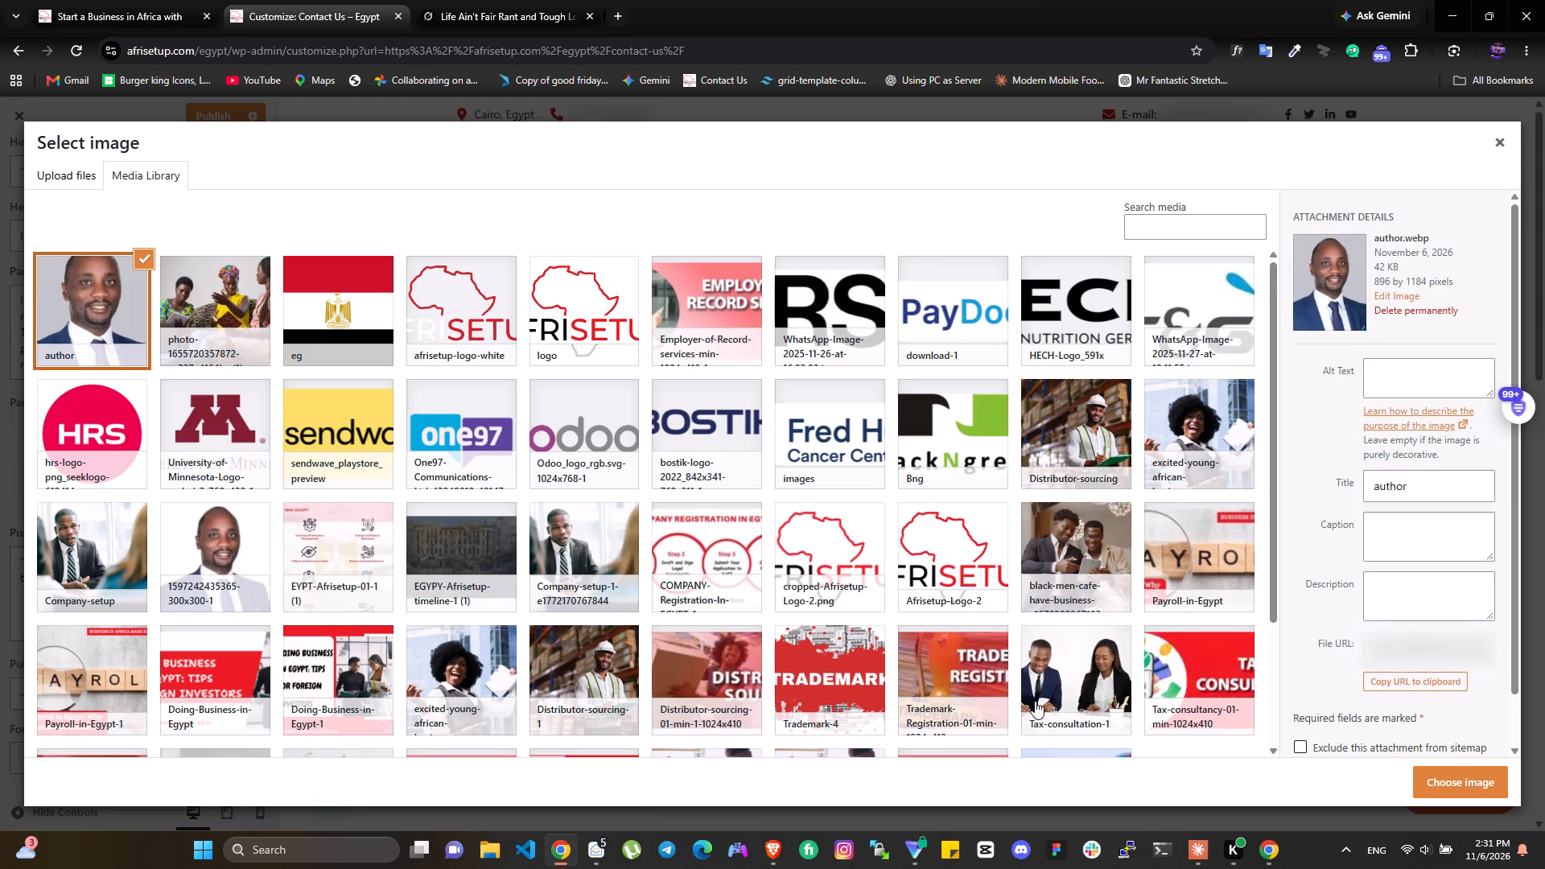
pyautogui.click(1385, 377)
pyautogui.hotkey('ctrl', 'v')
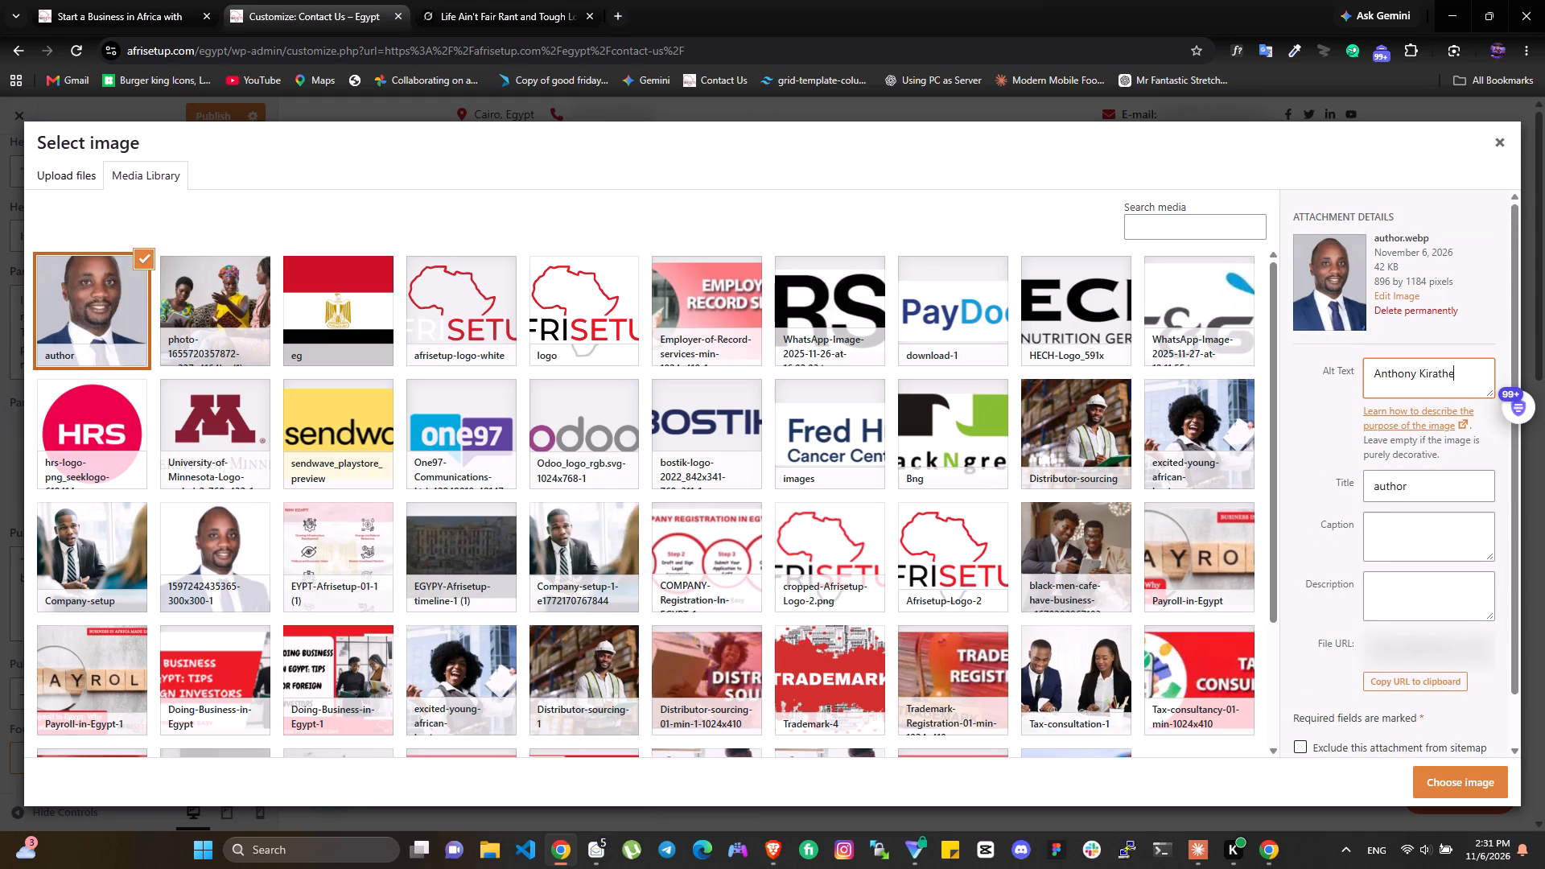
pyautogui.click(1451, 772)
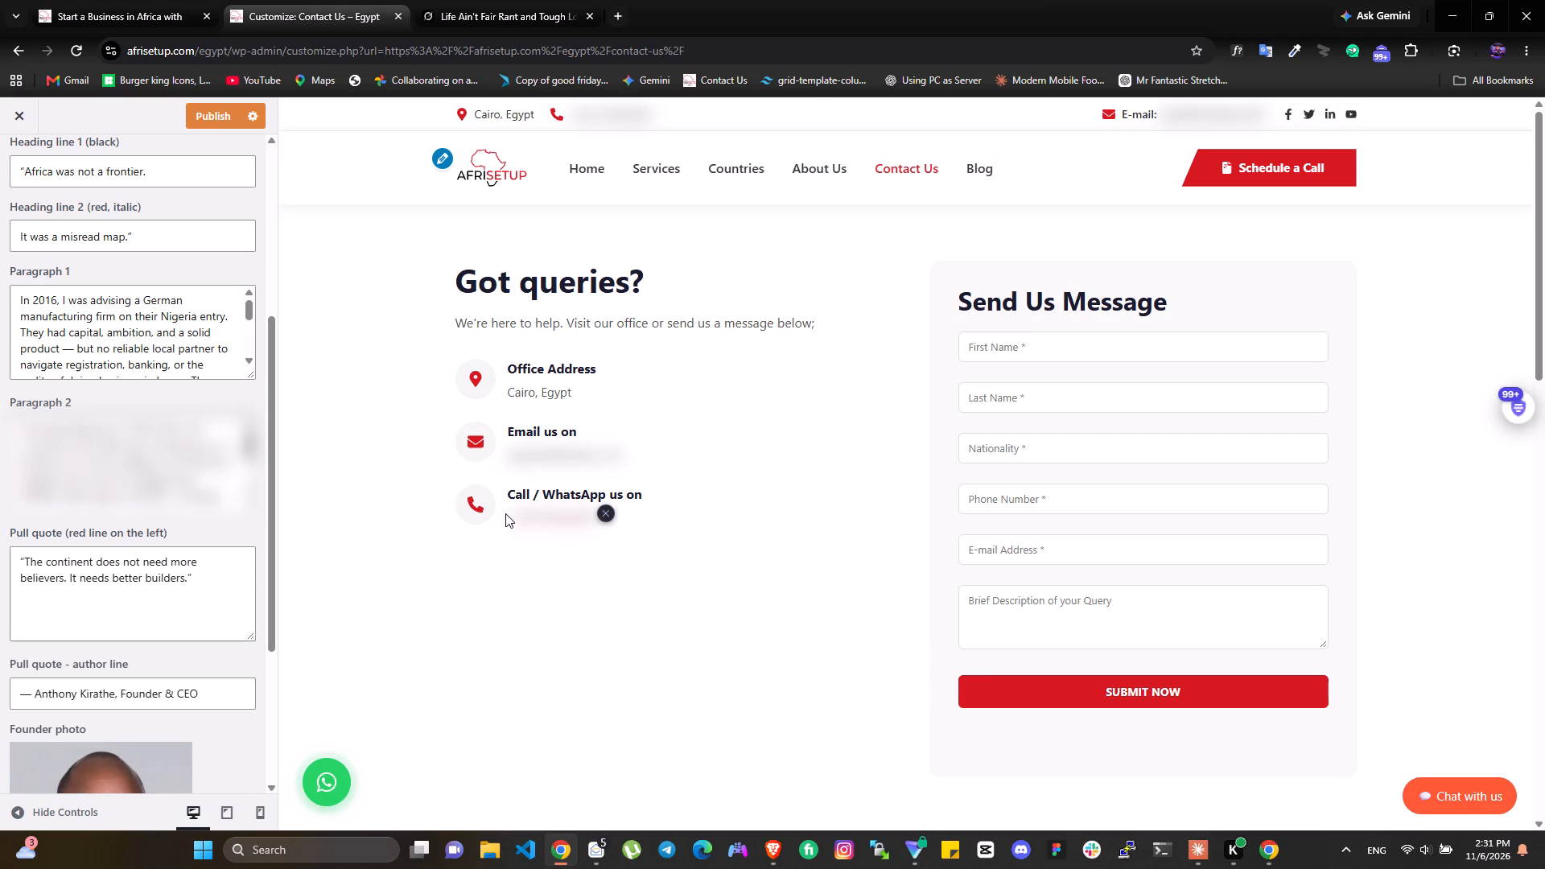
pyautogui.click(211, 126)
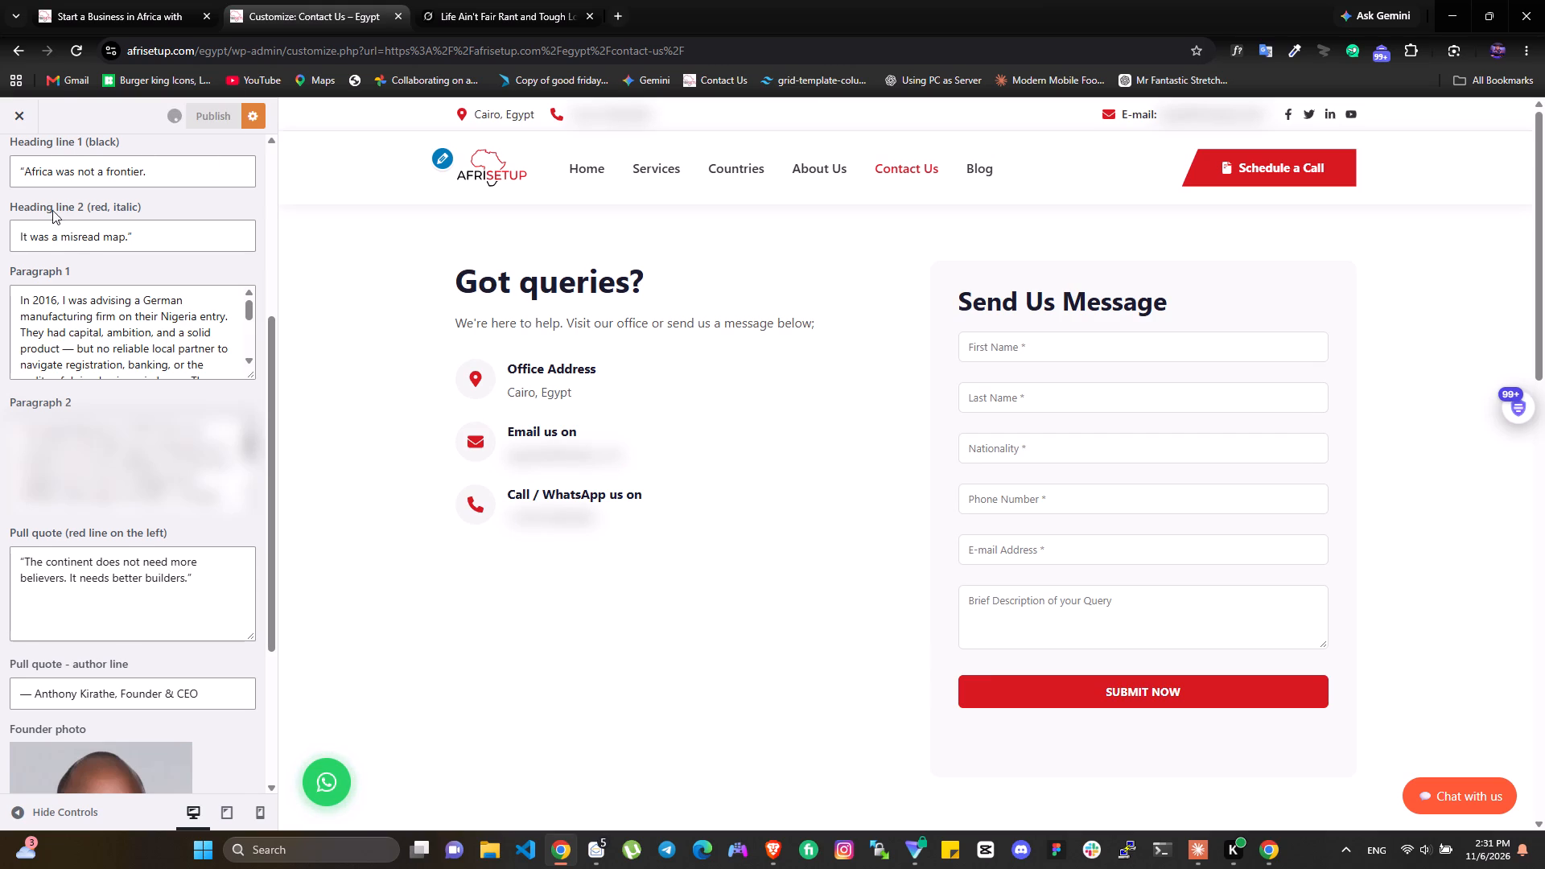
# Leave the Founder Story section and open the About Page: Trusted By section of the Egypt site.
pyautogui.scroll(4, 52, 210)
pyautogui.click(14, 182)
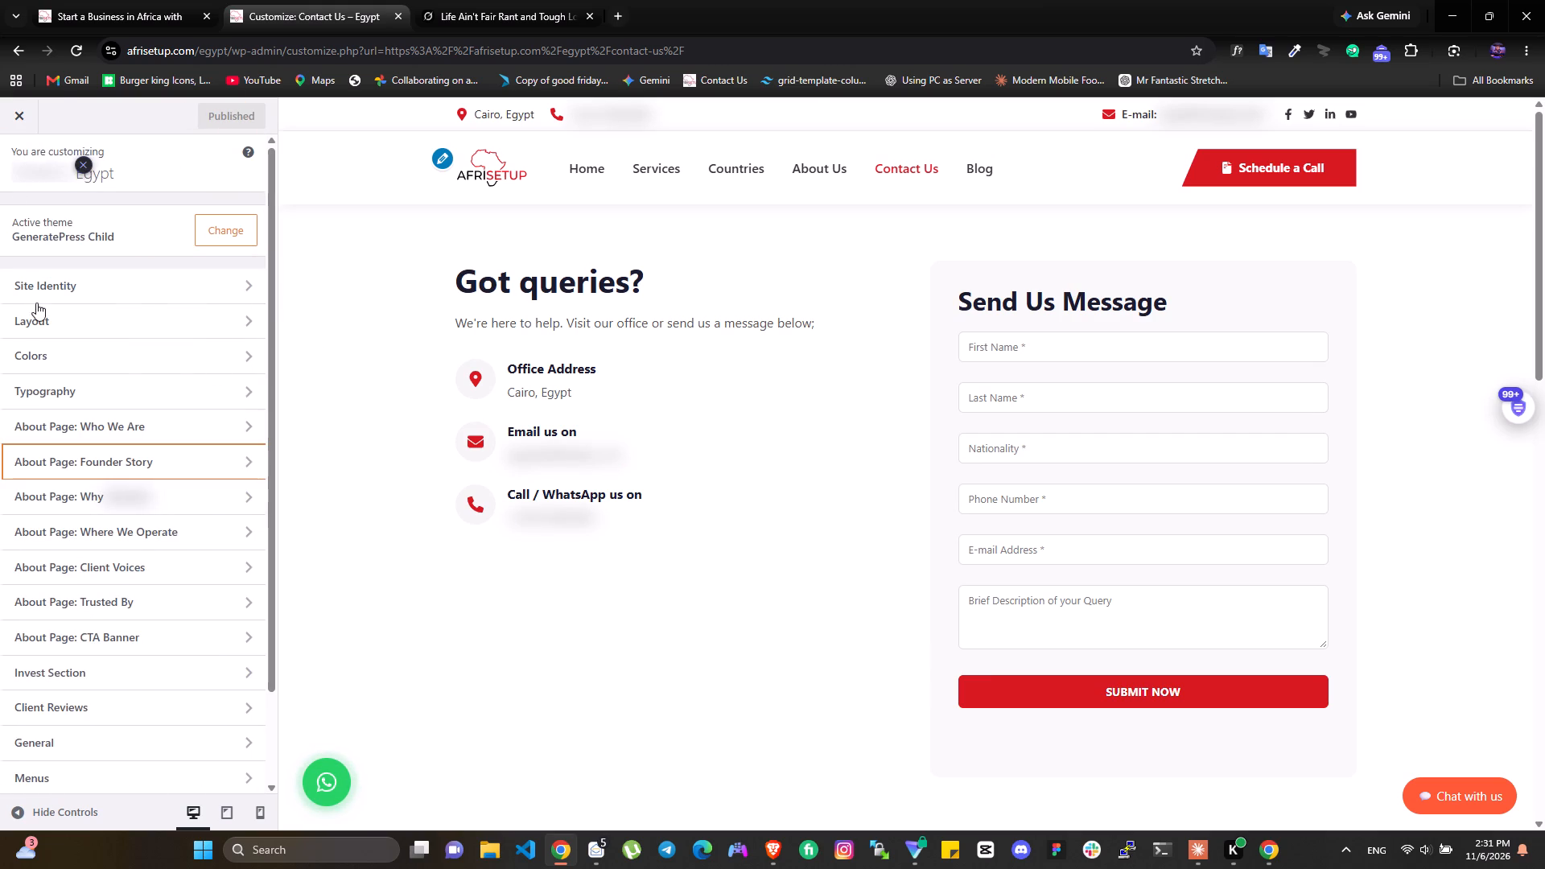
pyautogui.click(148, 590)
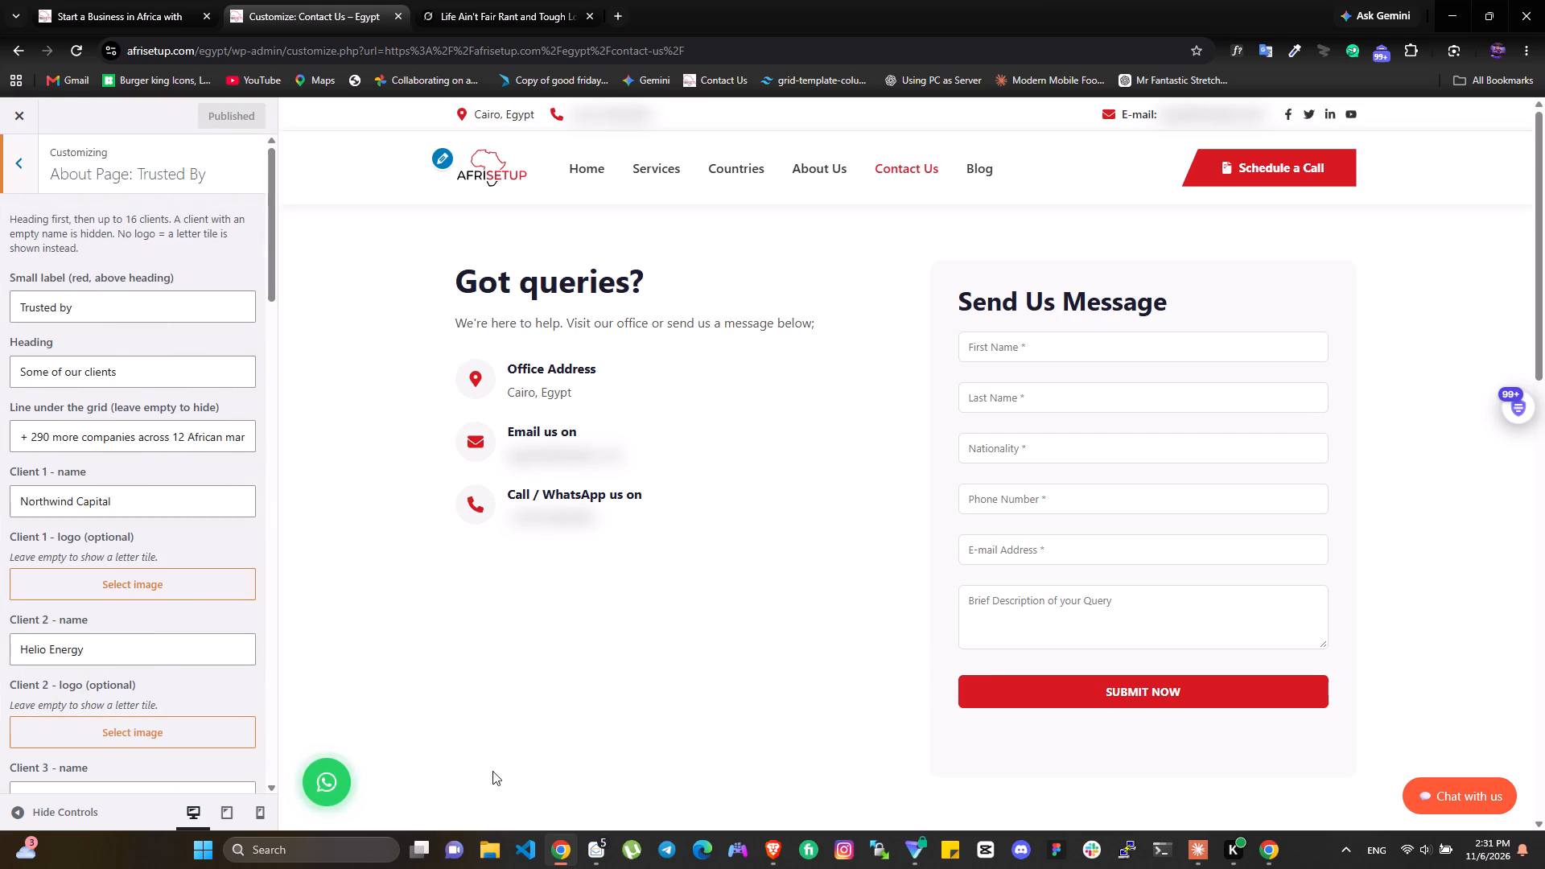
# Switch to YouTube Music in Brave, play "Raw (Might Just)" by Young Thug from Listen again, and return to the Customizer.
pyautogui.click(777, 853)
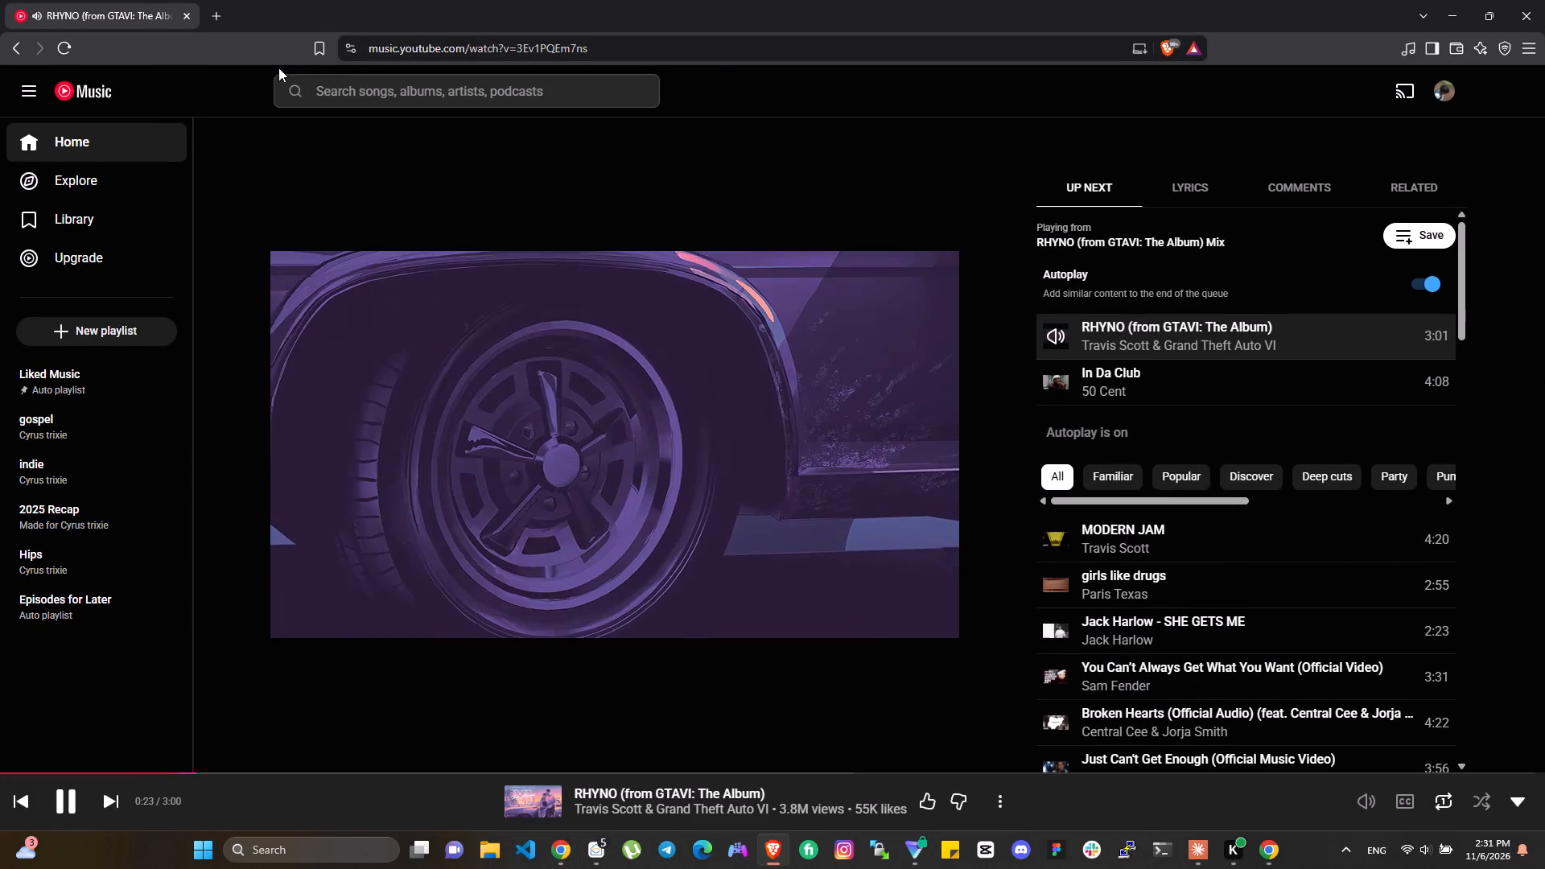
pyautogui.click(72, 150)
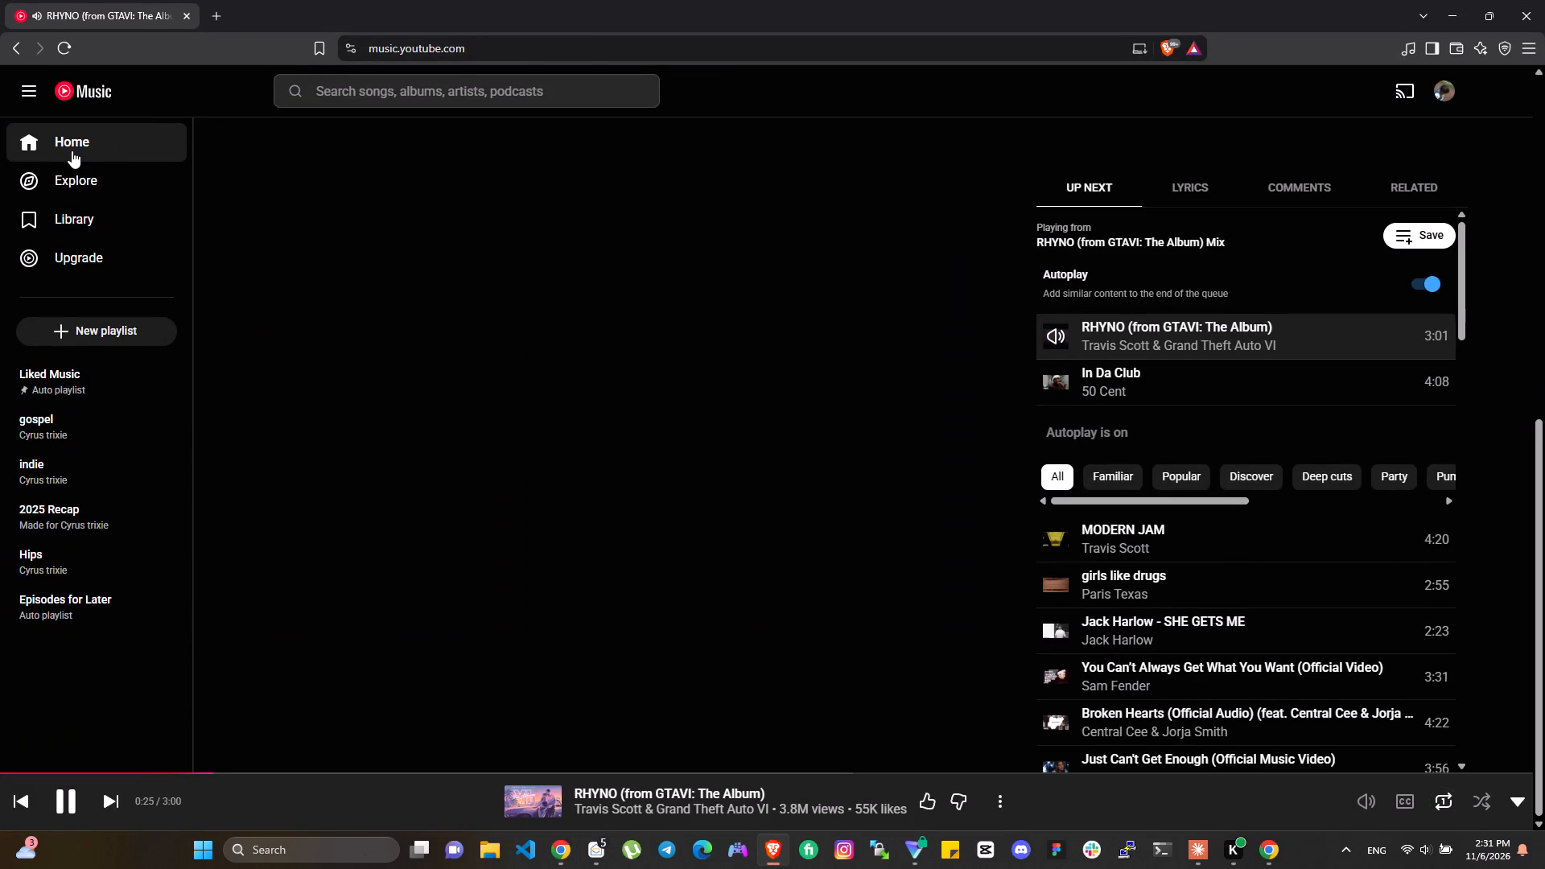
pyautogui.scroll(8, 490, 489)
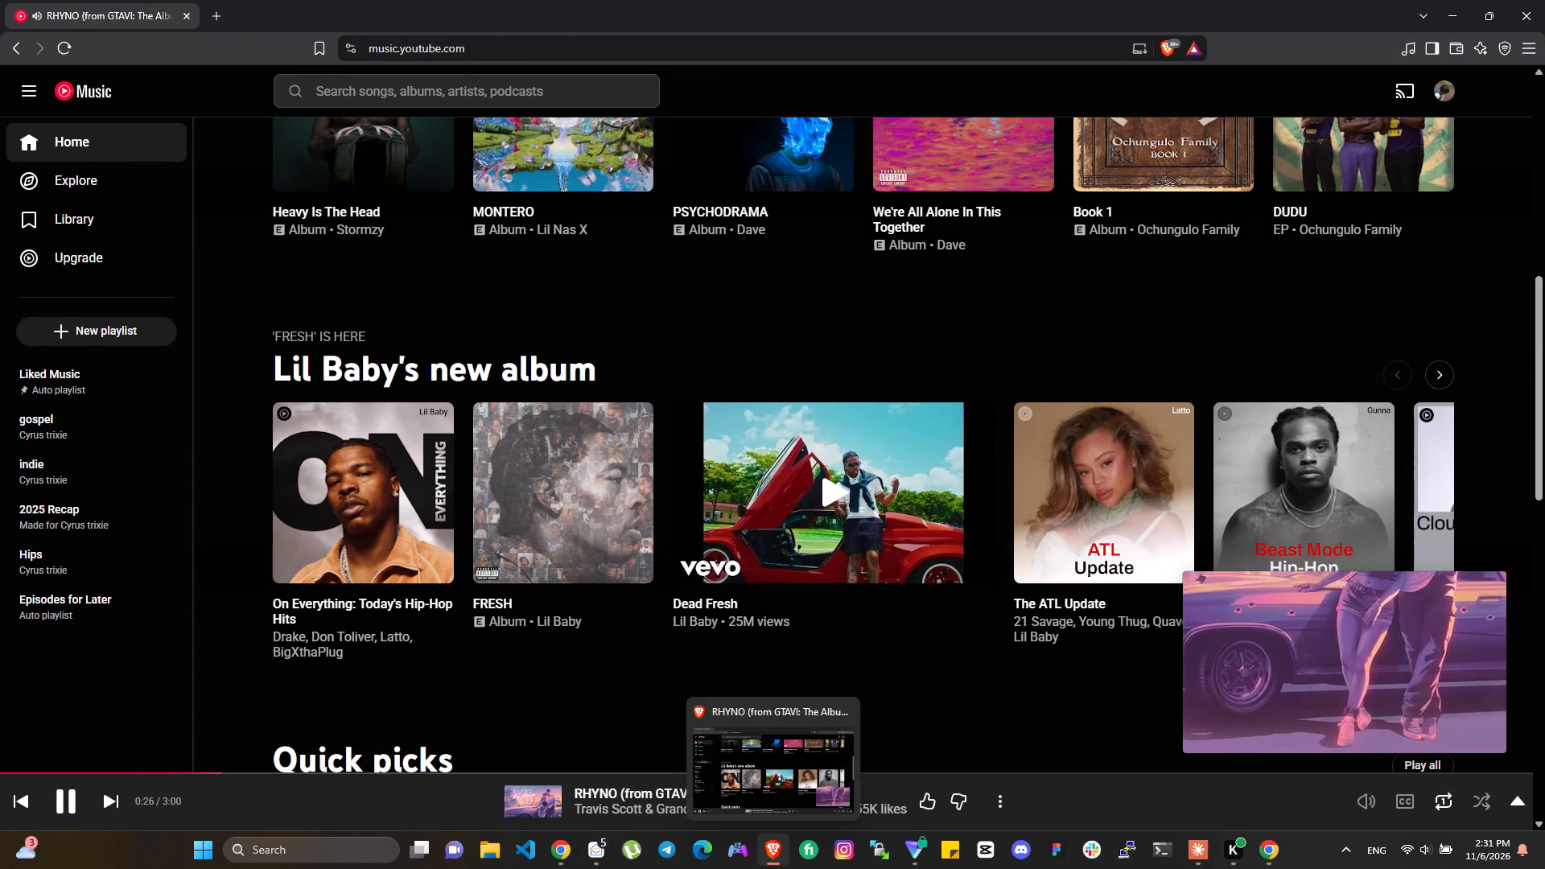
pyautogui.scroll(4, 762, 868)
pyautogui.scroll(11, 898, 696)
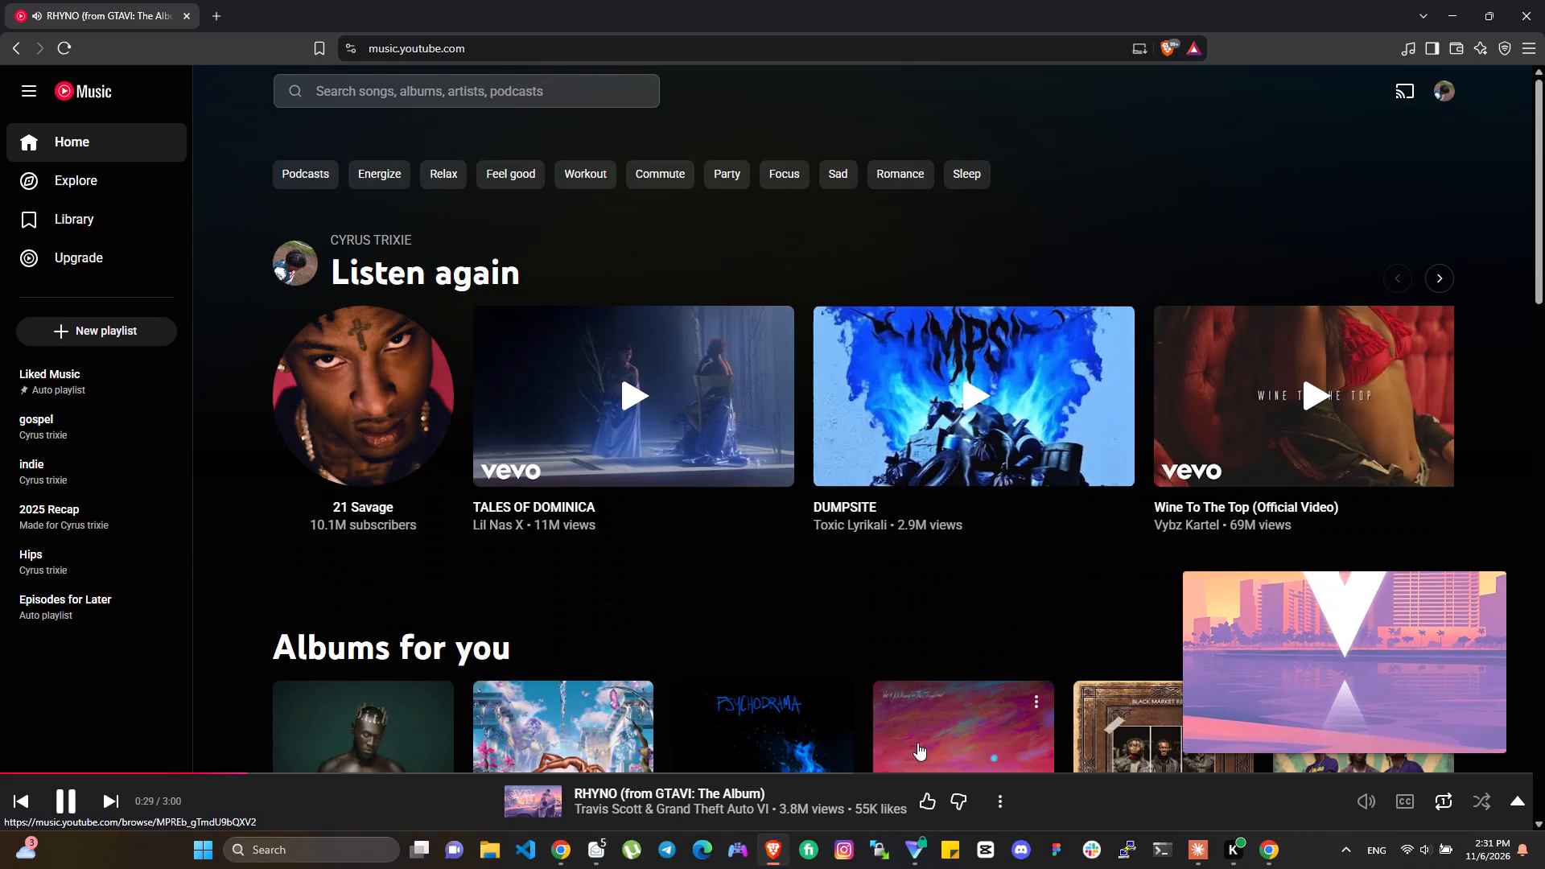
pyautogui.hscroll(-10, 976, 538)
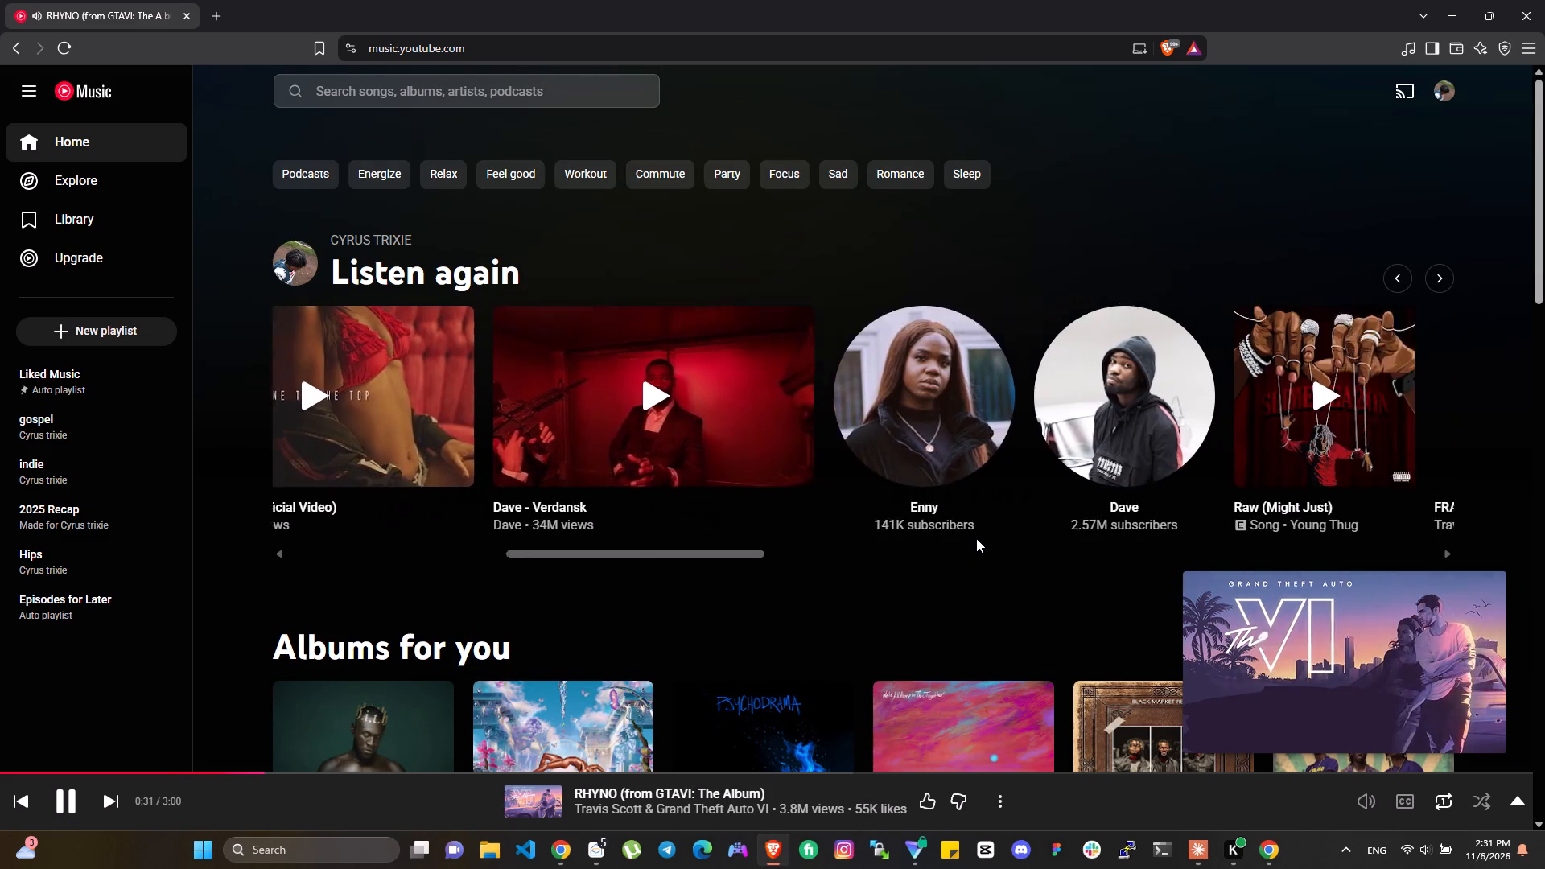
pyautogui.hscroll(-5, 976, 538)
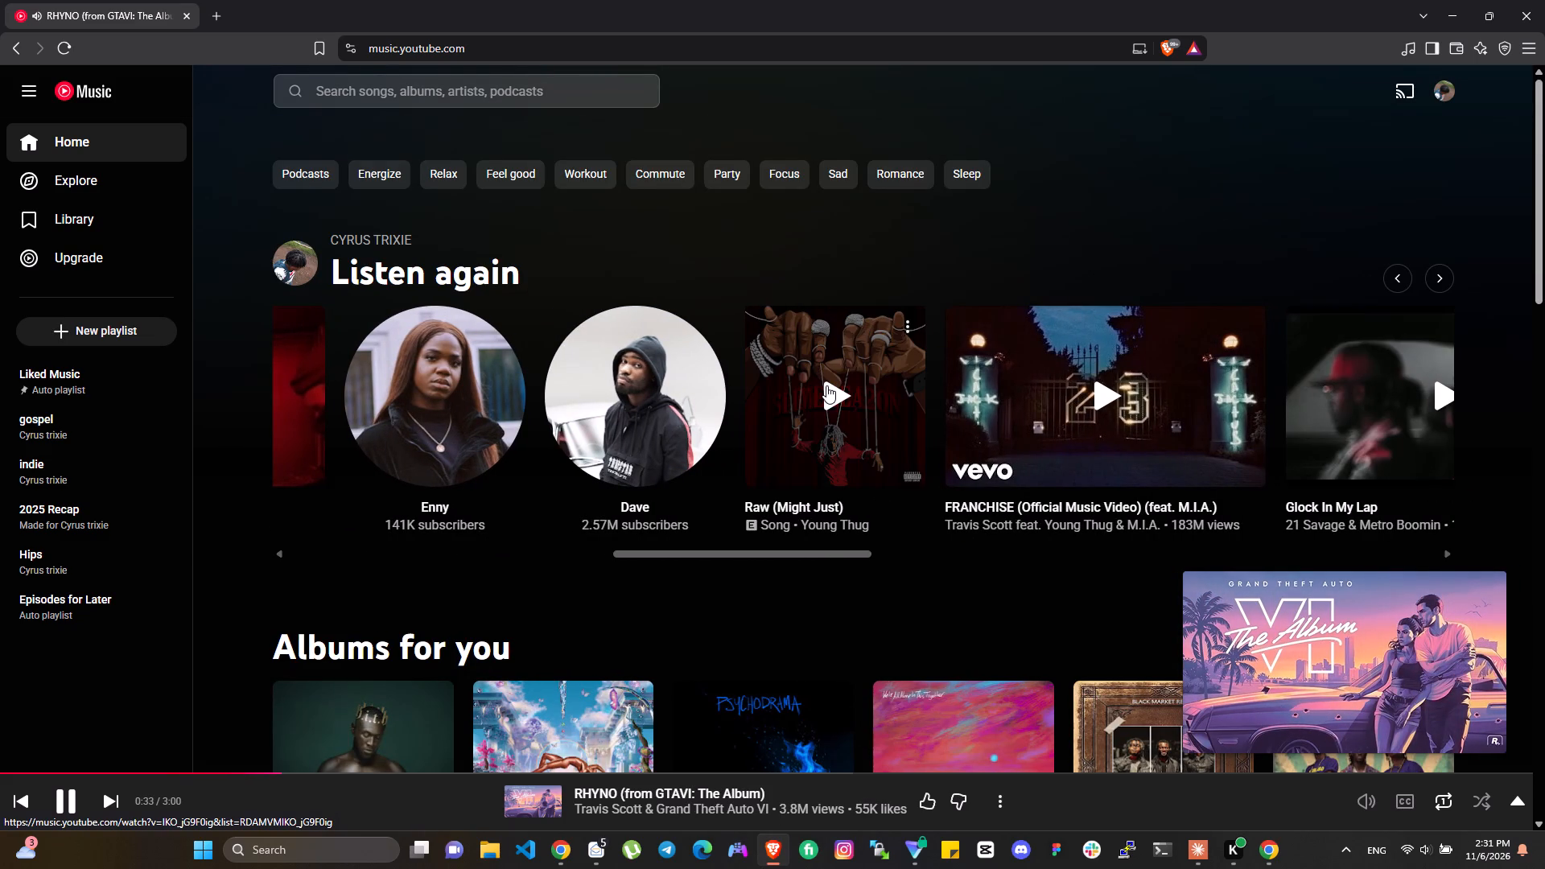
pyautogui.click(835, 393)
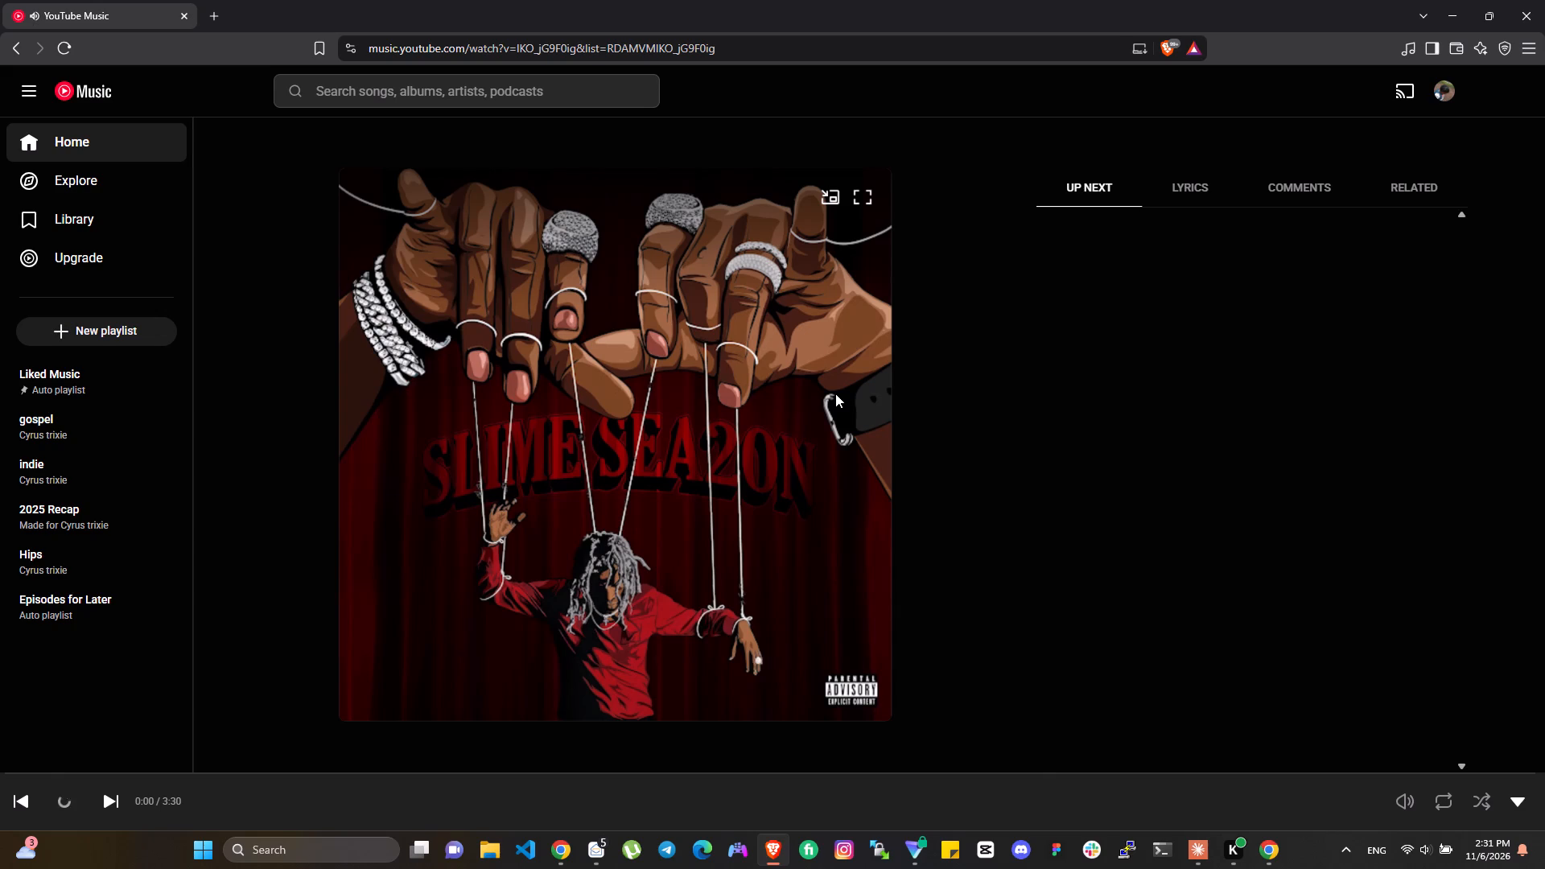
pyautogui.click(1453, 0)
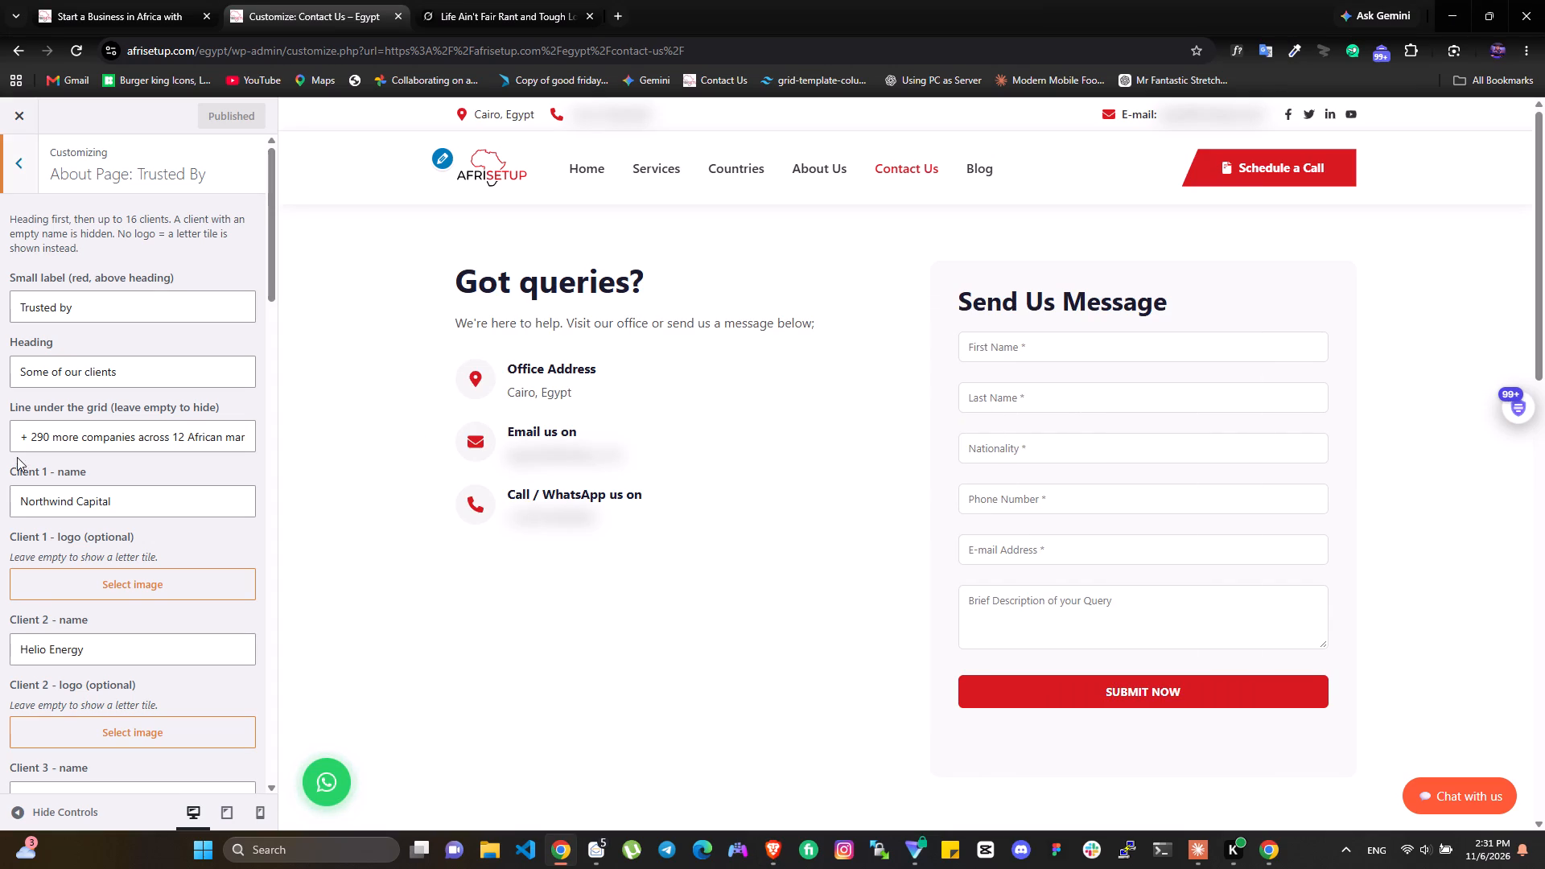
# Choose the "Bng" image from the media library as the Client 1 logo in the Trusted By section.
pyautogui.click(102, 577)
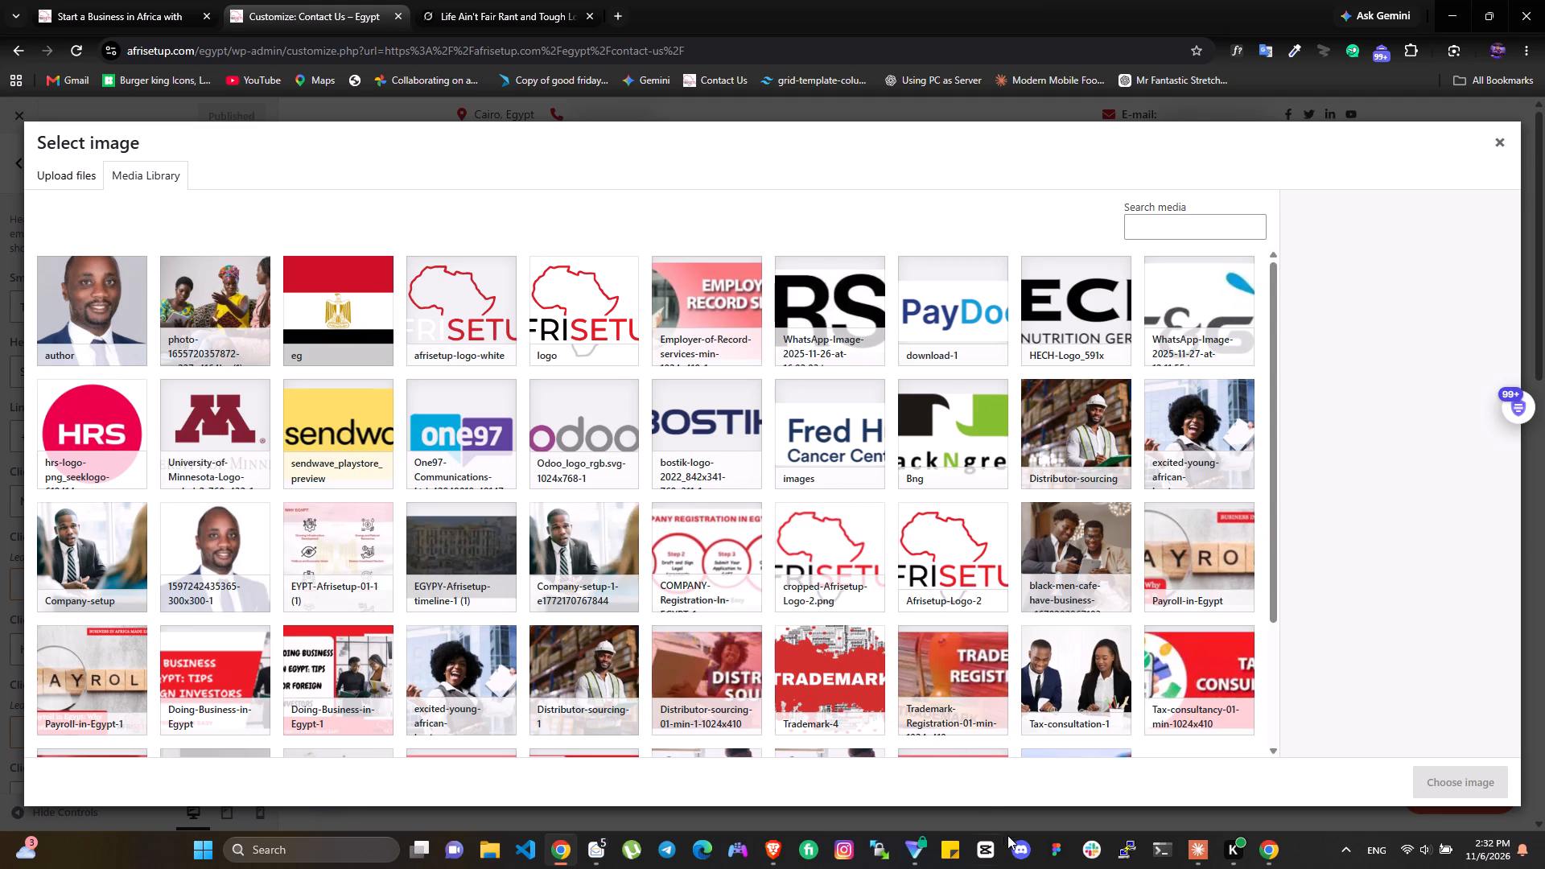
pyautogui.click(1021, 852)
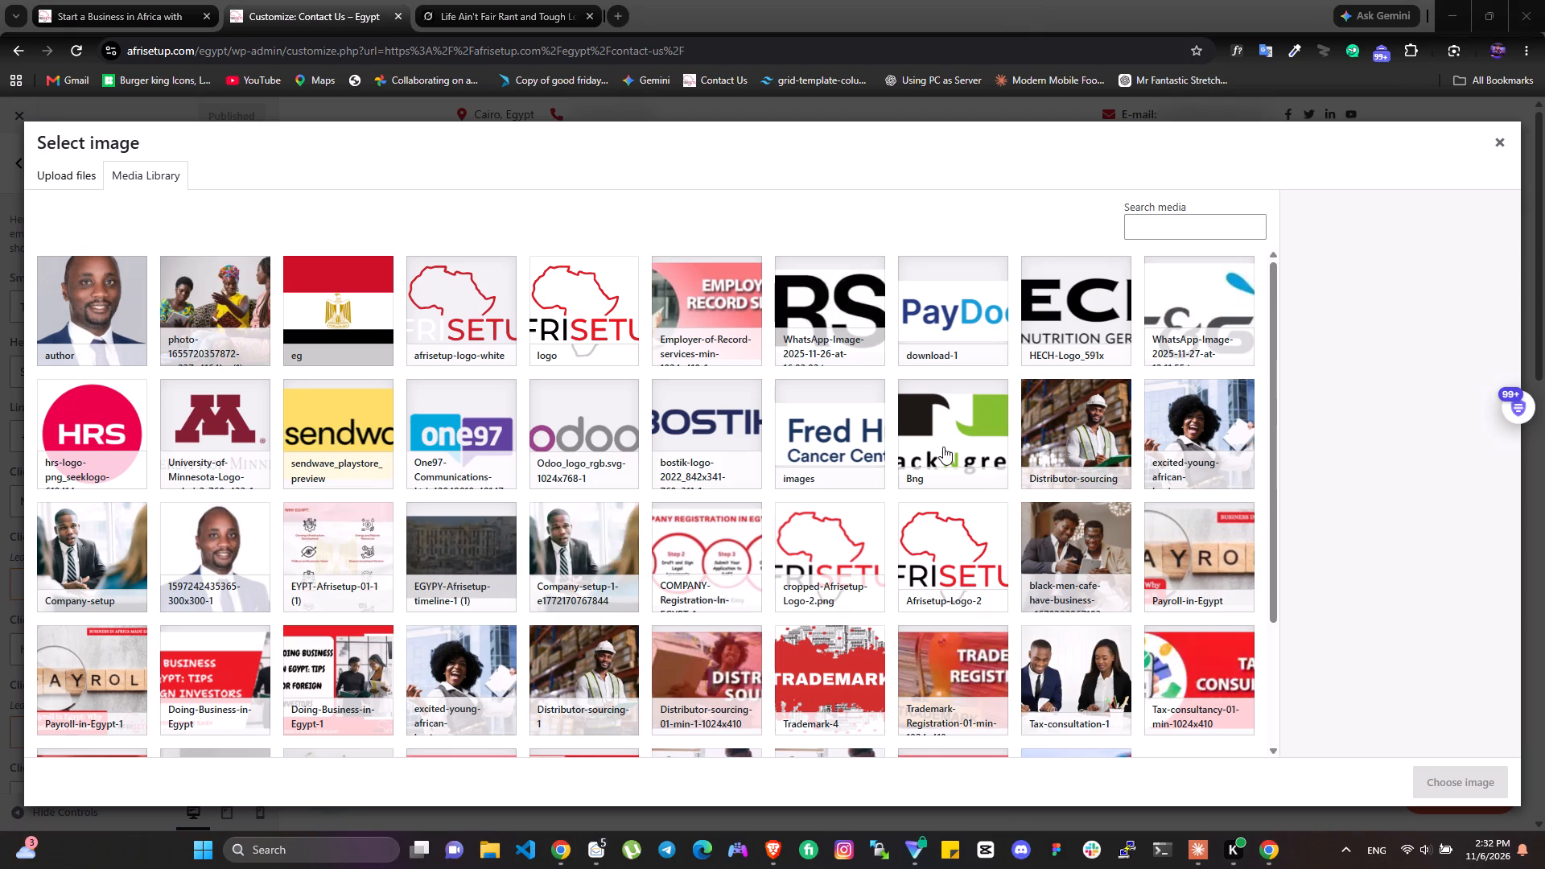
pyautogui.click(948, 445)
pyautogui.click(1432, 776)
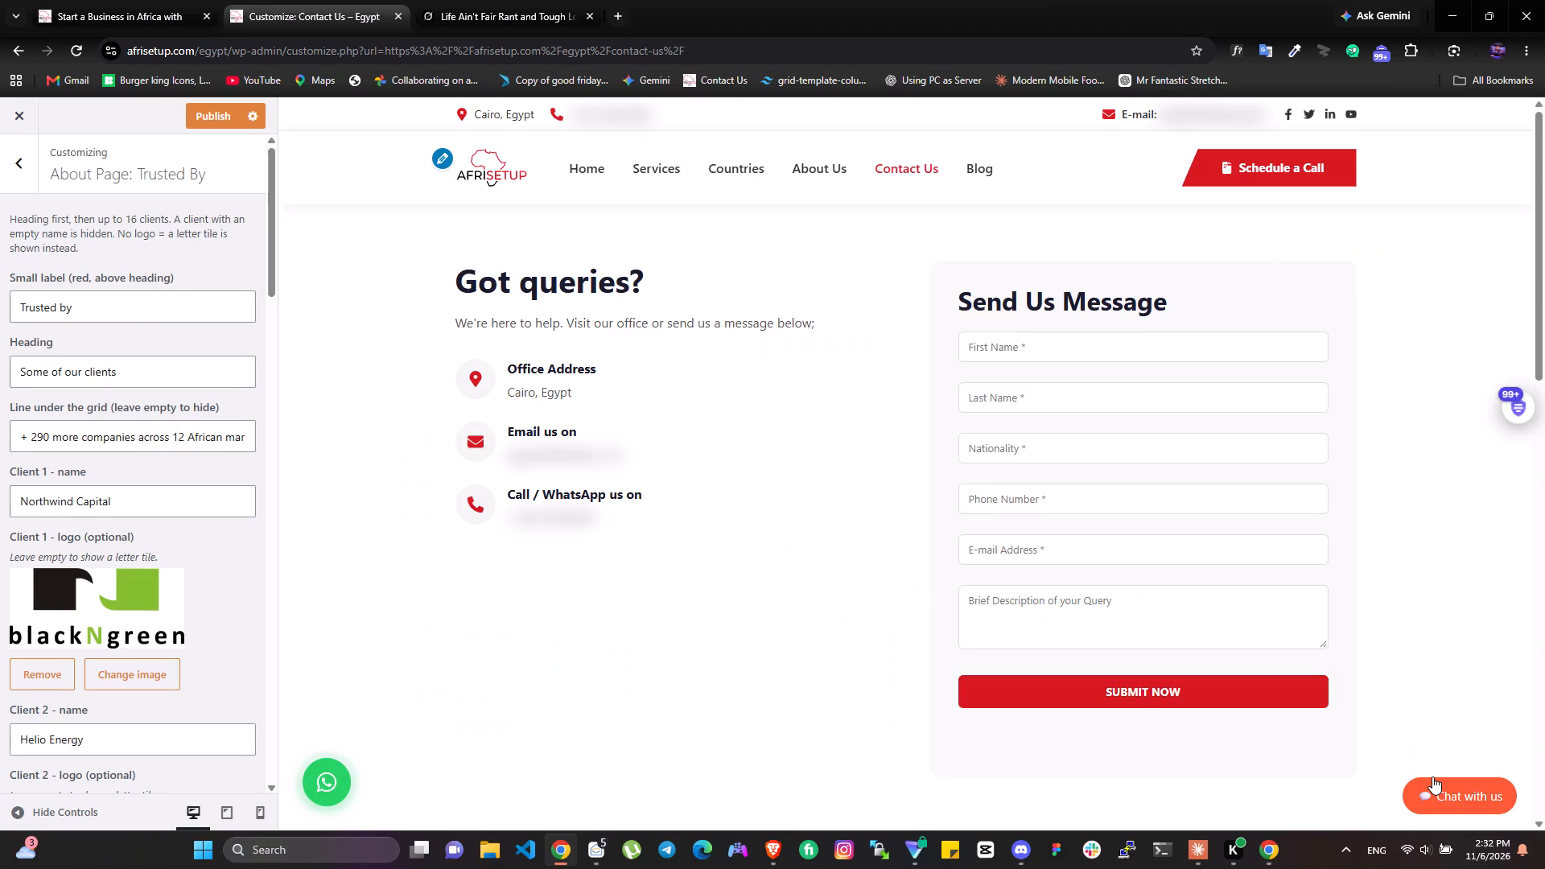
# Open the Client 1 name in the Trusted By section for editing.
pyautogui.click(178, 476)
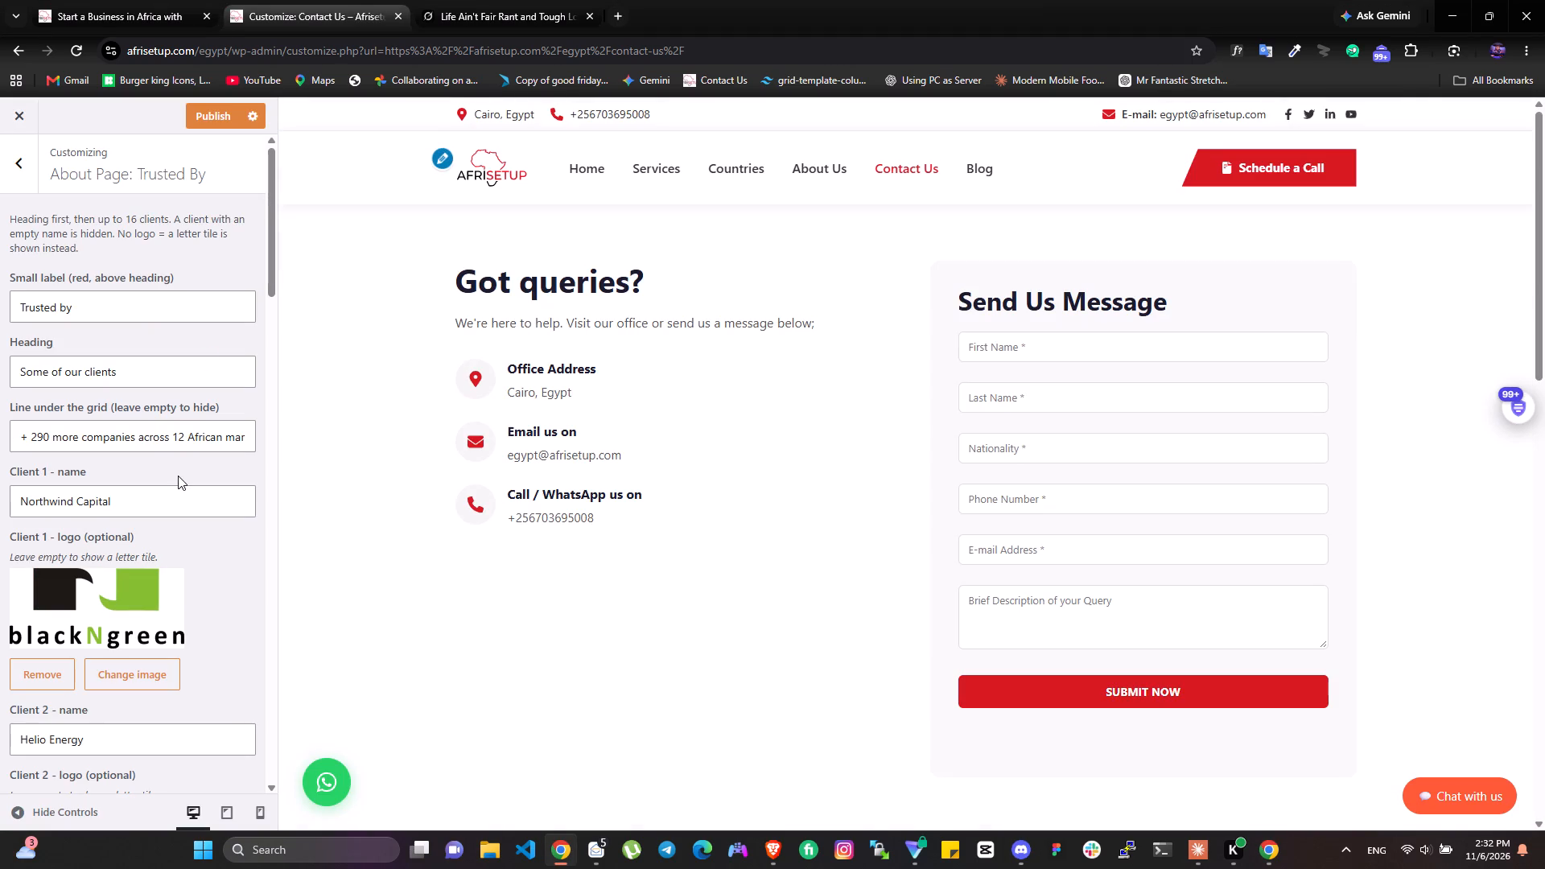
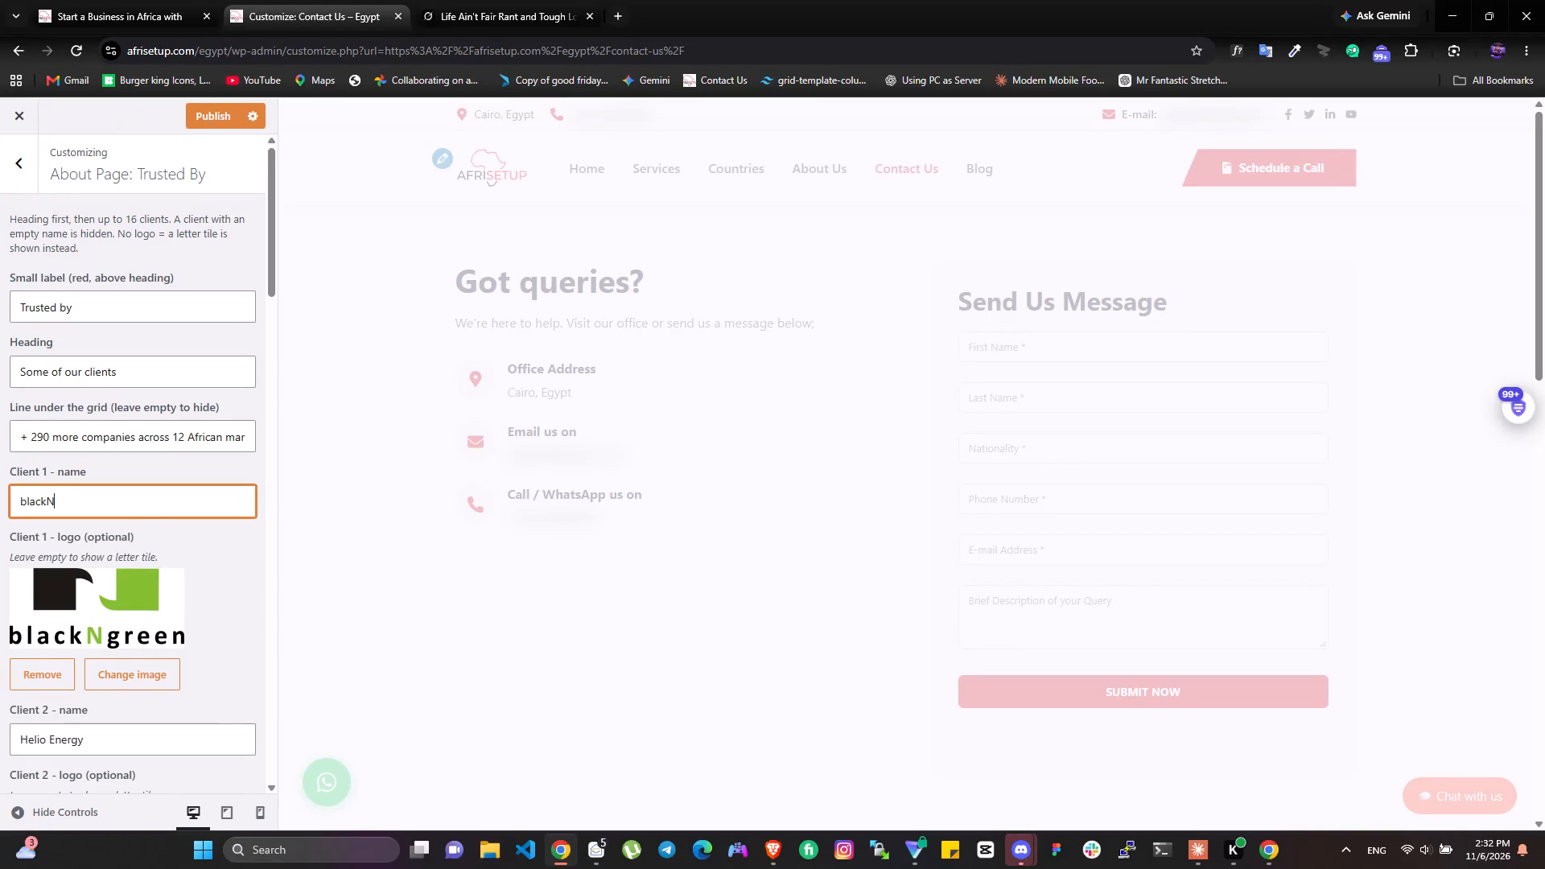
# Complete the Client 1 name as blackNgreen in the Trusted By section.
pyautogui.write('green')
# Open the media library to select an image for the Client 2 logo.
pyautogui.scroll(-2, 140, 513)
pyautogui.scroll(2, 140, 513)
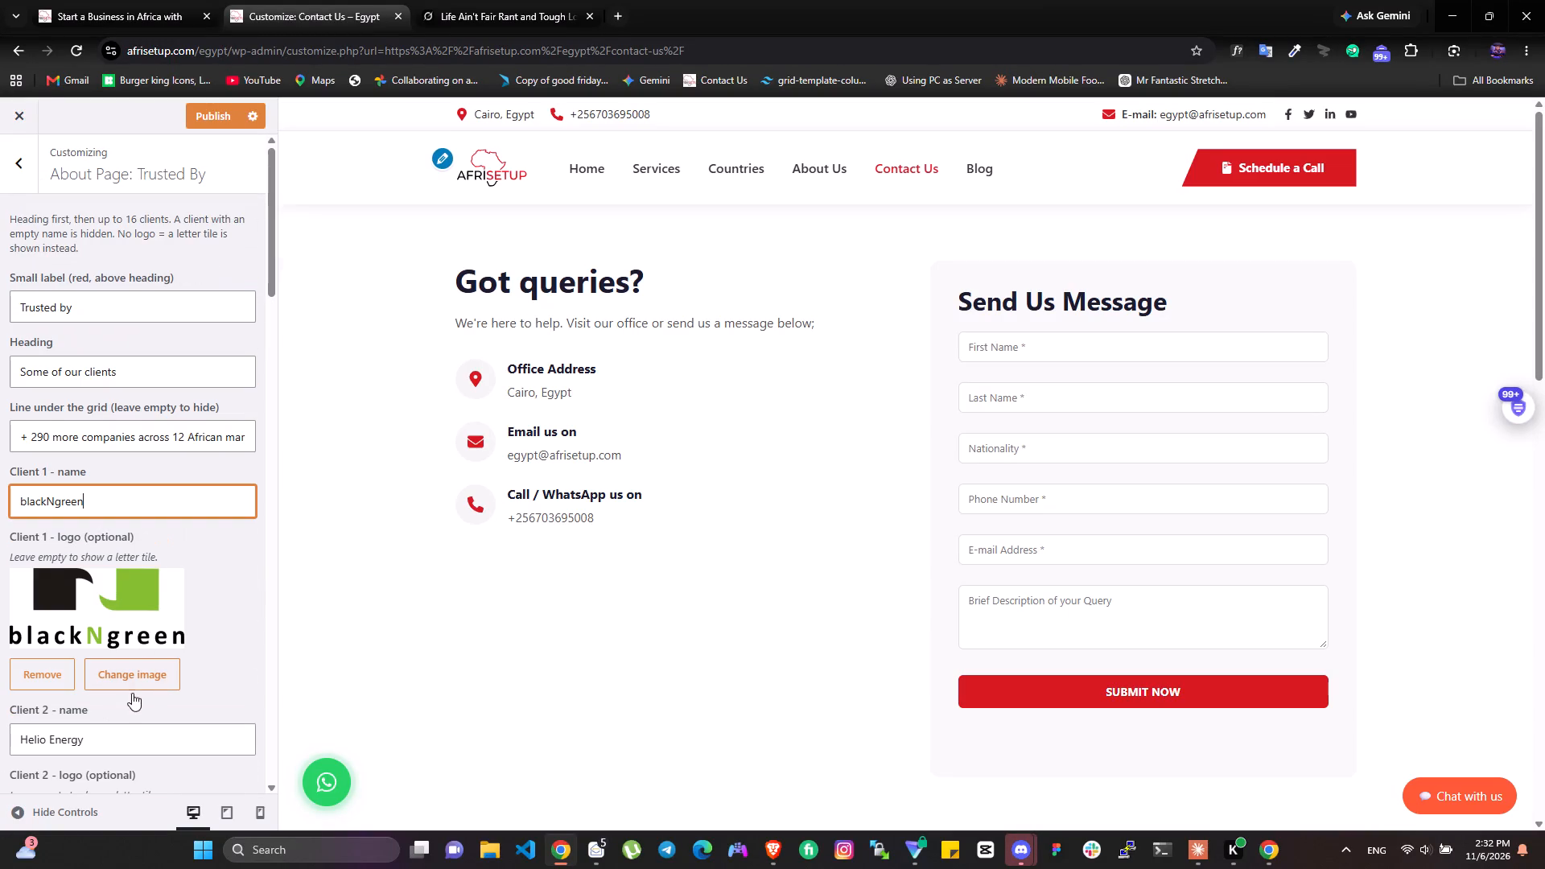
pyautogui.scroll(-1, 130, 722)
pyautogui.click(130, 752)
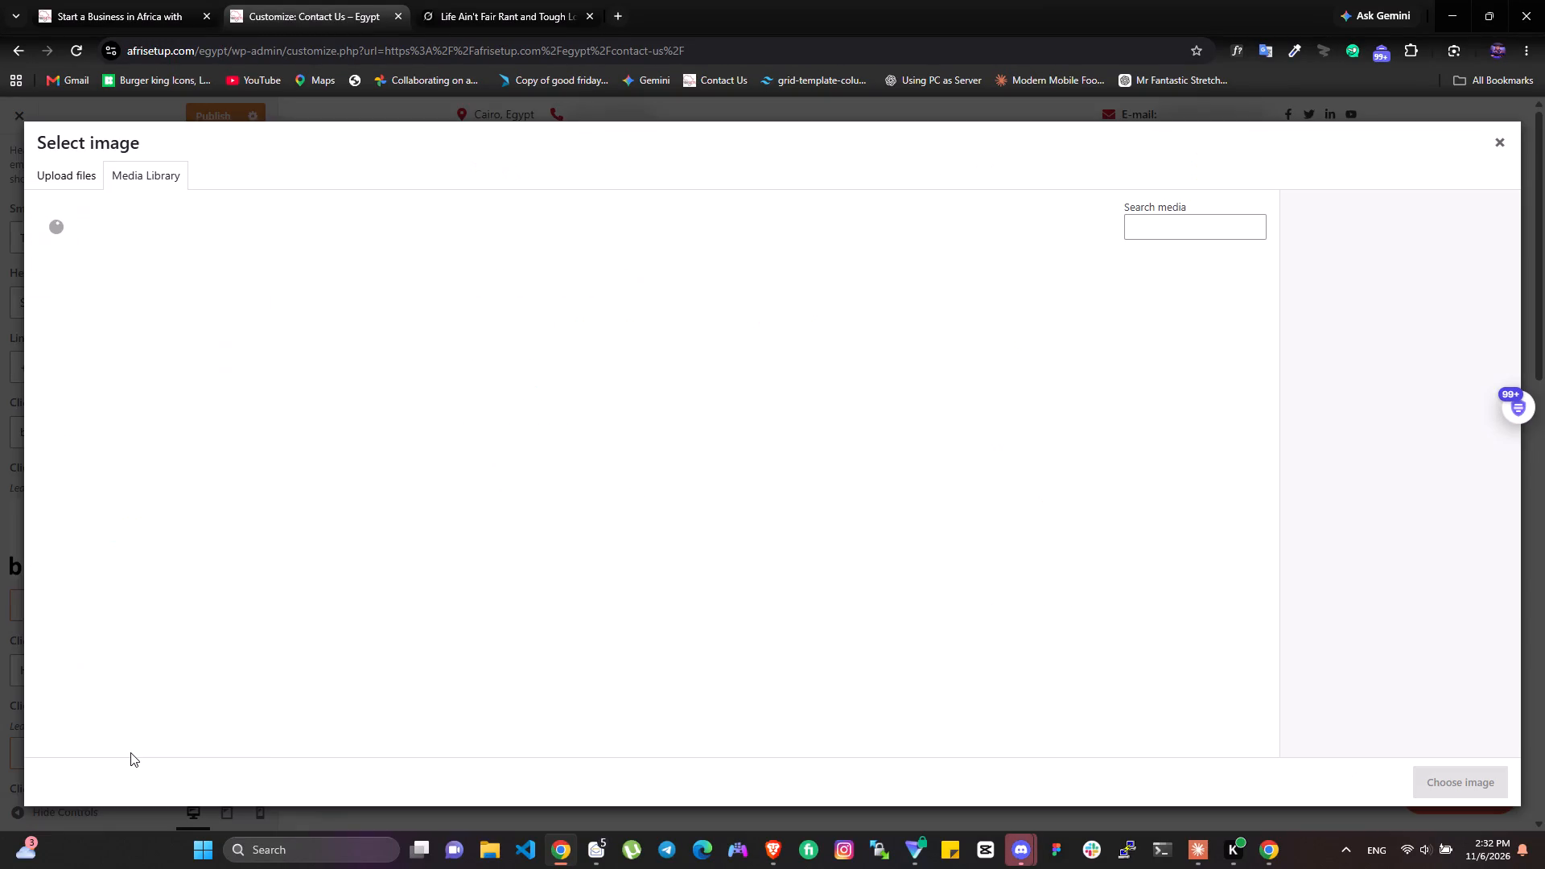
# Switch to Discord.
pyautogui.click(1017, 846)
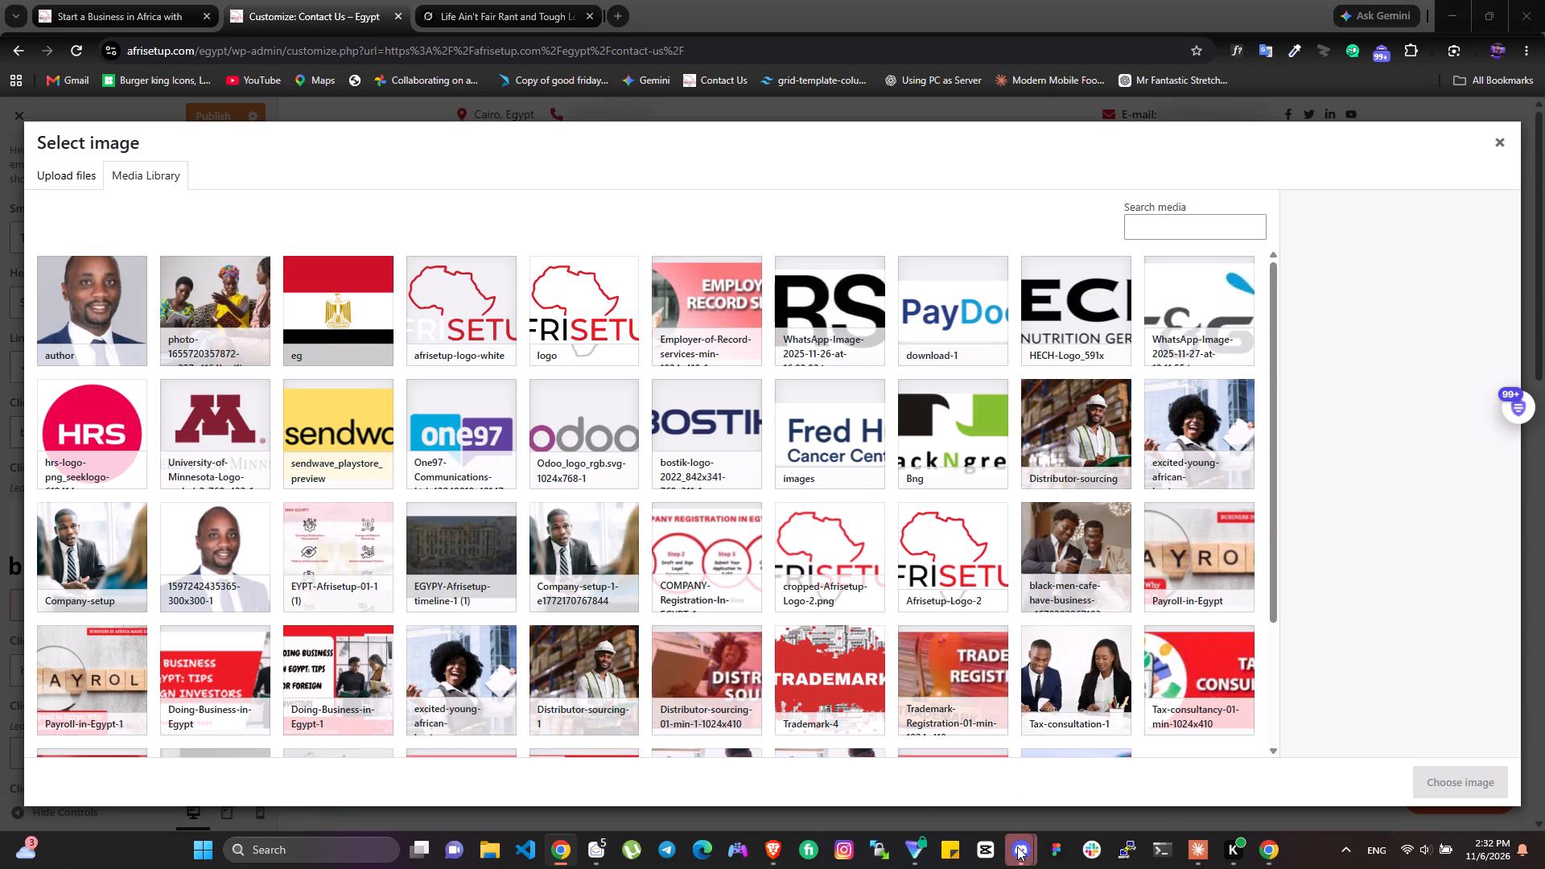
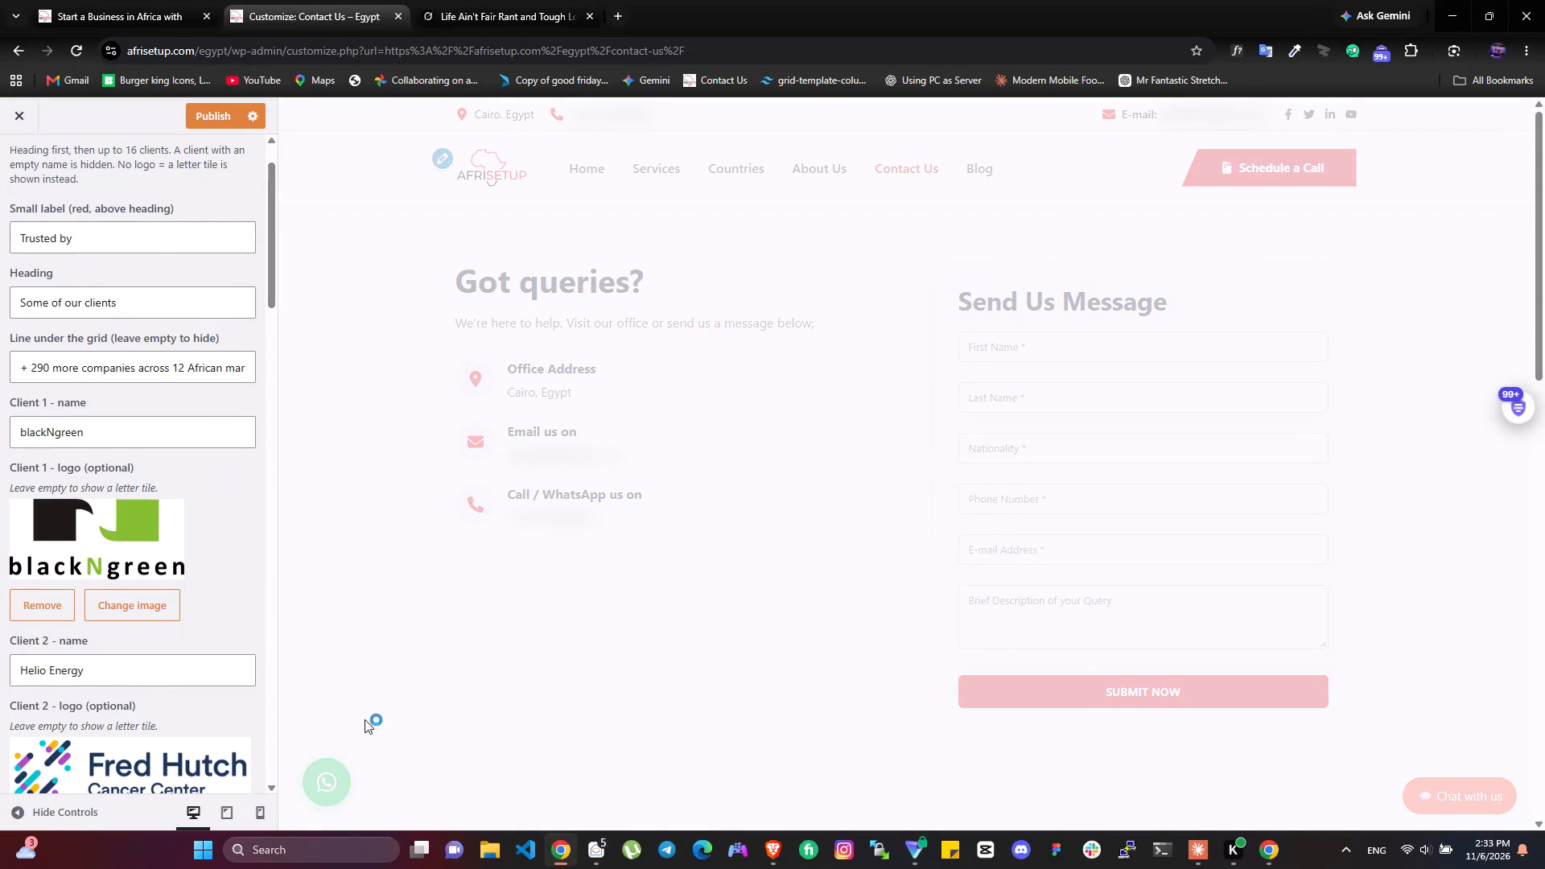
# Replace the Client 2 name with Fred Hutch in the Trusted By section.
pyautogui.scroll(-1, 149, 722)
pyautogui.moveTo(130, 581); pyautogui.dragTo(126, 581)
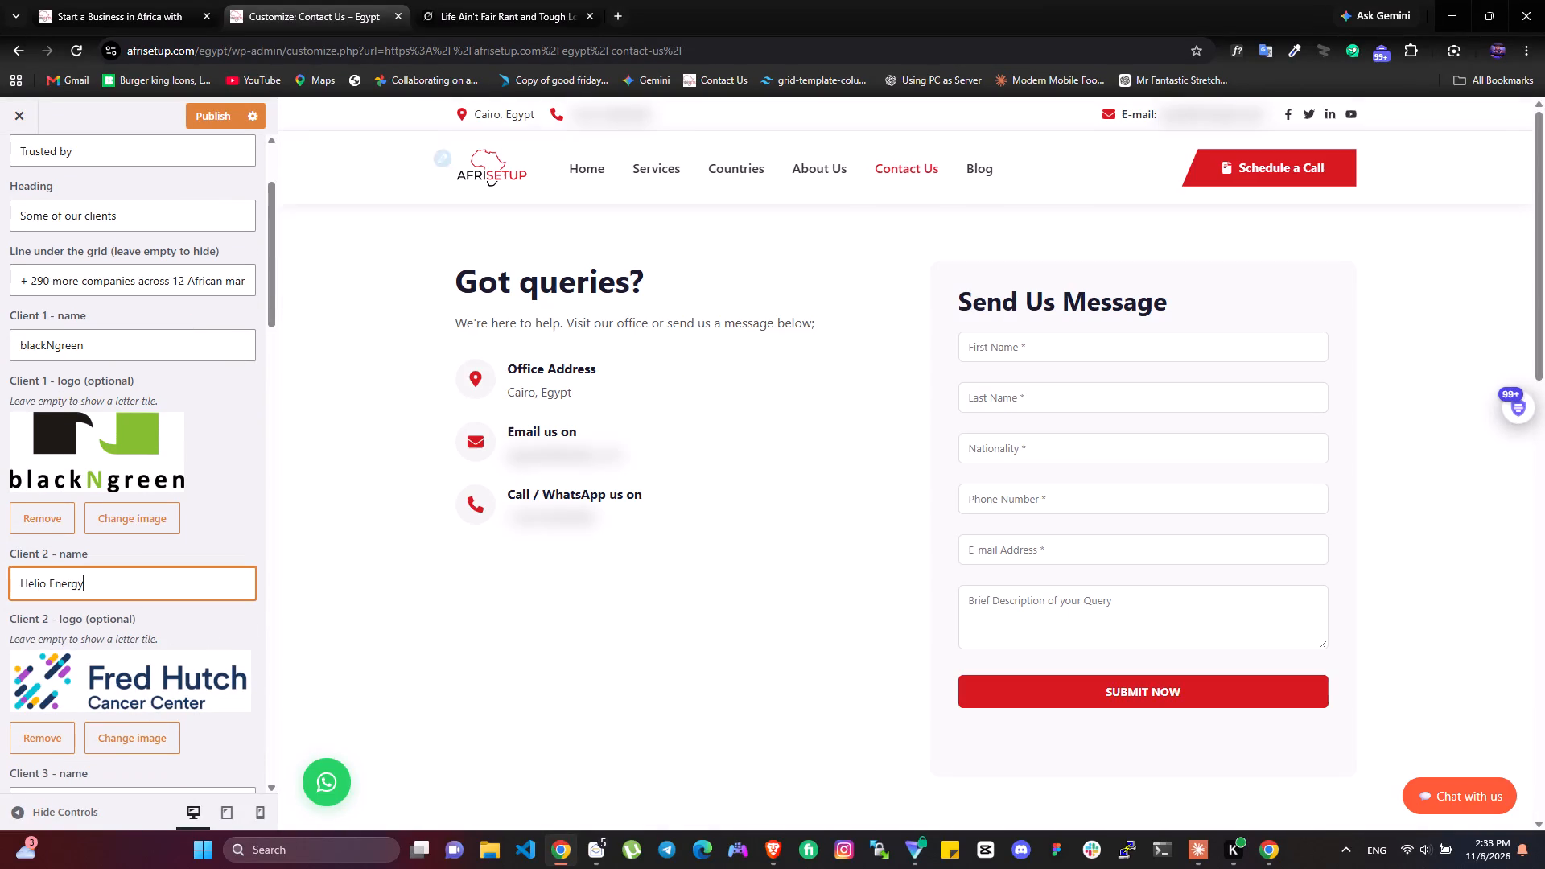
pyautogui.moveTo(126, 581); pyautogui.dragTo(0, 563)
pyautogui.write('Fred Hutch')
# Set the Client 3 logo to the Bostik image and reuse bostik from its alt text as the client's name.
pyautogui.scroll(-2, 5, 632)
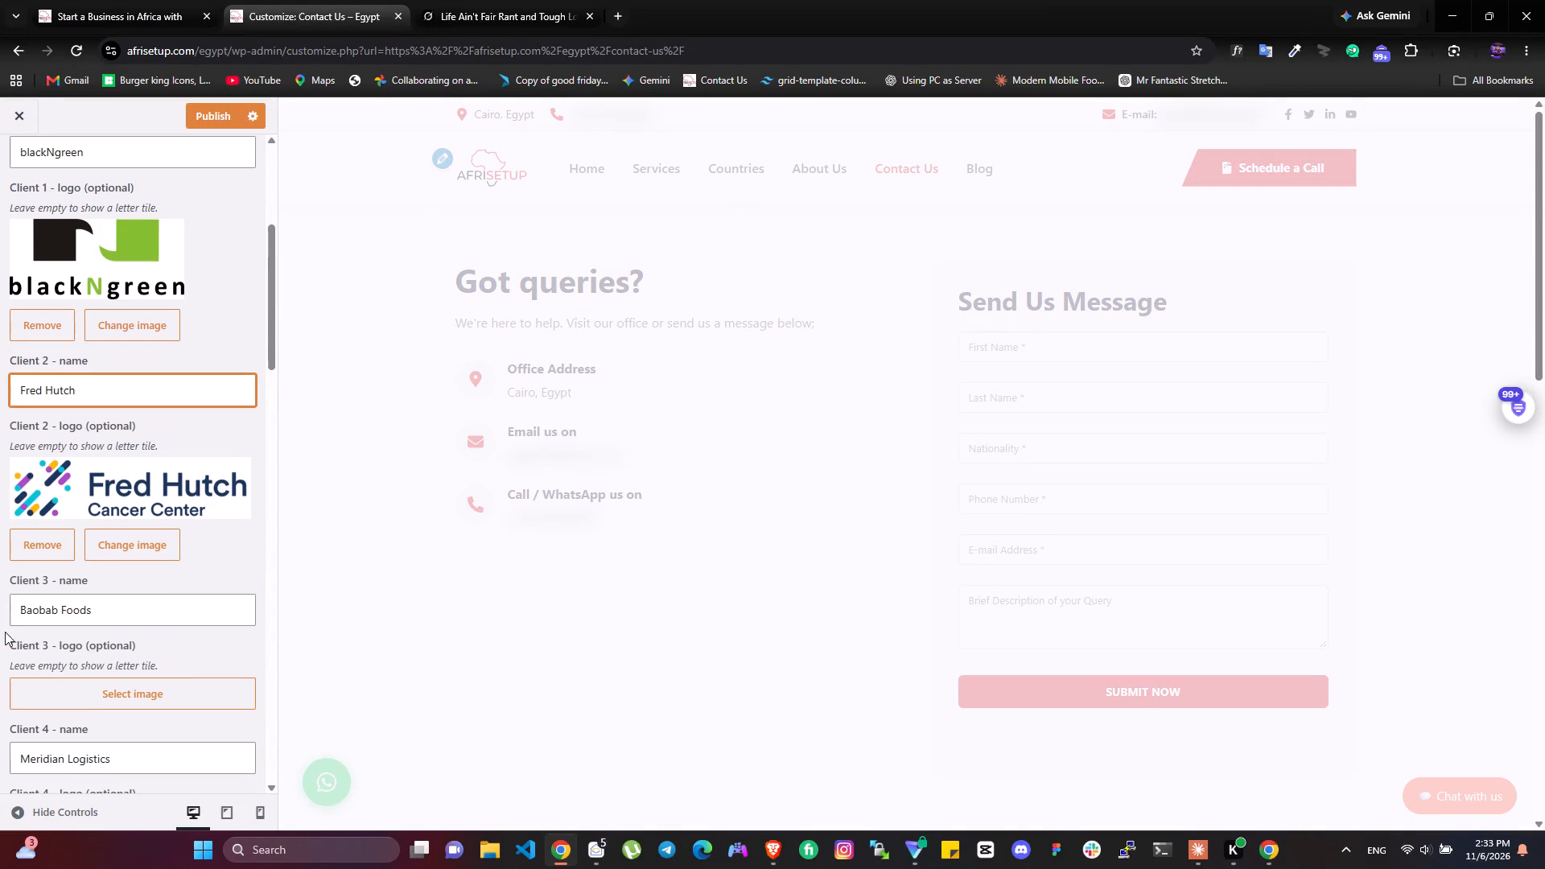
pyautogui.scroll(1, 150, 679)
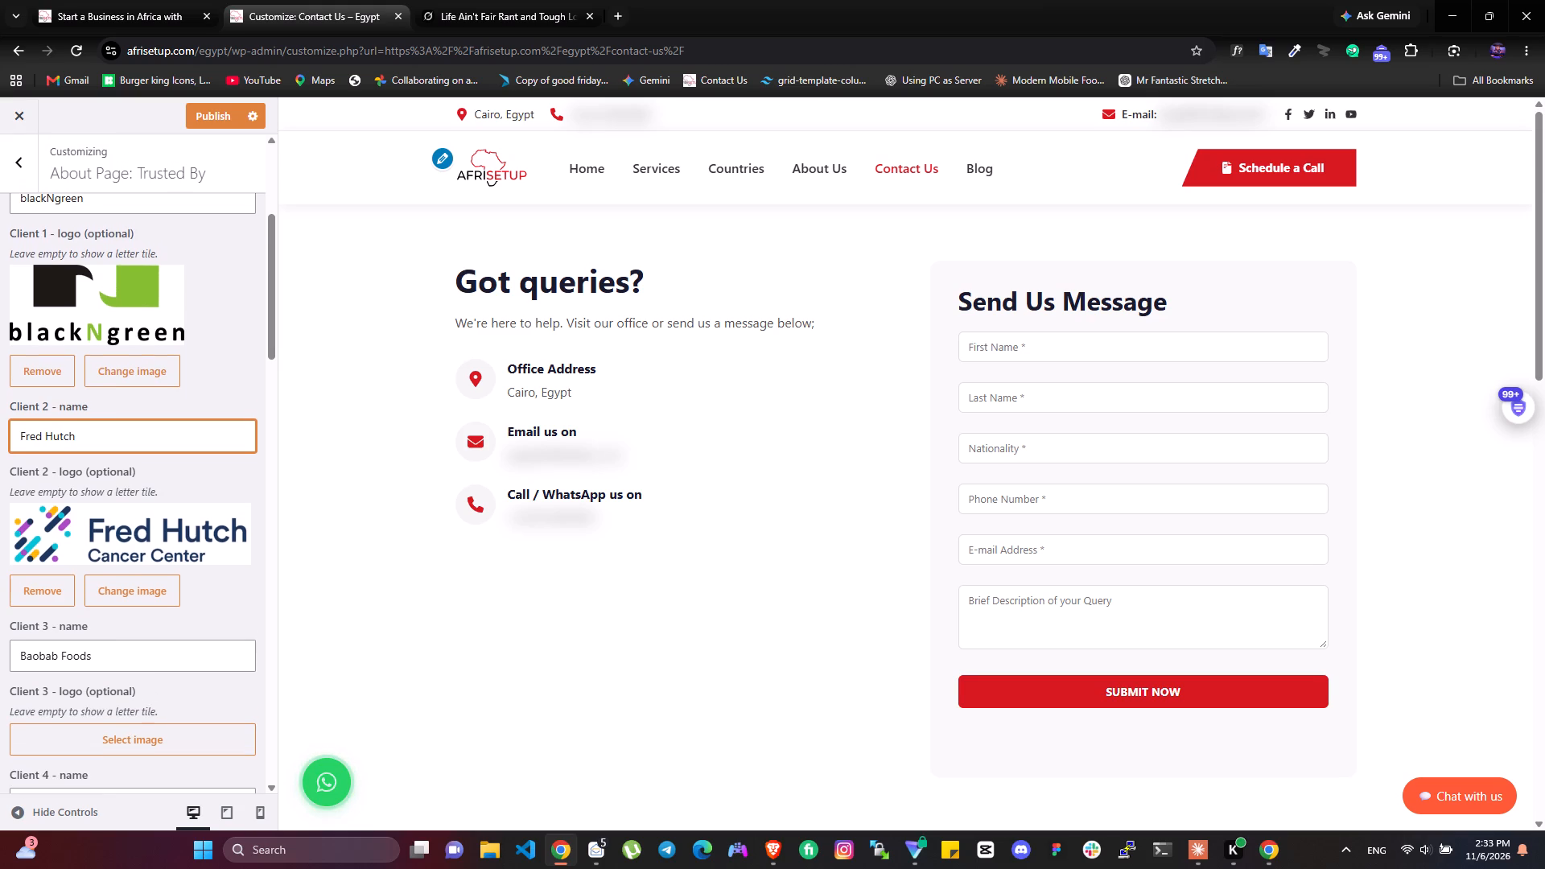
pyautogui.click(150, 735)
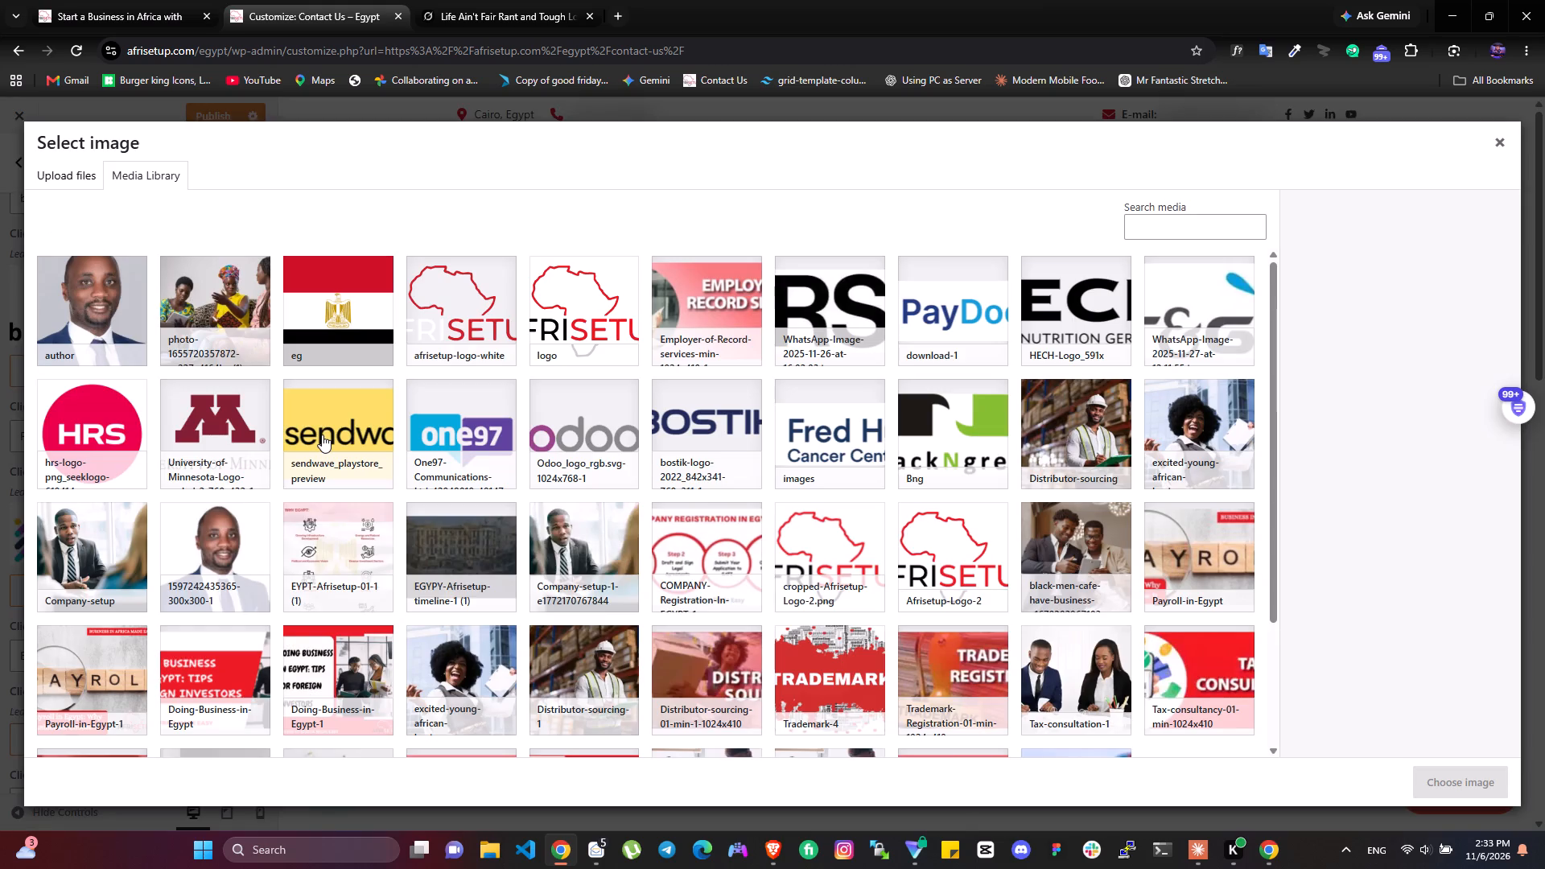
pyautogui.click(683, 456)
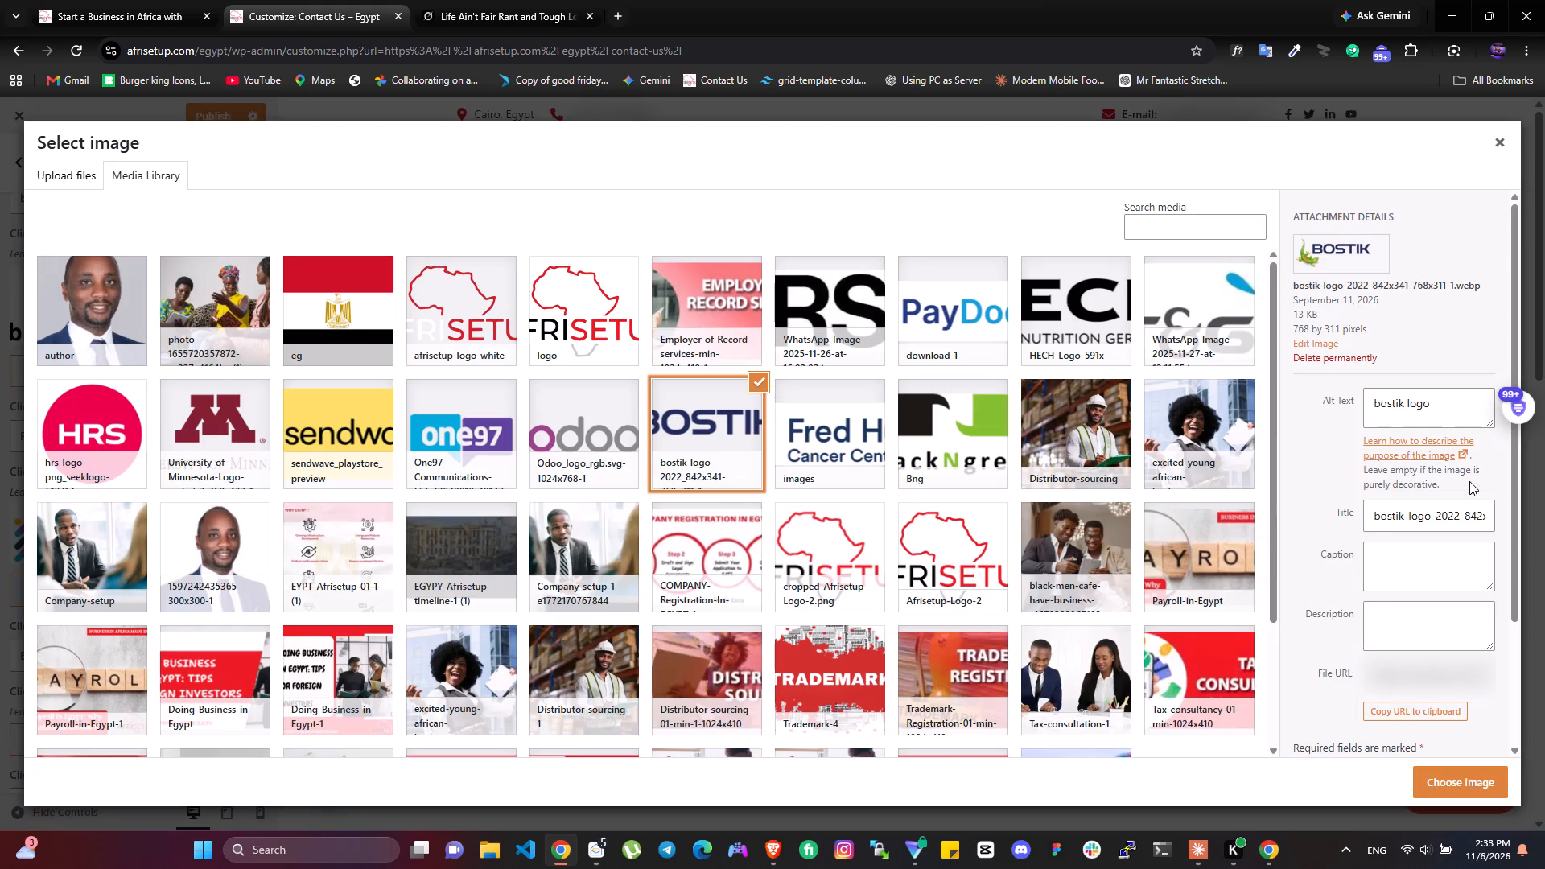
pyautogui.moveTo(1403, 402); pyautogui.dragTo(1333, 401)
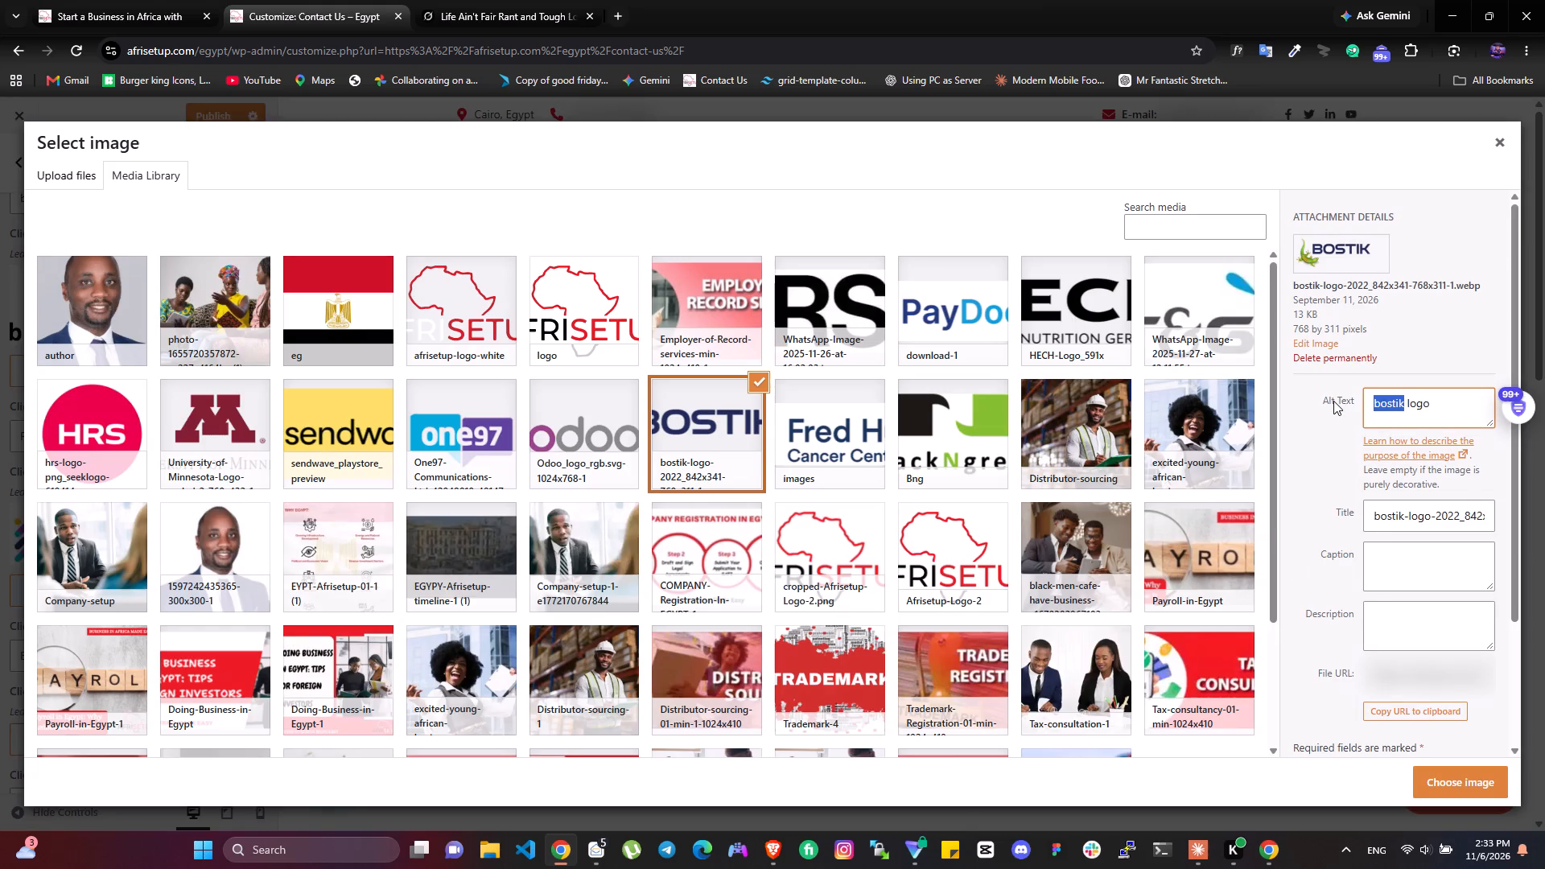
pyautogui.hotkey('ctrl', 'c')
pyautogui.click(1429, 794)
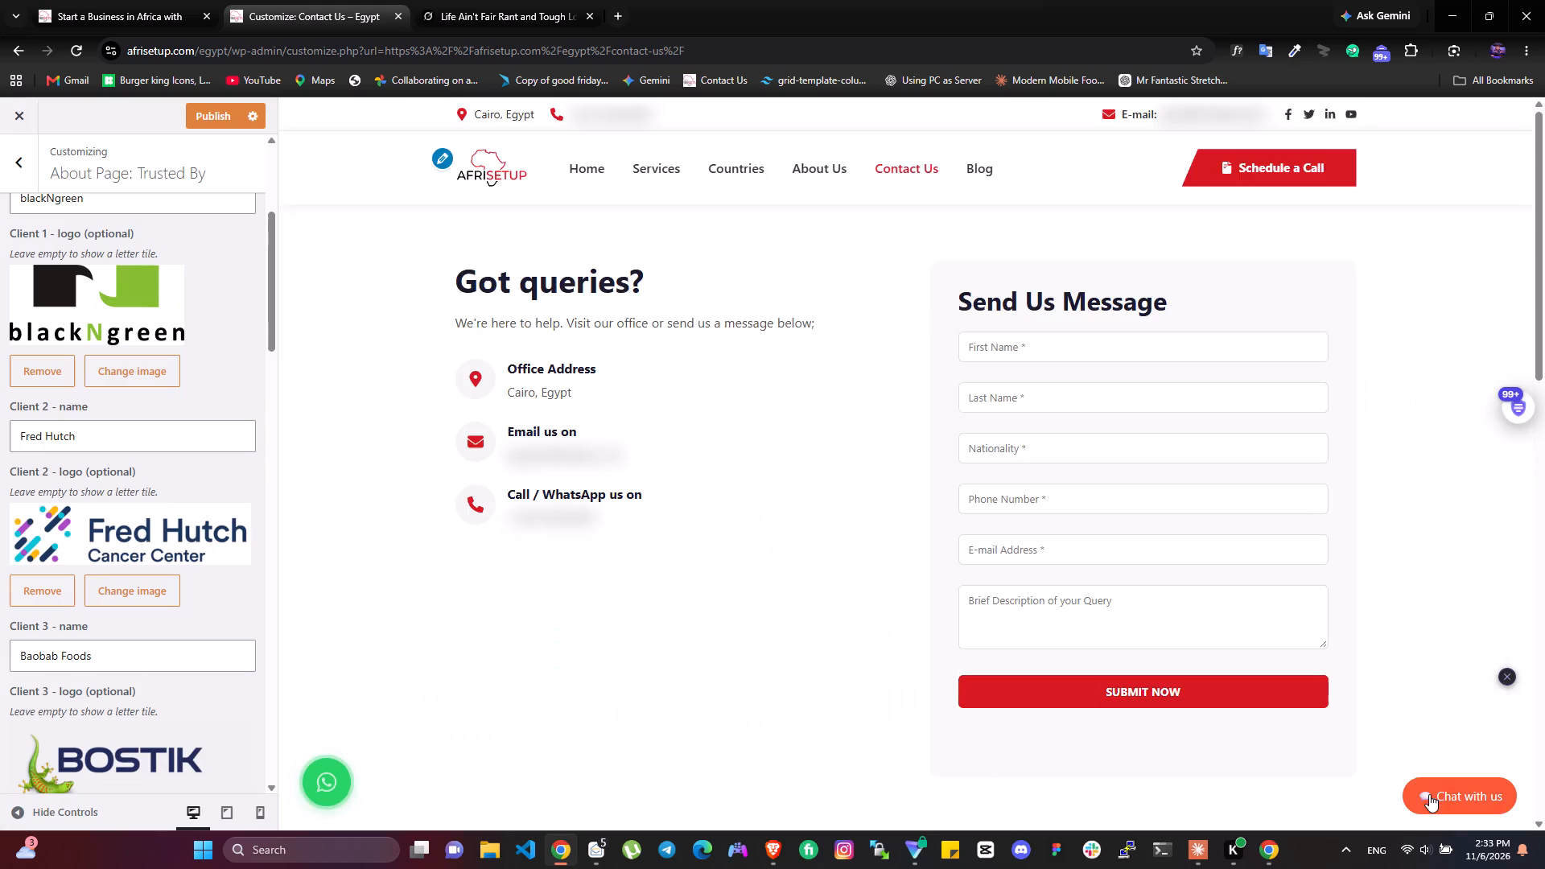
pyautogui.click(141, 673)
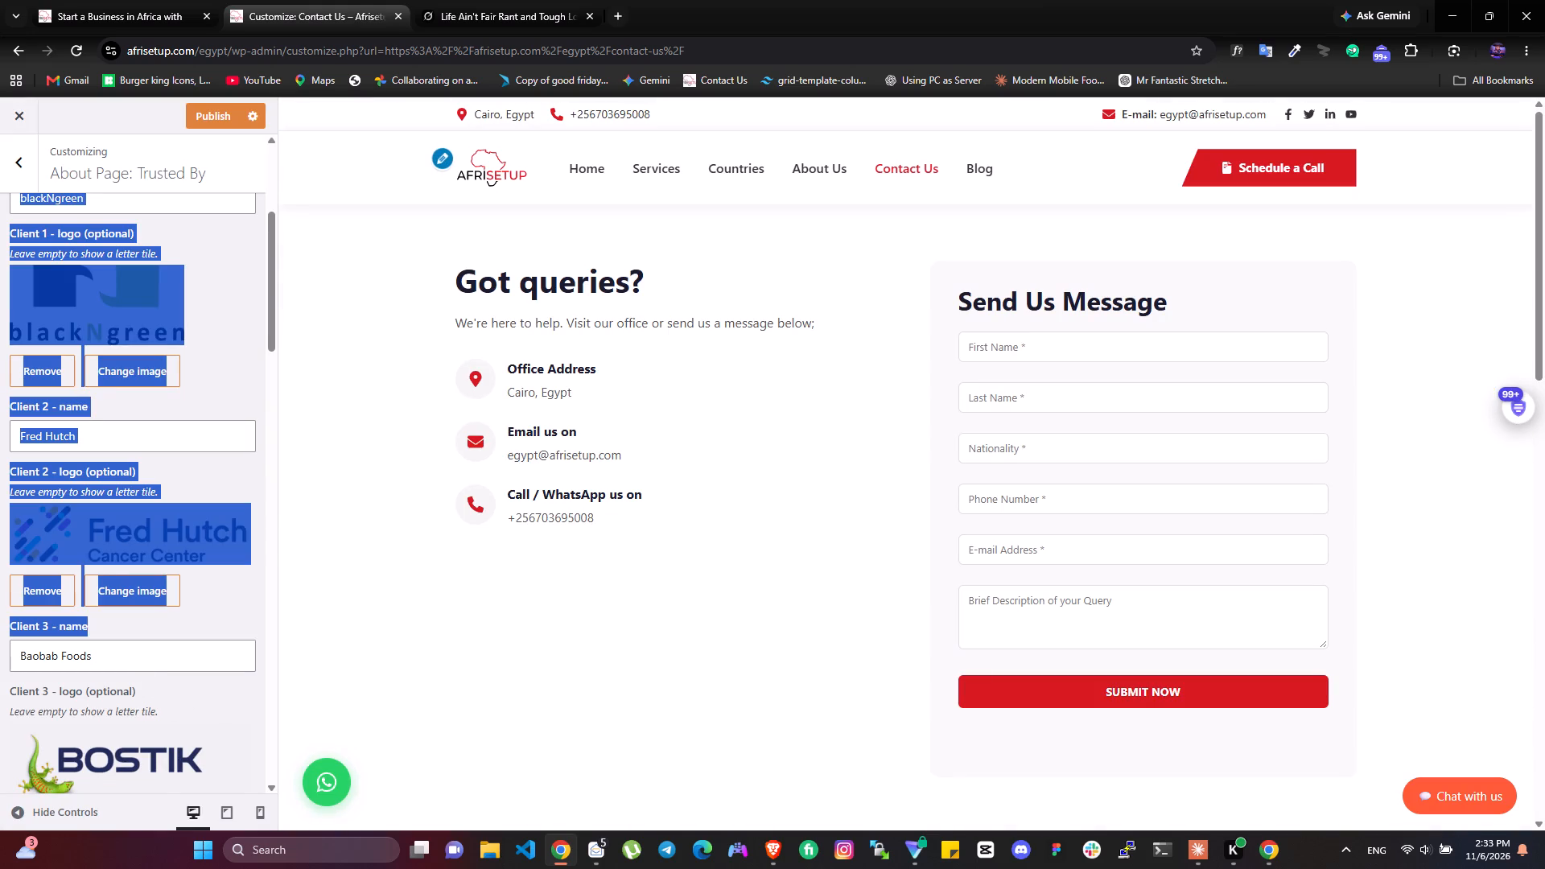
pyautogui.click(142, 645)
pyautogui.hotkey('ctrl', 'a')
pyautogui.hotkey('ctrl', 'v')
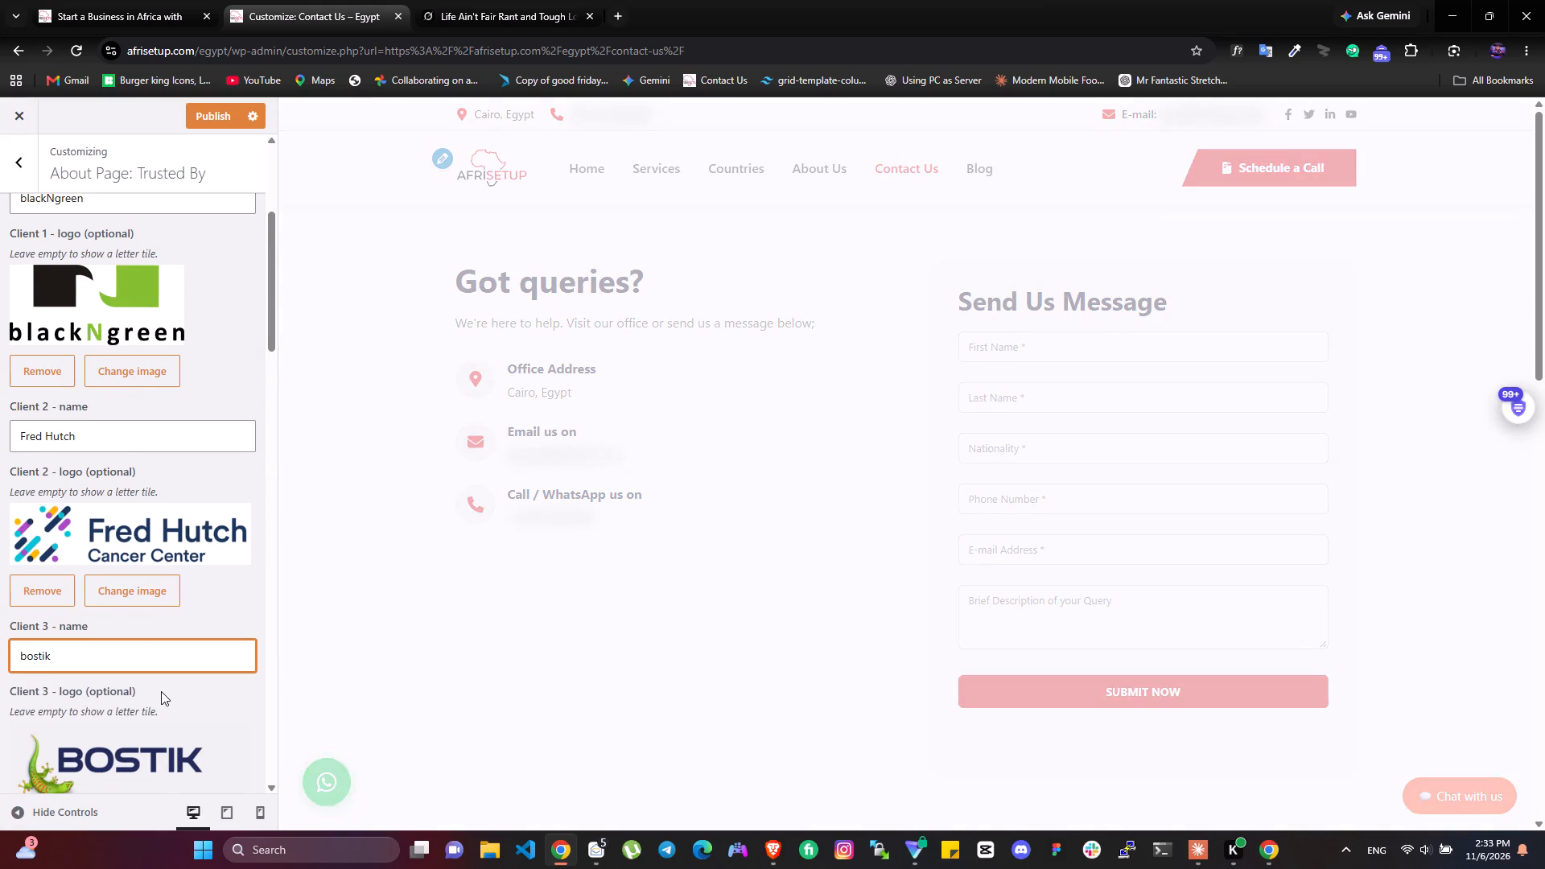
# Set the Client 4 logo to the Odoo image from the media library and the client's name to Odoo.
pyautogui.scroll(-3, 161, 691)
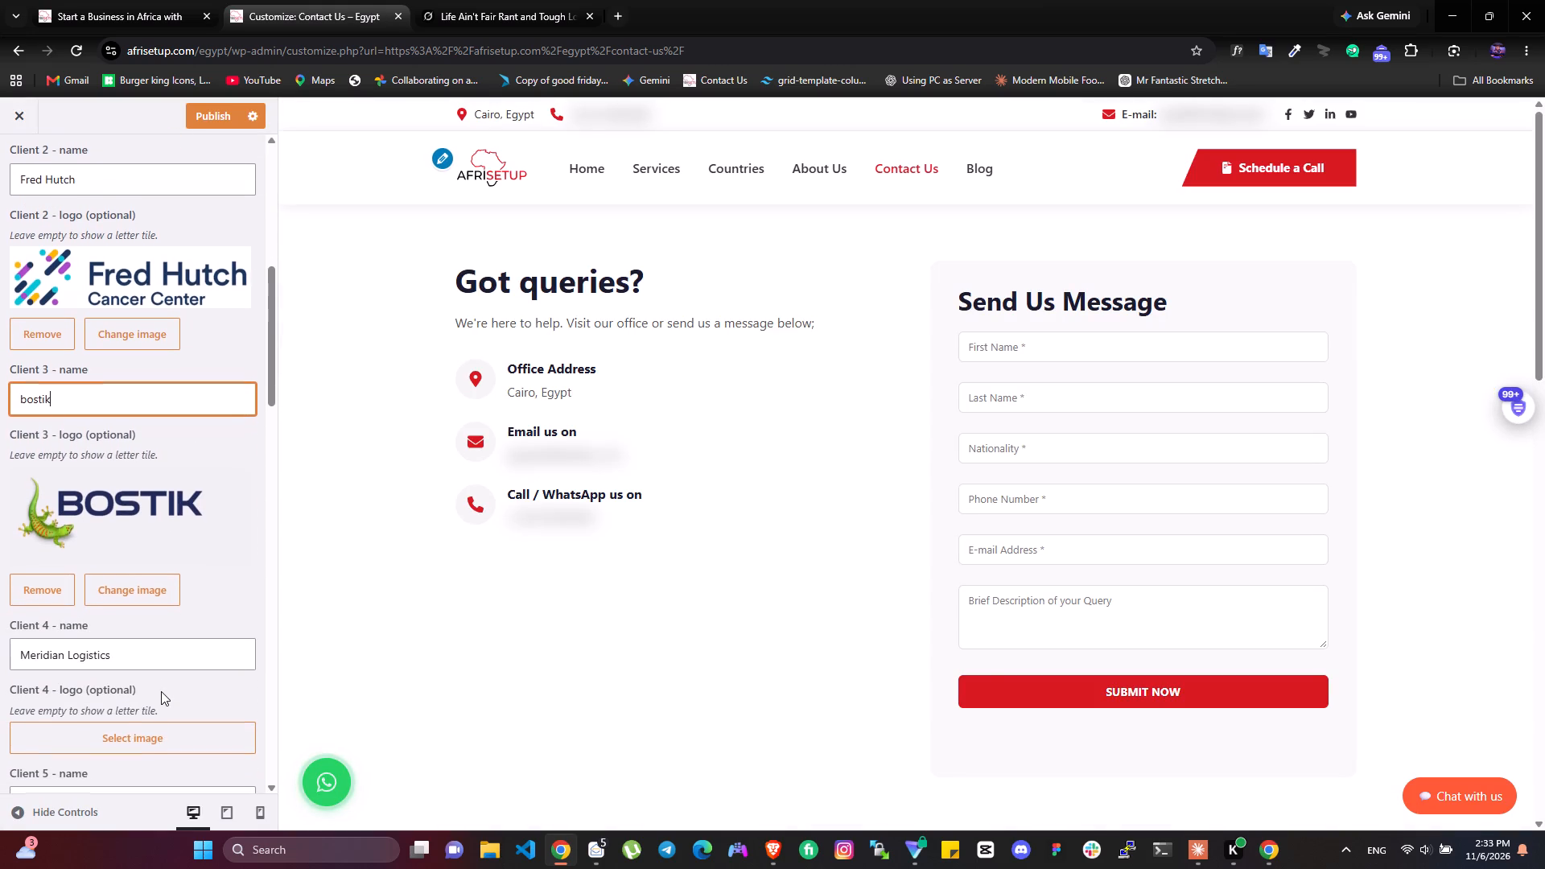
pyautogui.click(141, 737)
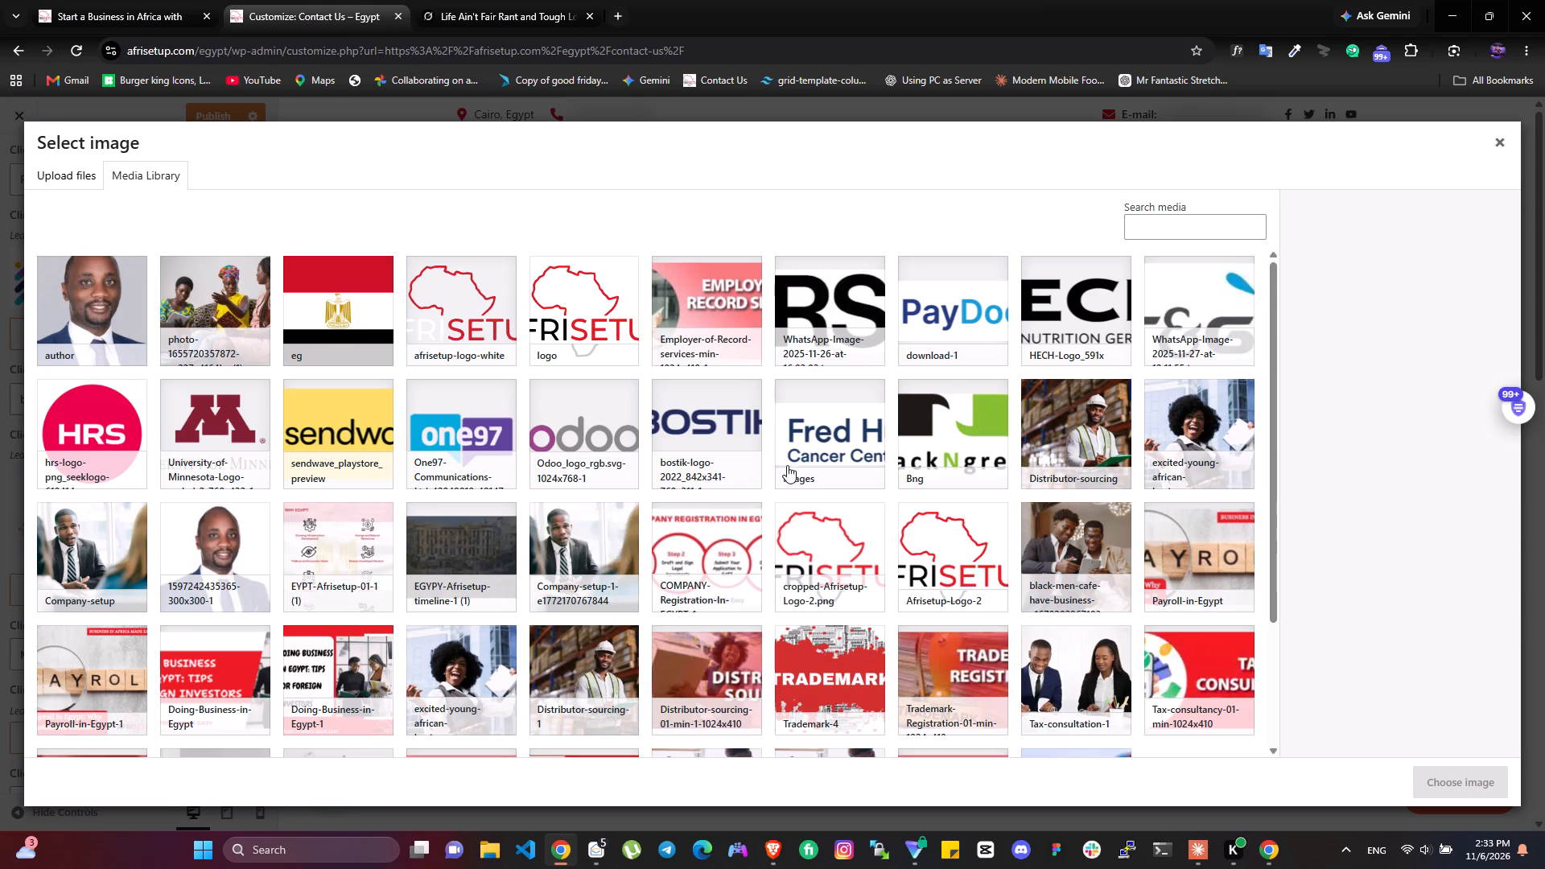
pyautogui.click(619, 420)
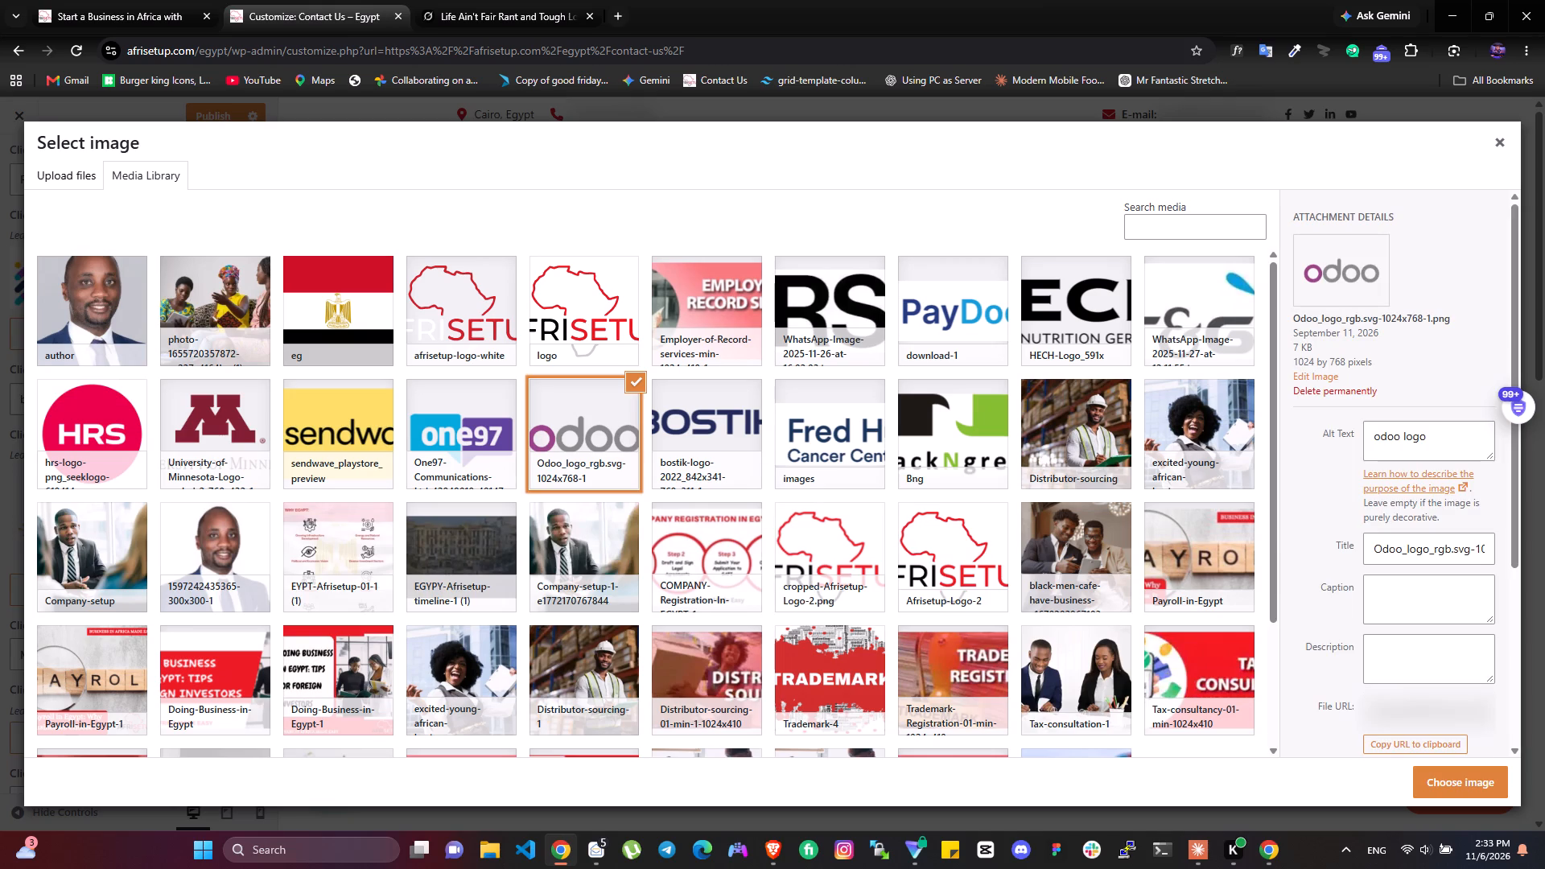
pyautogui.moveTo(1403, 431); pyautogui.dragTo(1273, 443)
pyautogui.hotkey('ctrl', 'c')
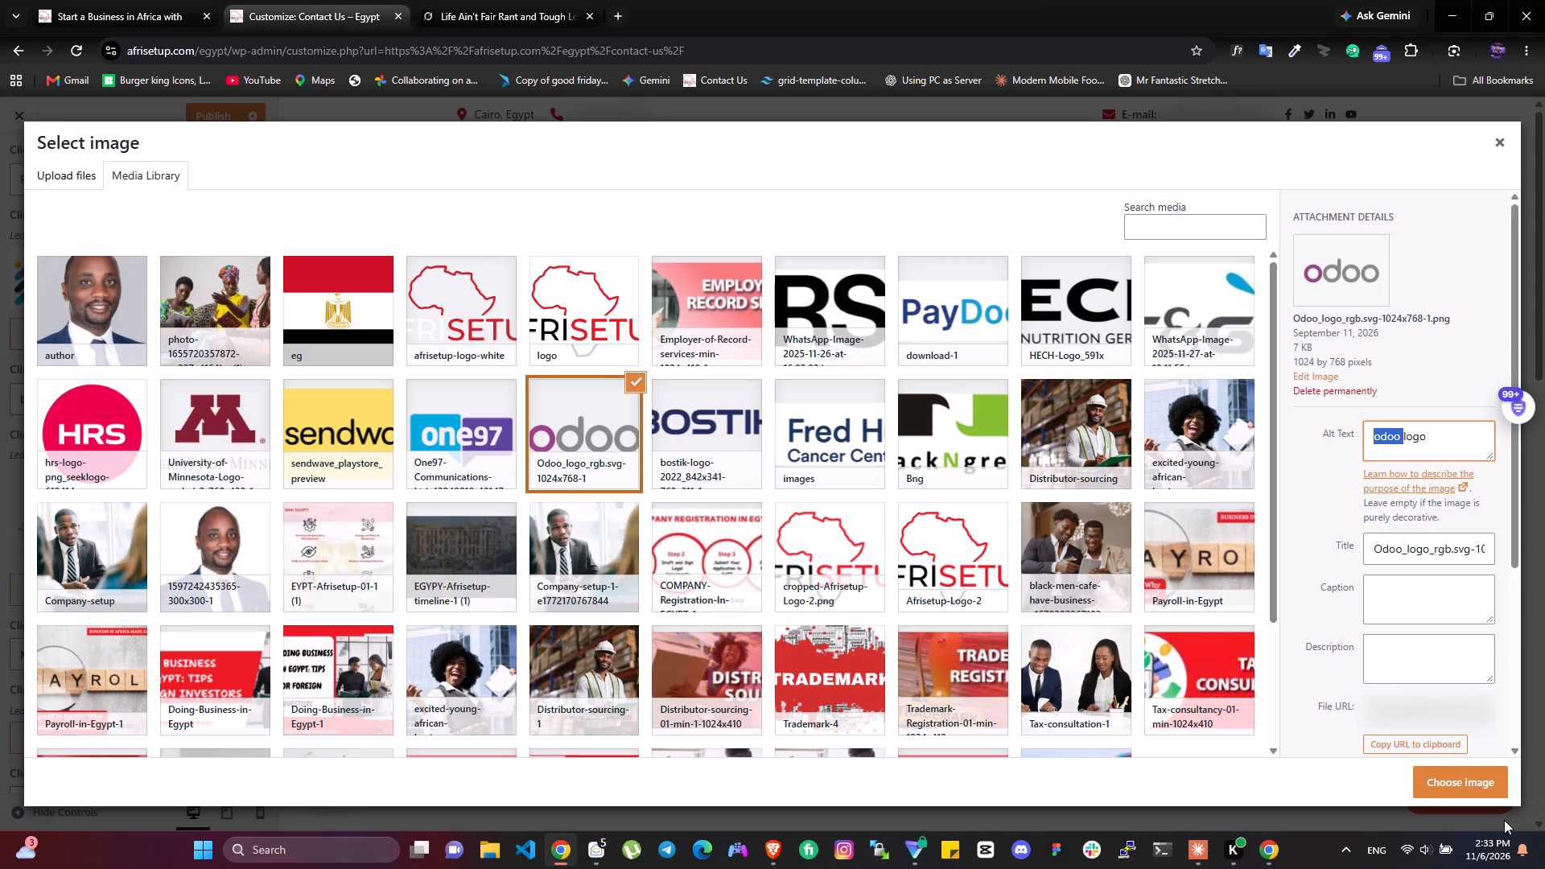
pyautogui.click(1426, 782)
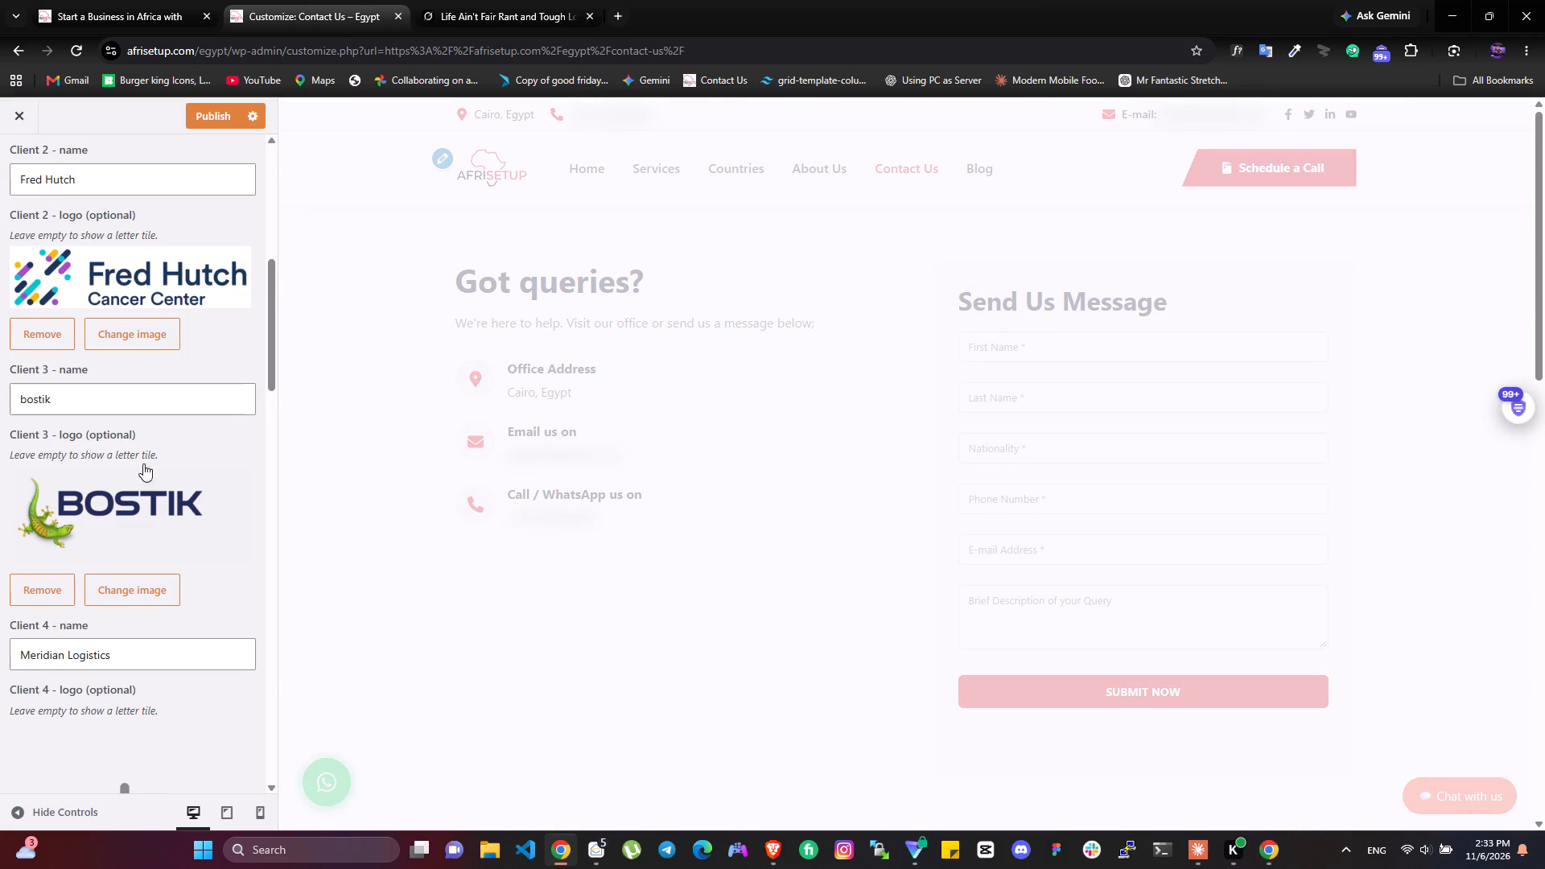
pyautogui.moveTo(157, 653); pyautogui.dragTo(0, 627)
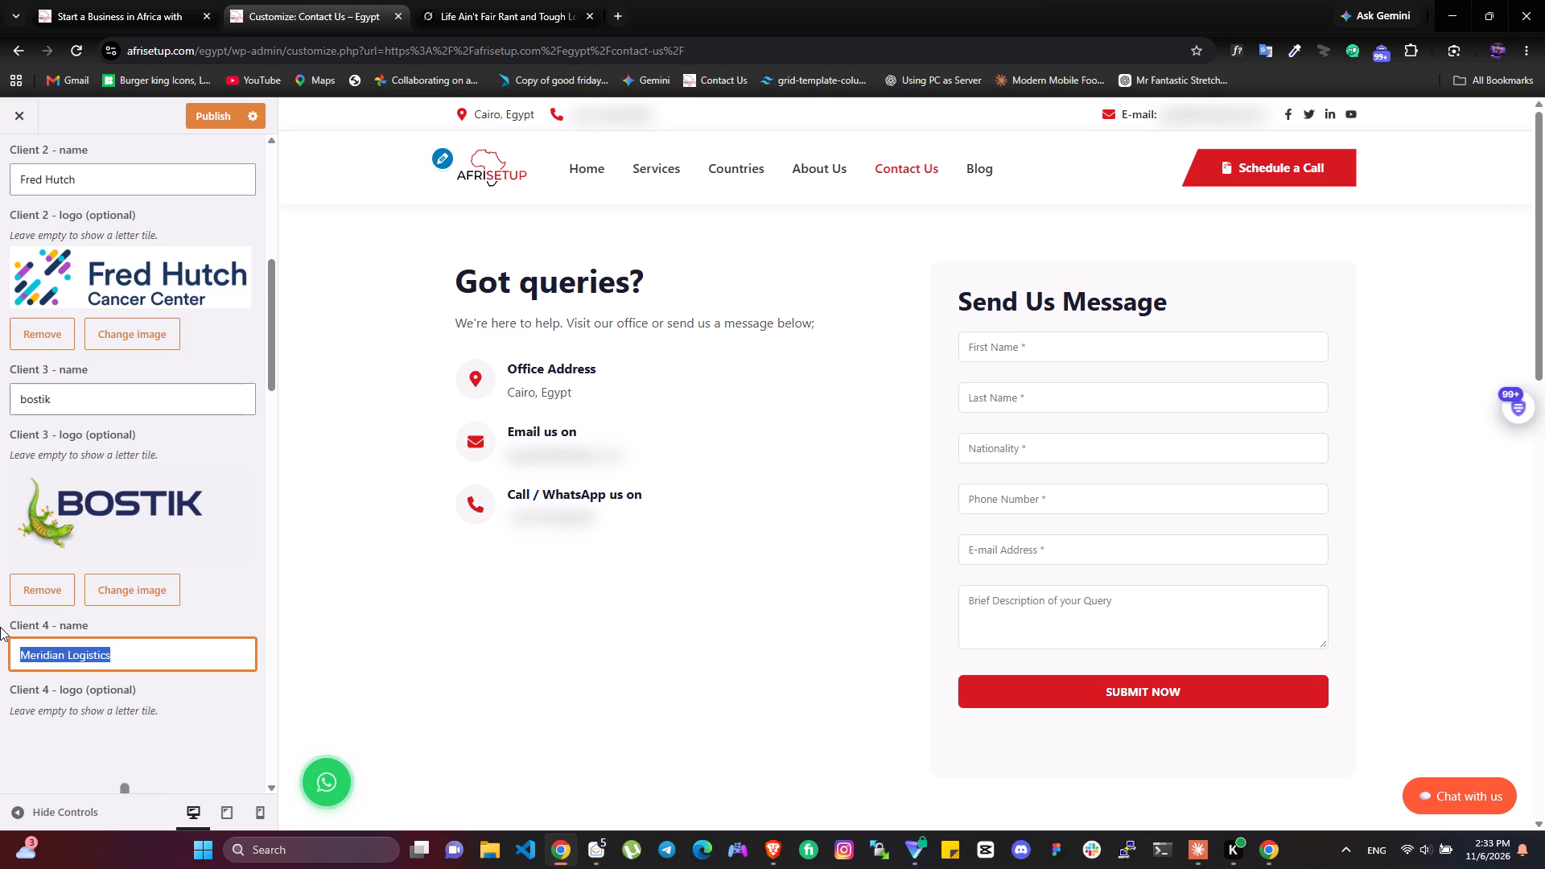
pyautogui.hotkey('shift', 'o')
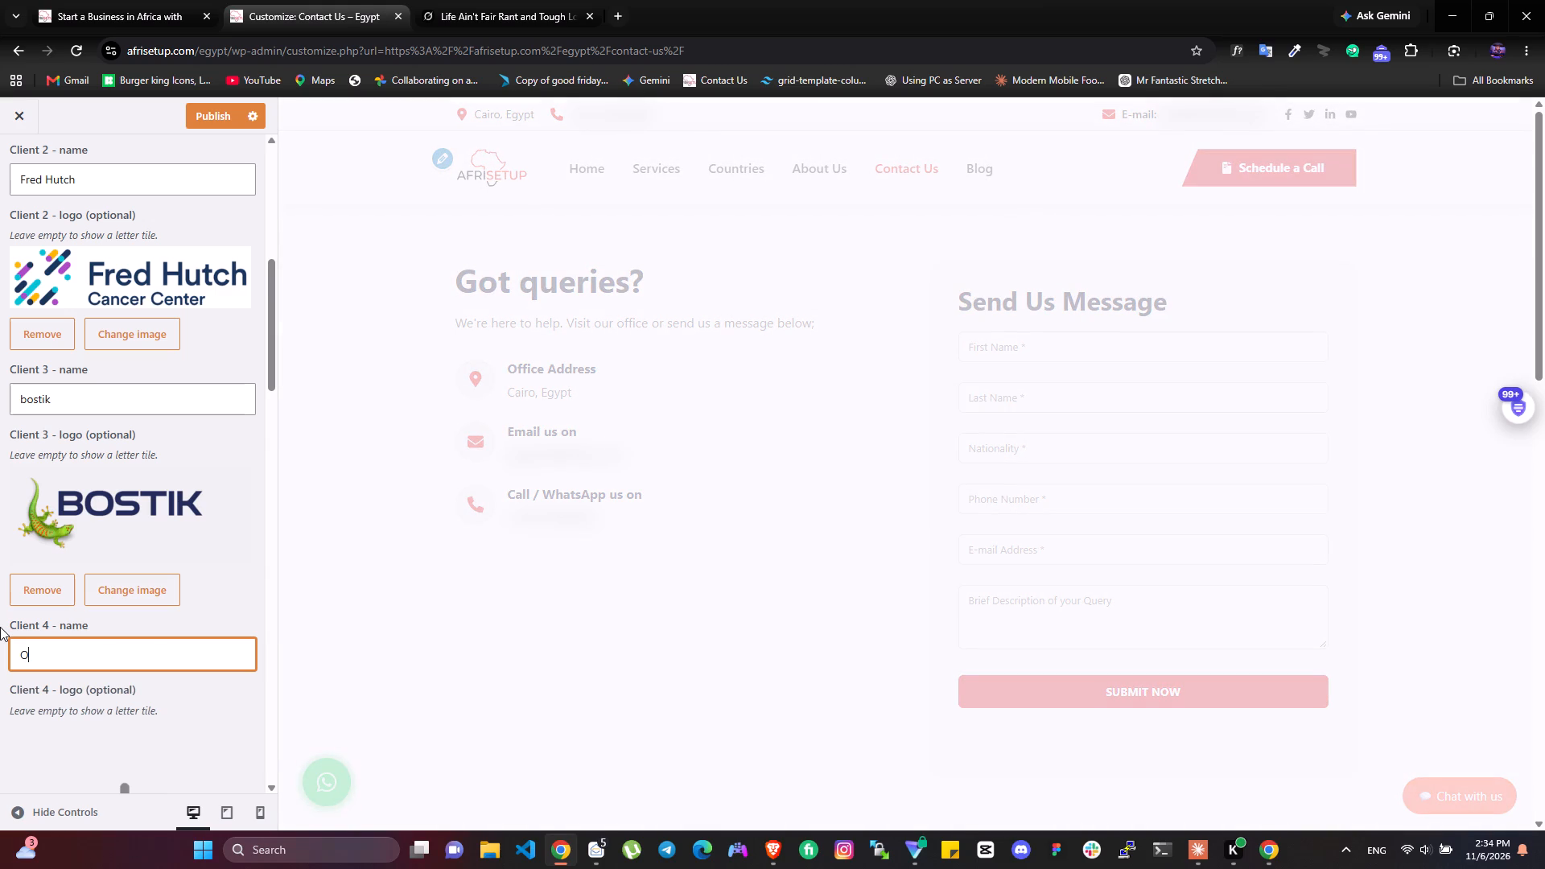
pyautogui.hotkey('ctrl', 'v')
pyautogui.press('Left')
pyautogui.press('Left')
pyautogui.press('Left')
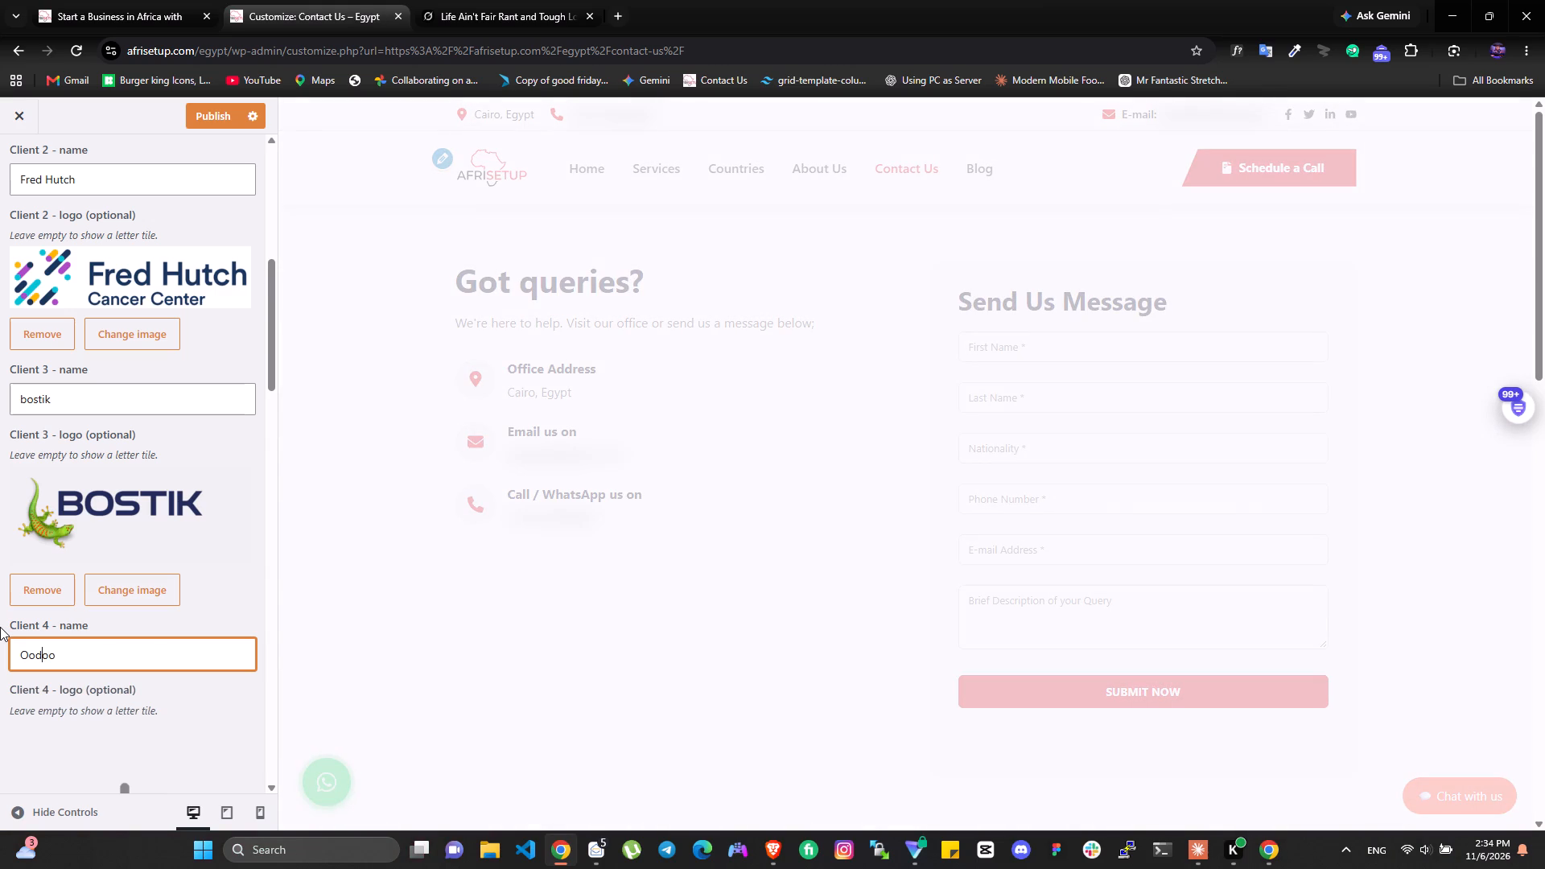
pyautogui.press('Left')
pyautogui.press('BackSpace')
# Select the One97 image for the Client 5 logo, give it the alt text one97, and copy that text.
pyautogui.scroll(-2, 71, 651)
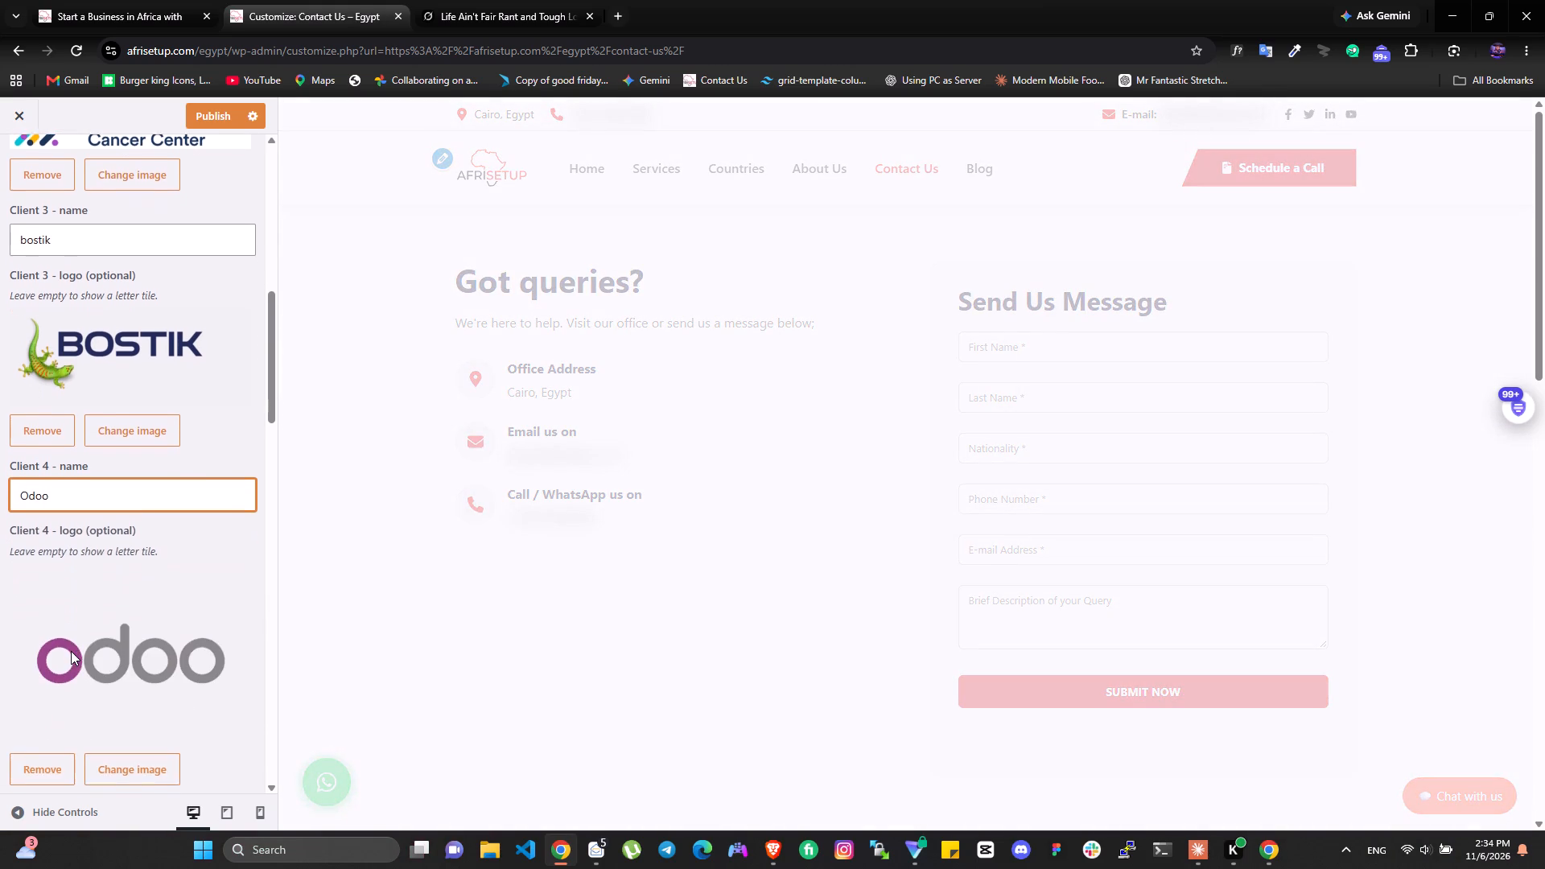
pyautogui.scroll(-2, 71, 651)
pyautogui.scroll(1, 76, 707)
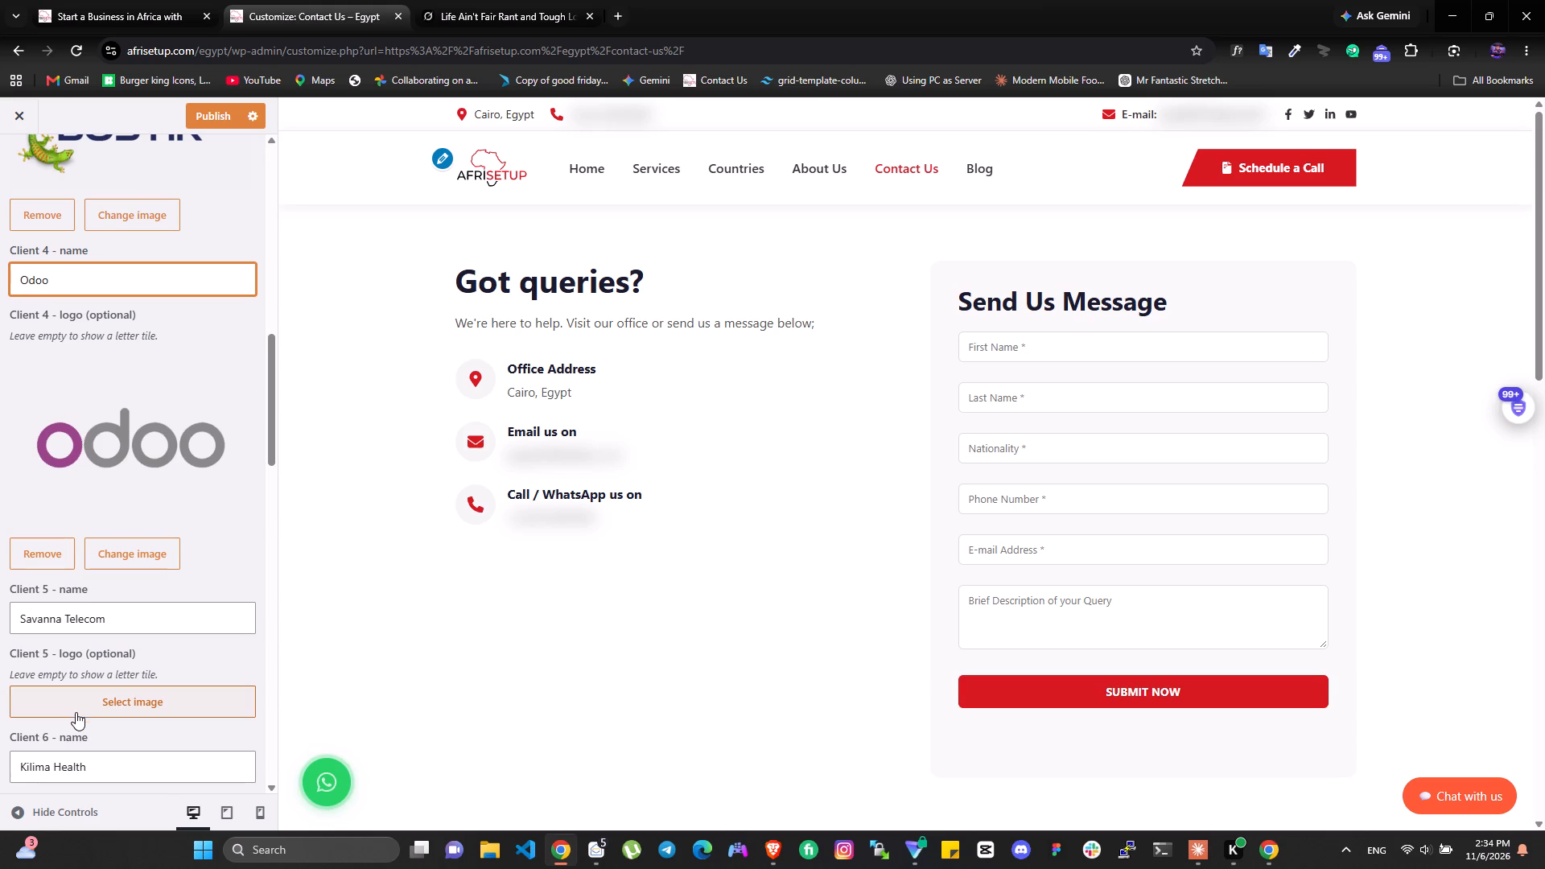
pyautogui.scroll(1, 76, 712)
pyautogui.scroll(1, 128, 671)
pyautogui.click(118, 768)
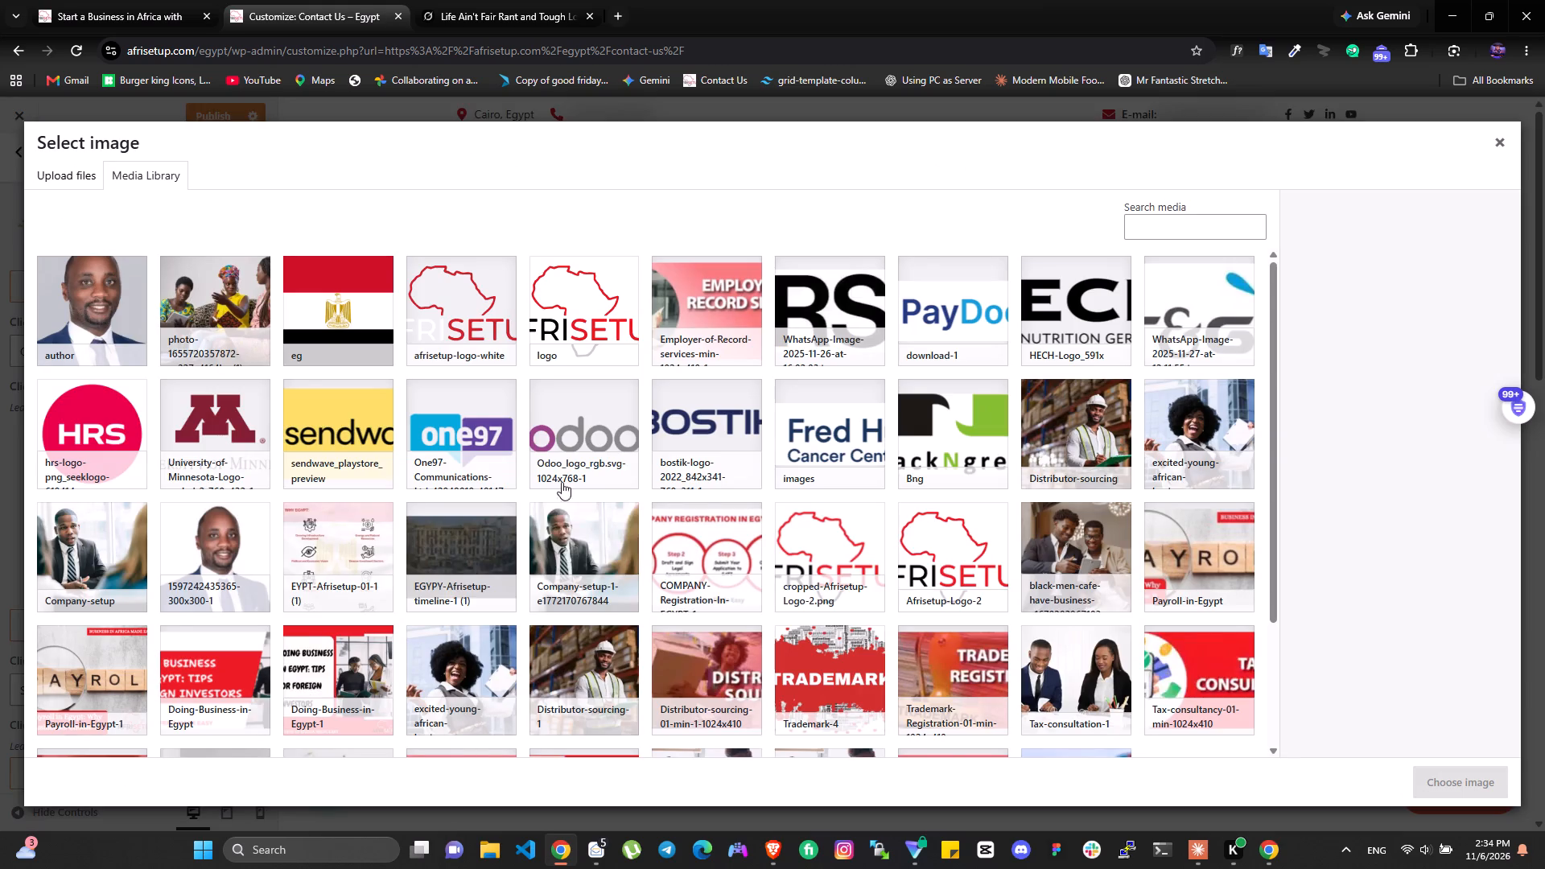
pyautogui.click(484, 425)
pyautogui.click(1405, 478)
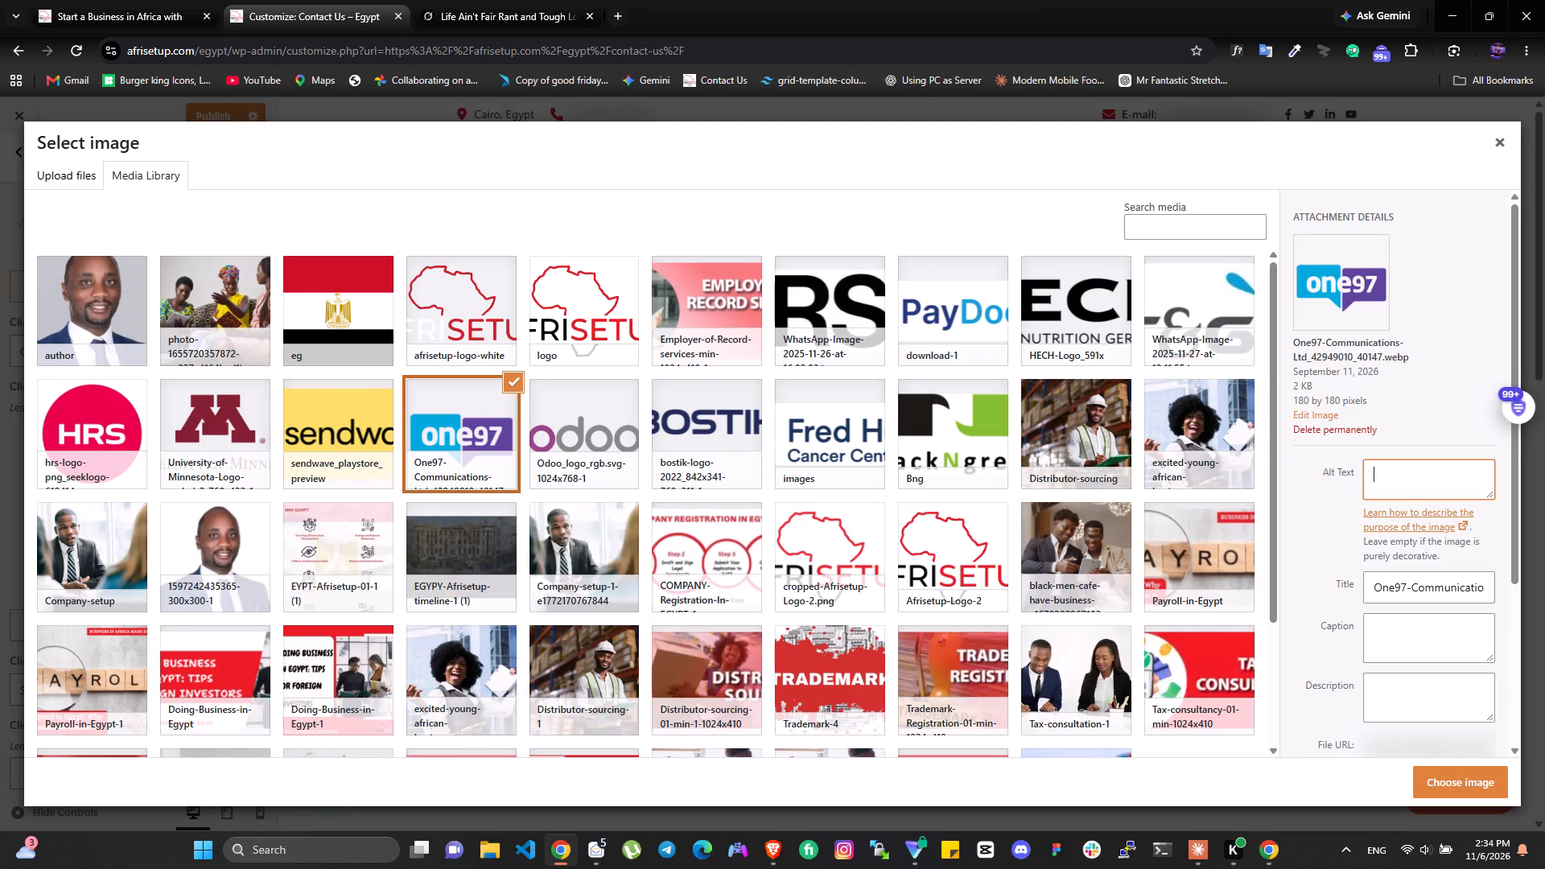
pyautogui.write('one')
pyautogui.write('97')
pyautogui.hotkey('ctrl', 'a')
pyautogui.hotkey('ctrl', 'c')
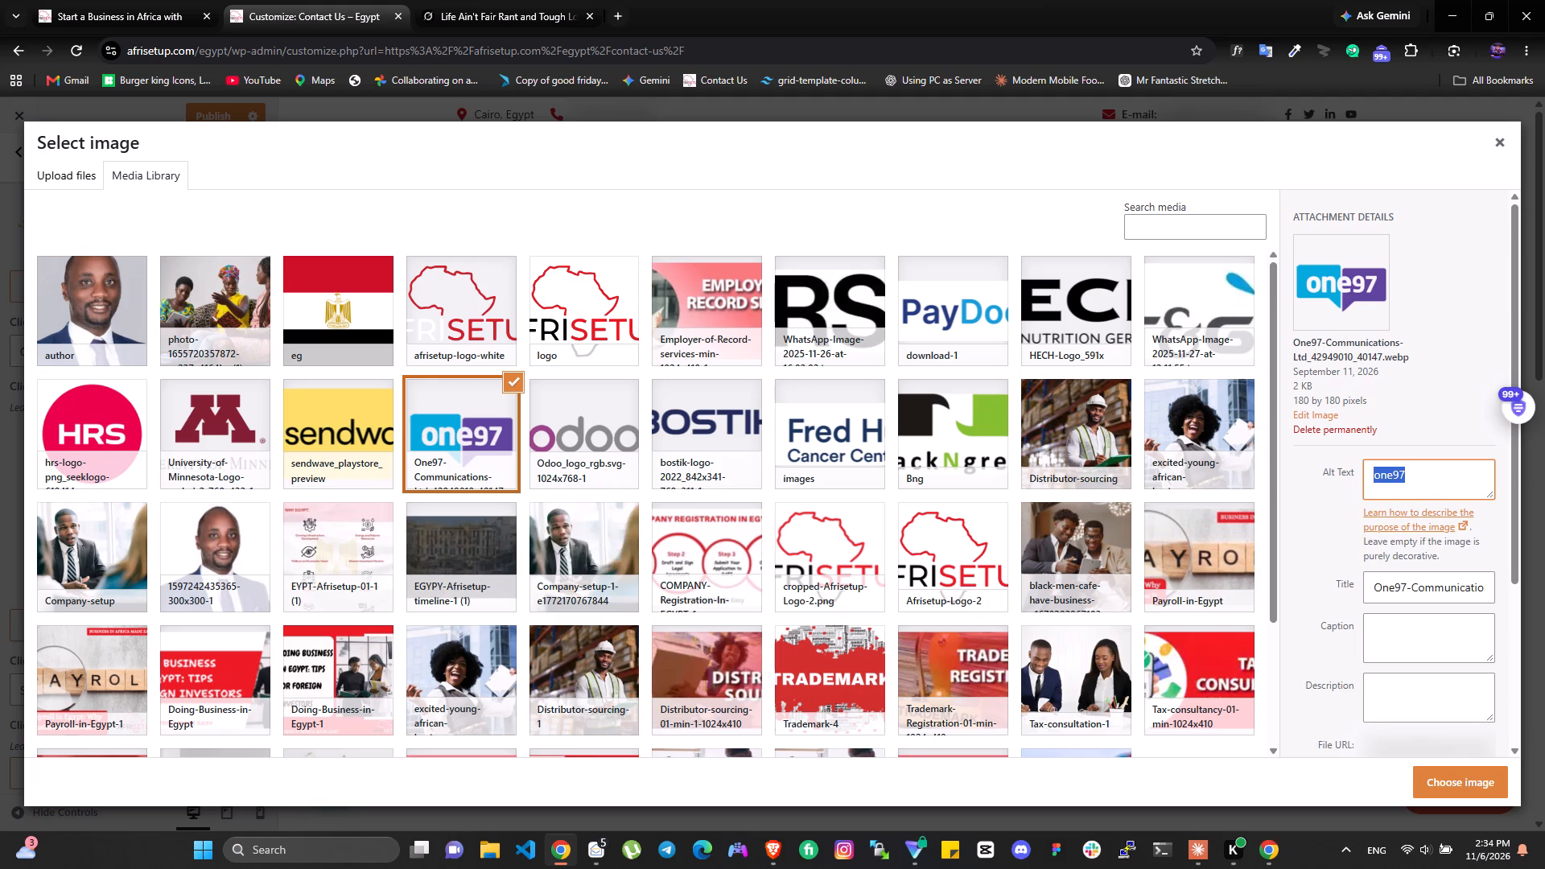
# Apply the One97 image as the Client 5 logo and set the client's name to one97.
pyautogui.click(1444, 806)
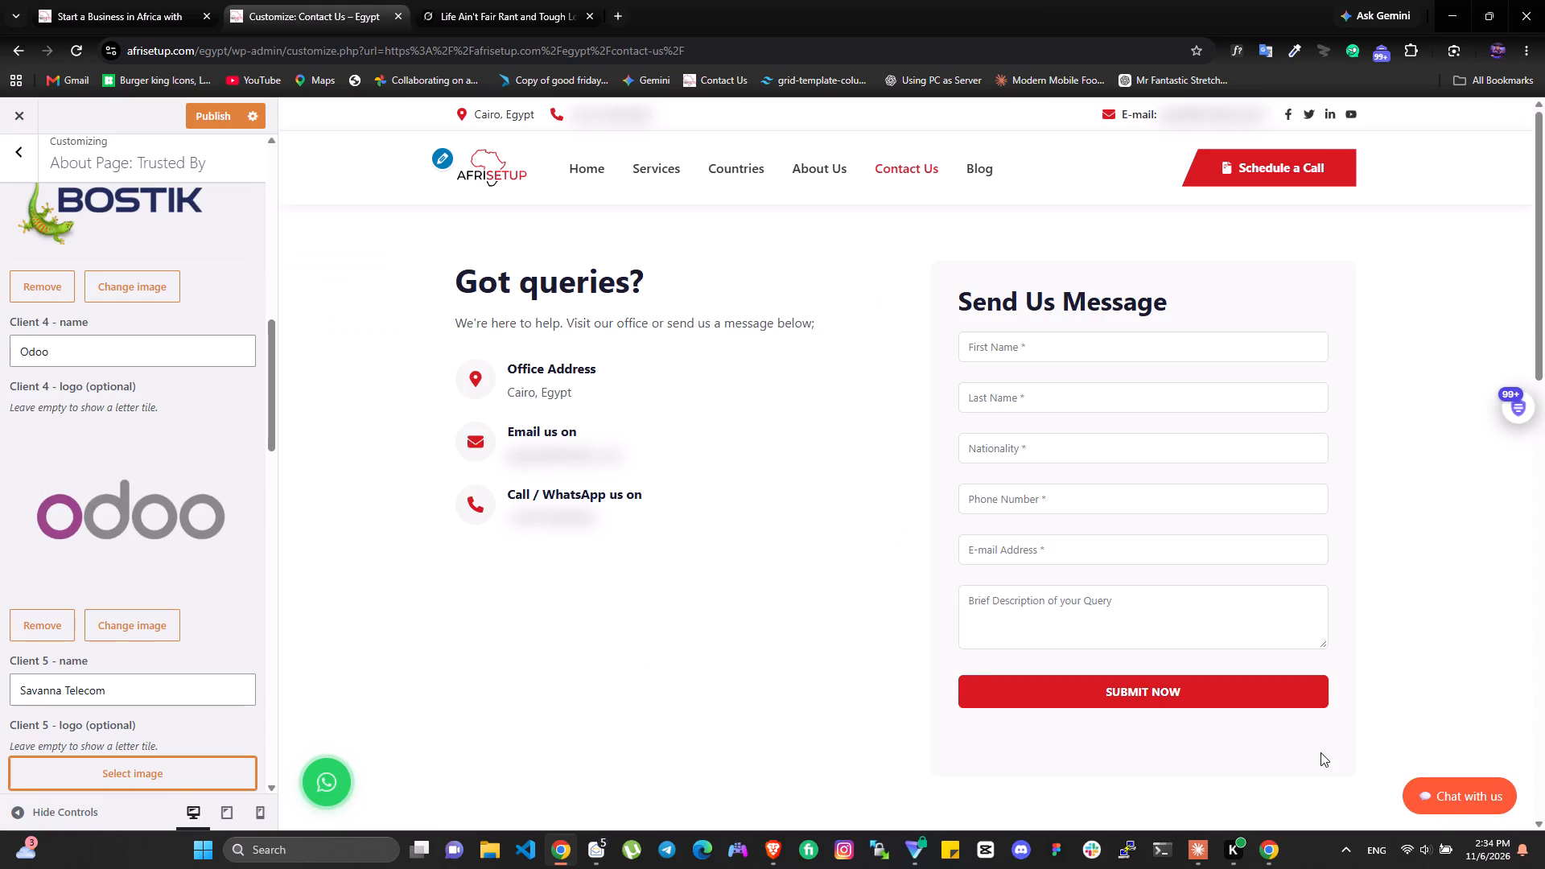
pyautogui.click(133, 776)
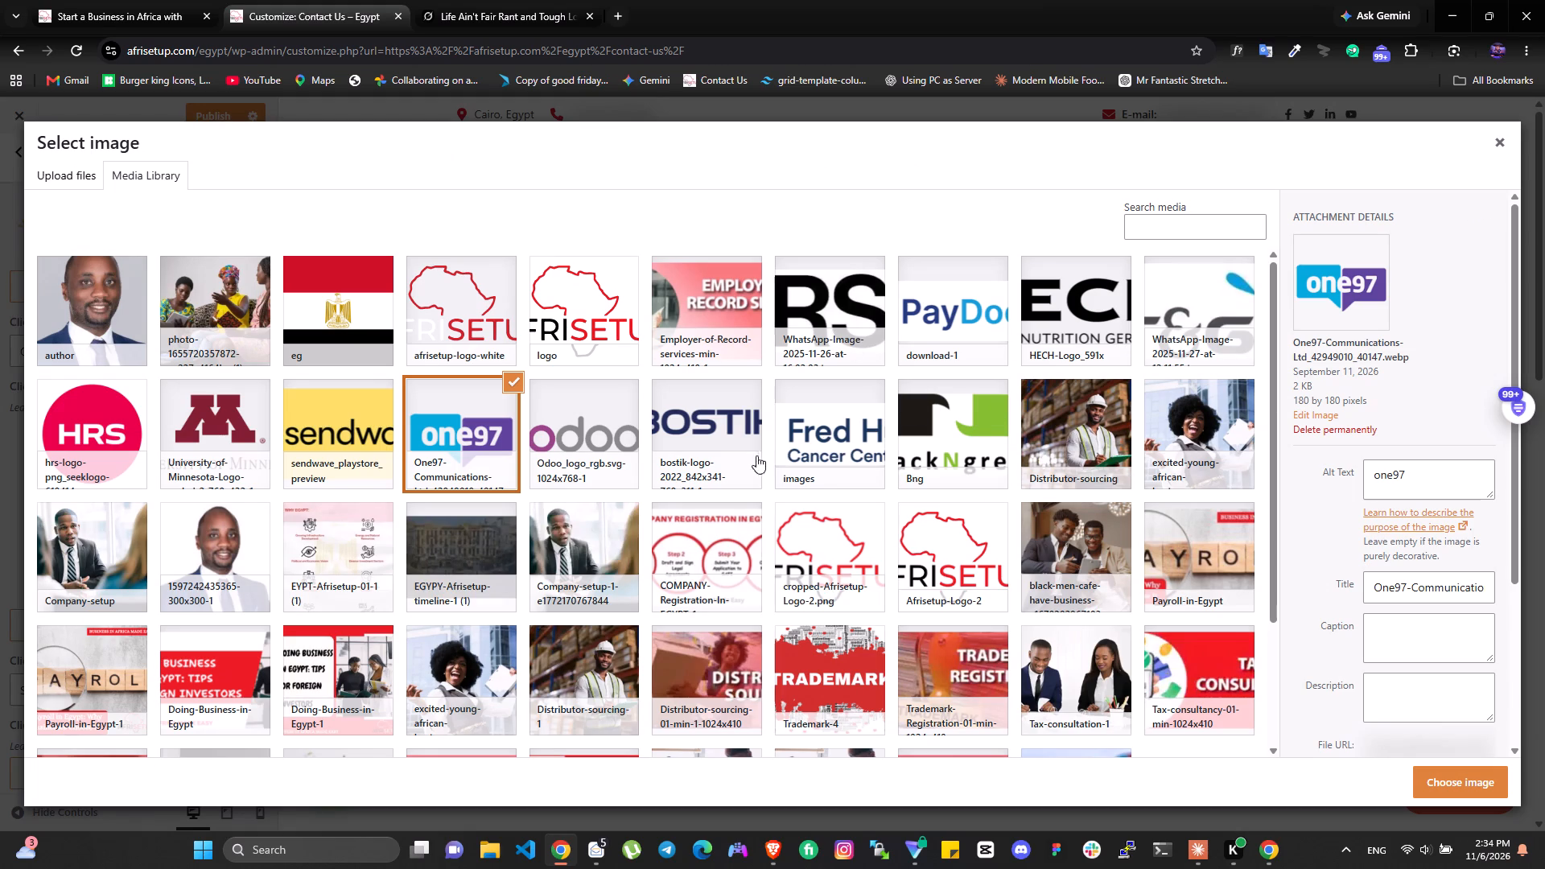
pyautogui.click(1444, 799)
pyautogui.click(1445, 786)
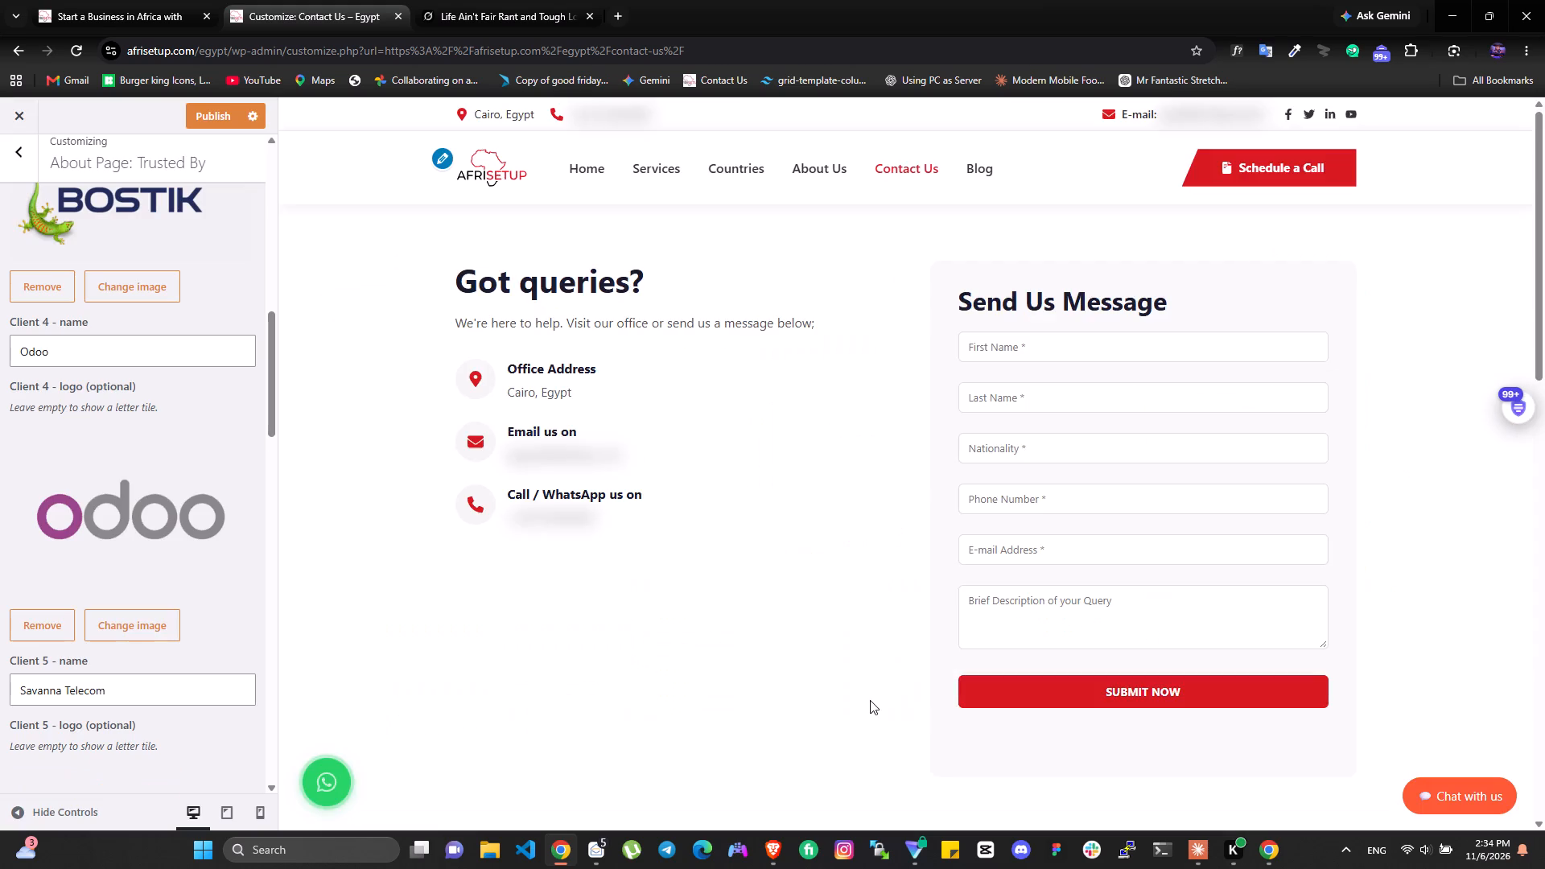
pyautogui.click(153, 699)
pyautogui.hotkey('ctrl', 'a')
pyautogui.hotkey('ctrl', 'v')
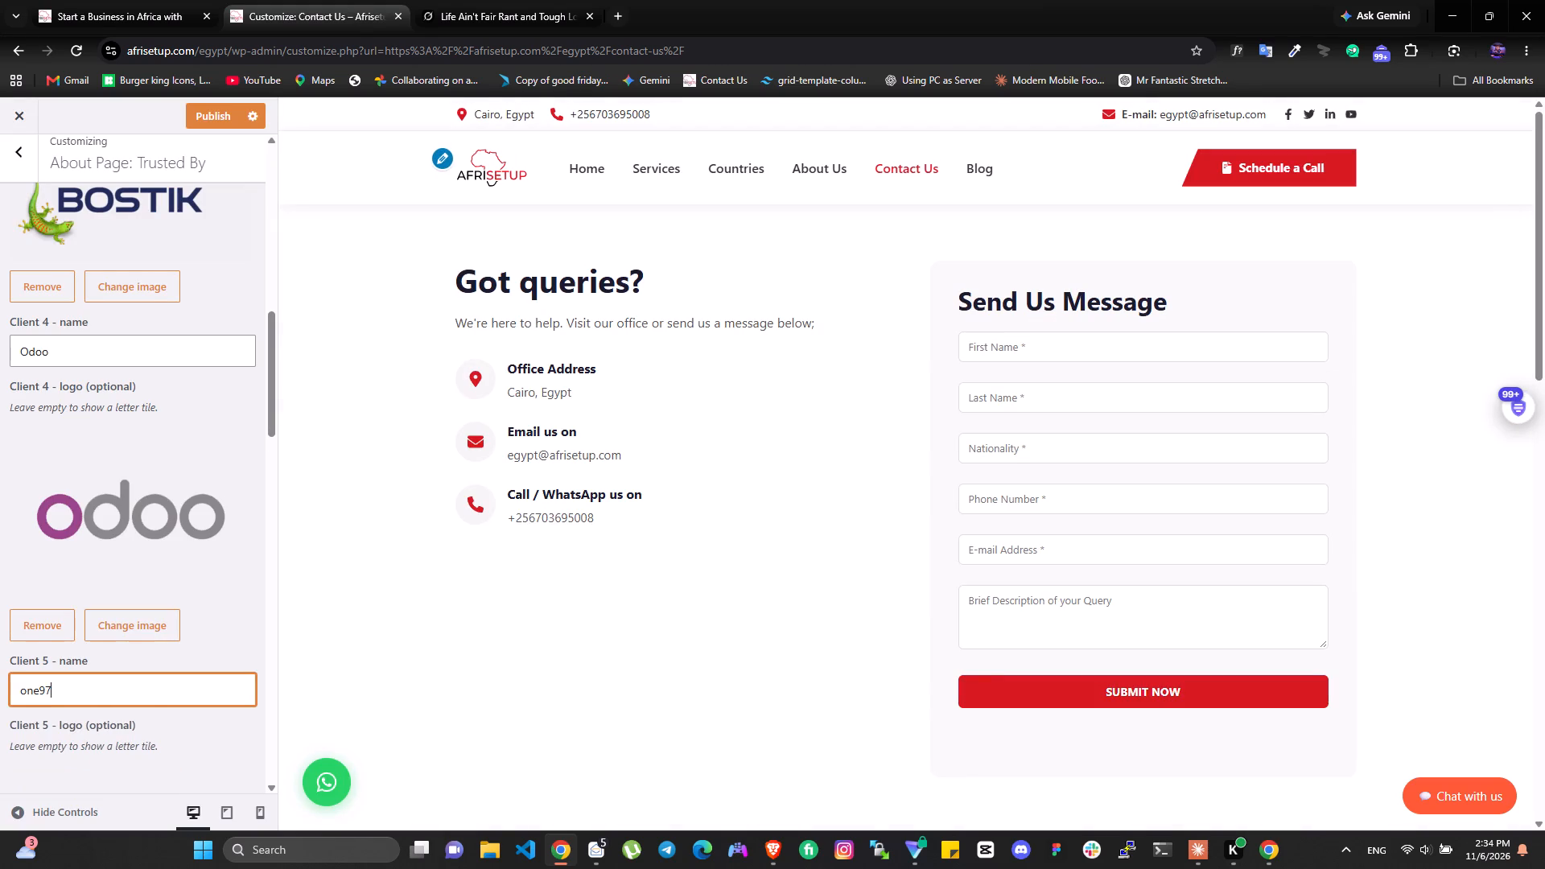
# Set the Client 6 logo to the sendwave image, giving it the alt text sendwave and copying that text.
pyautogui.scroll(-3, 153, 699)
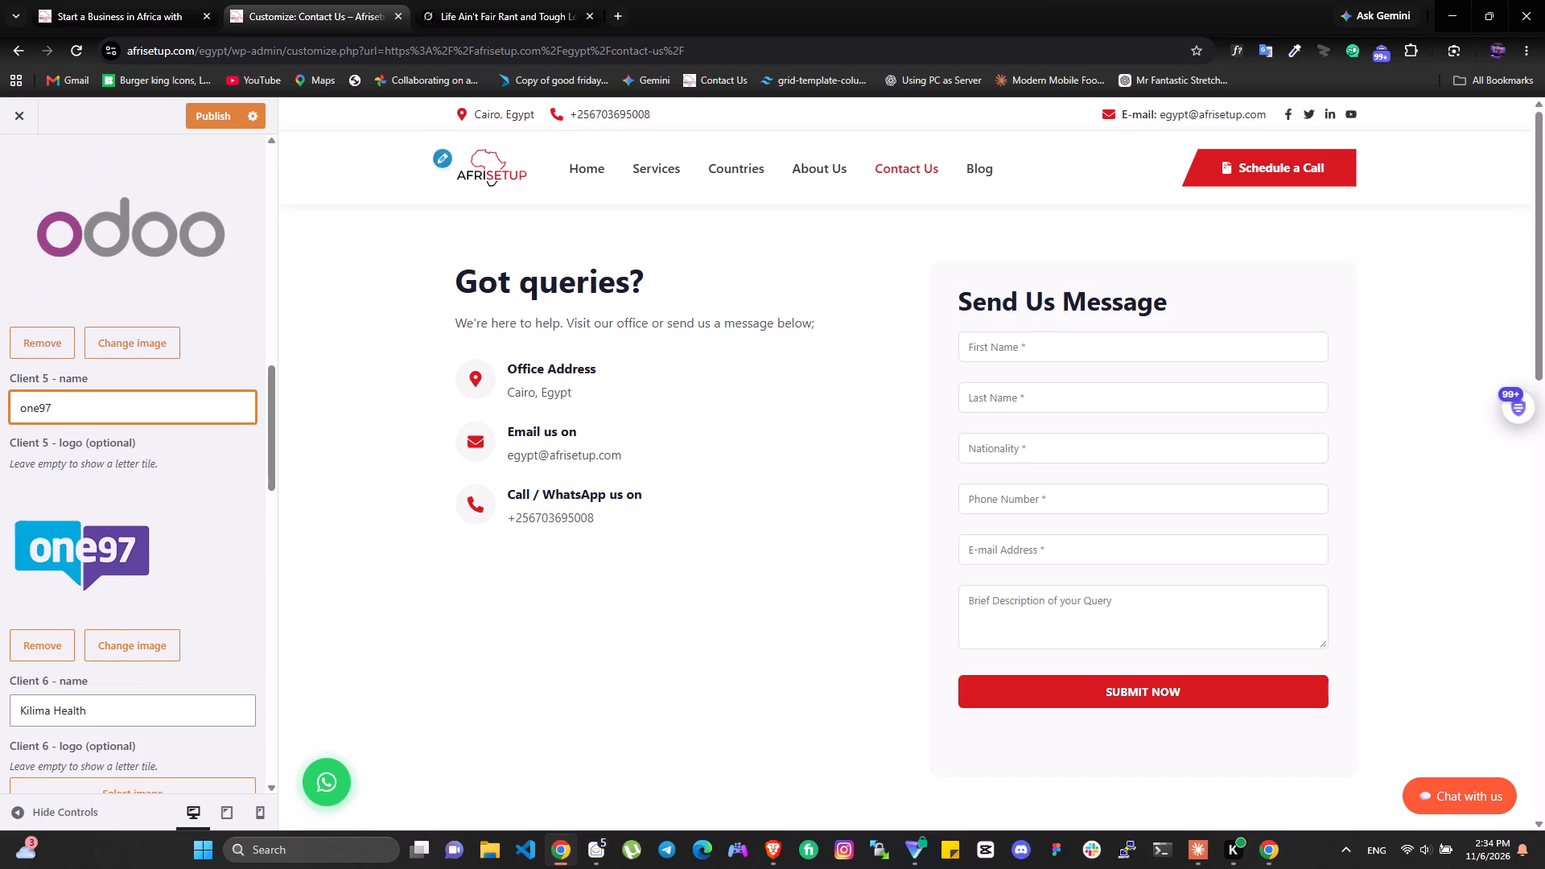
pyautogui.scroll(-1, 153, 699)
pyautogui.click(125, 743)
pyautogui.click(120, 761)
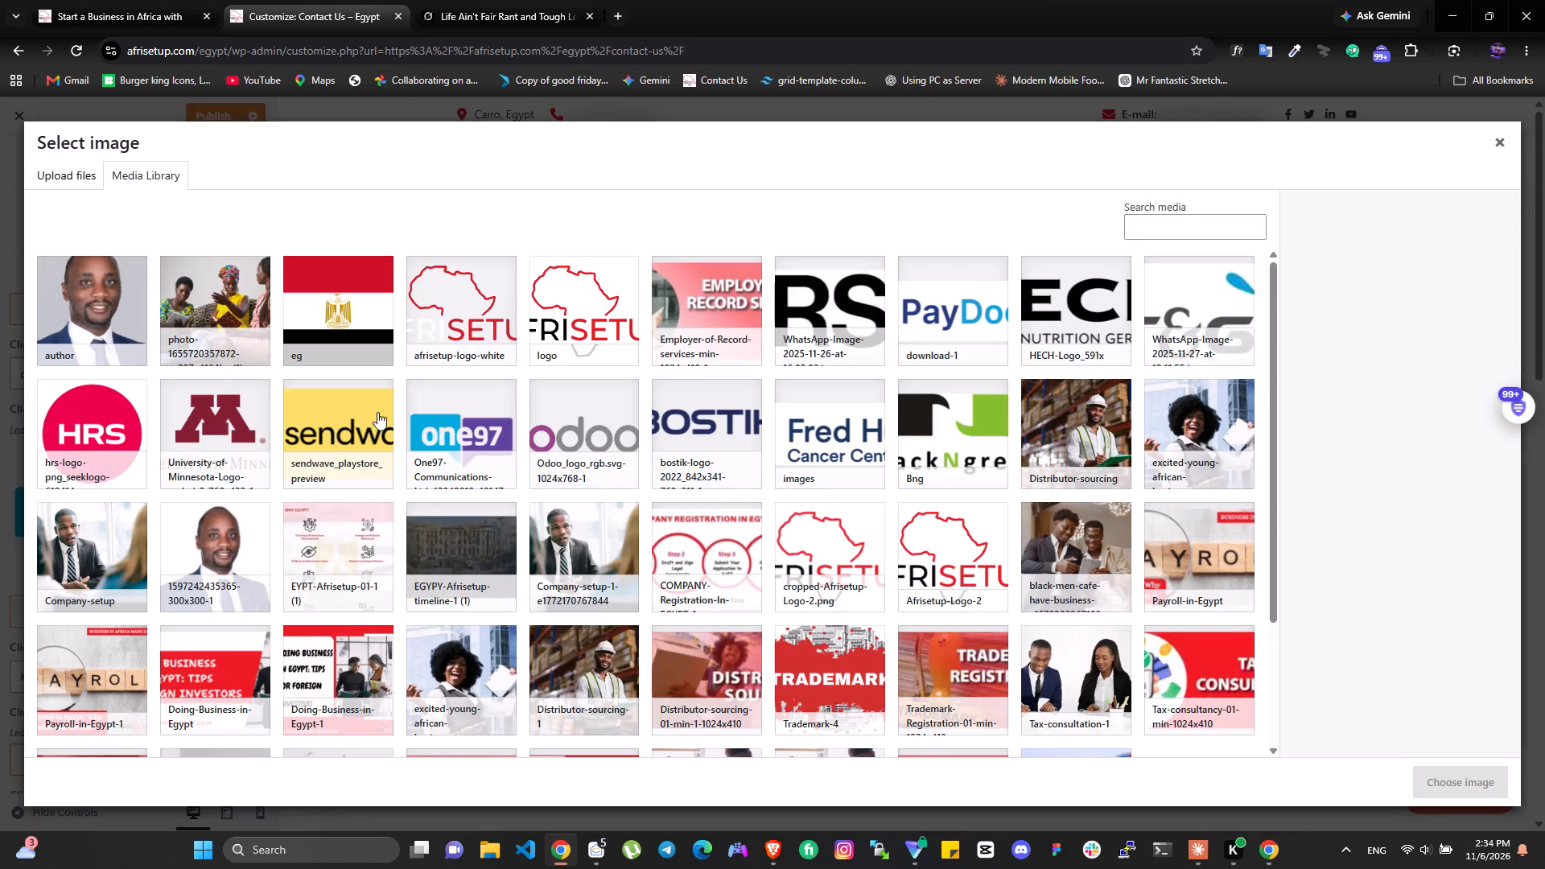
pyautogui.click(362, 414)
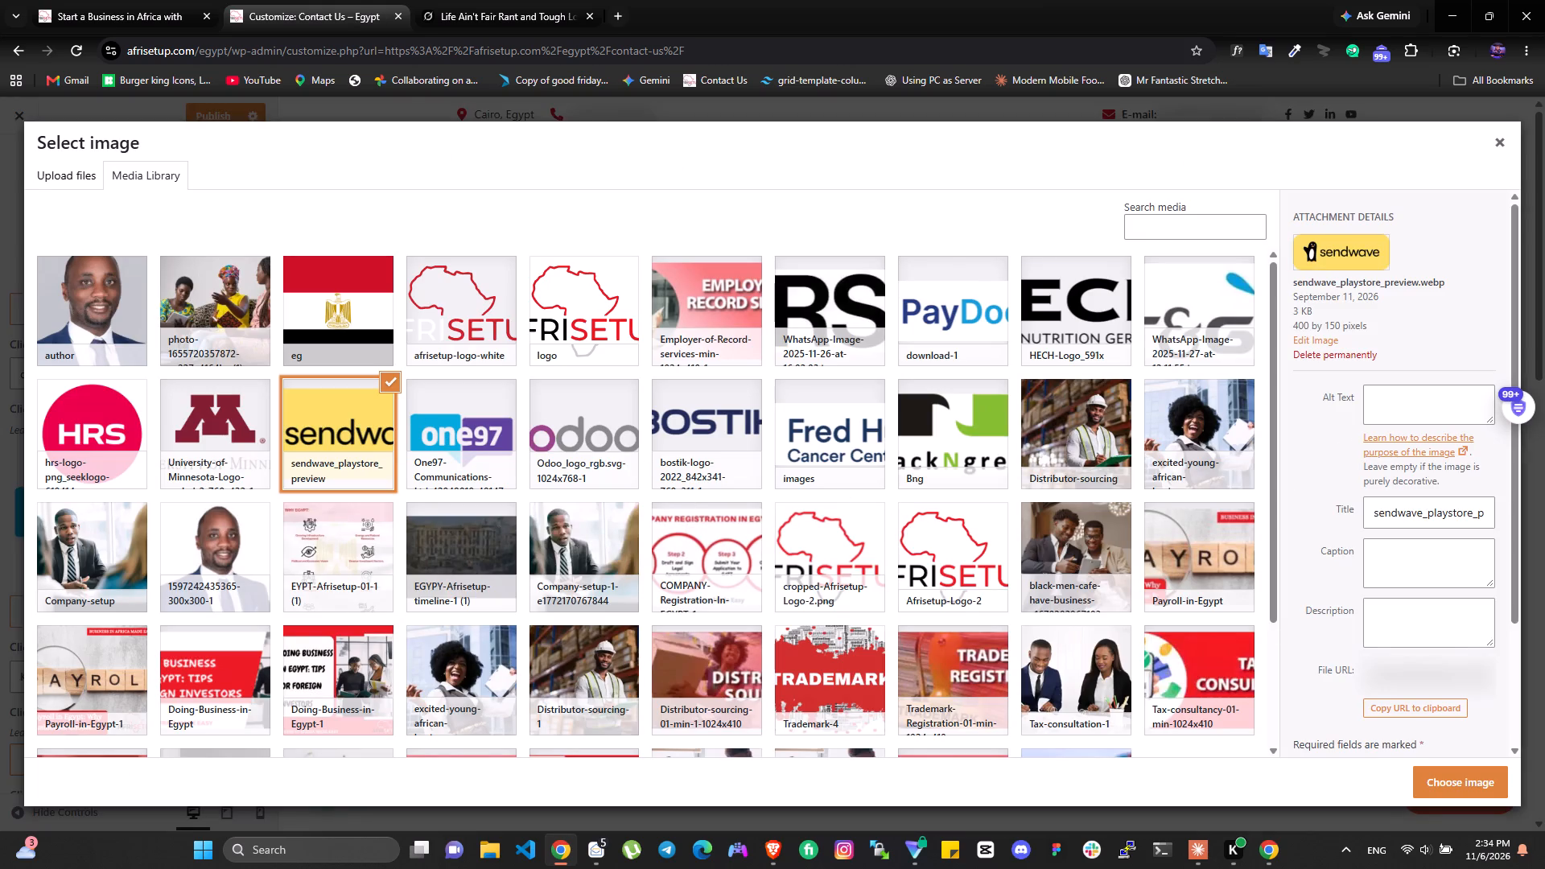
pyautogui.click(1390, 393)
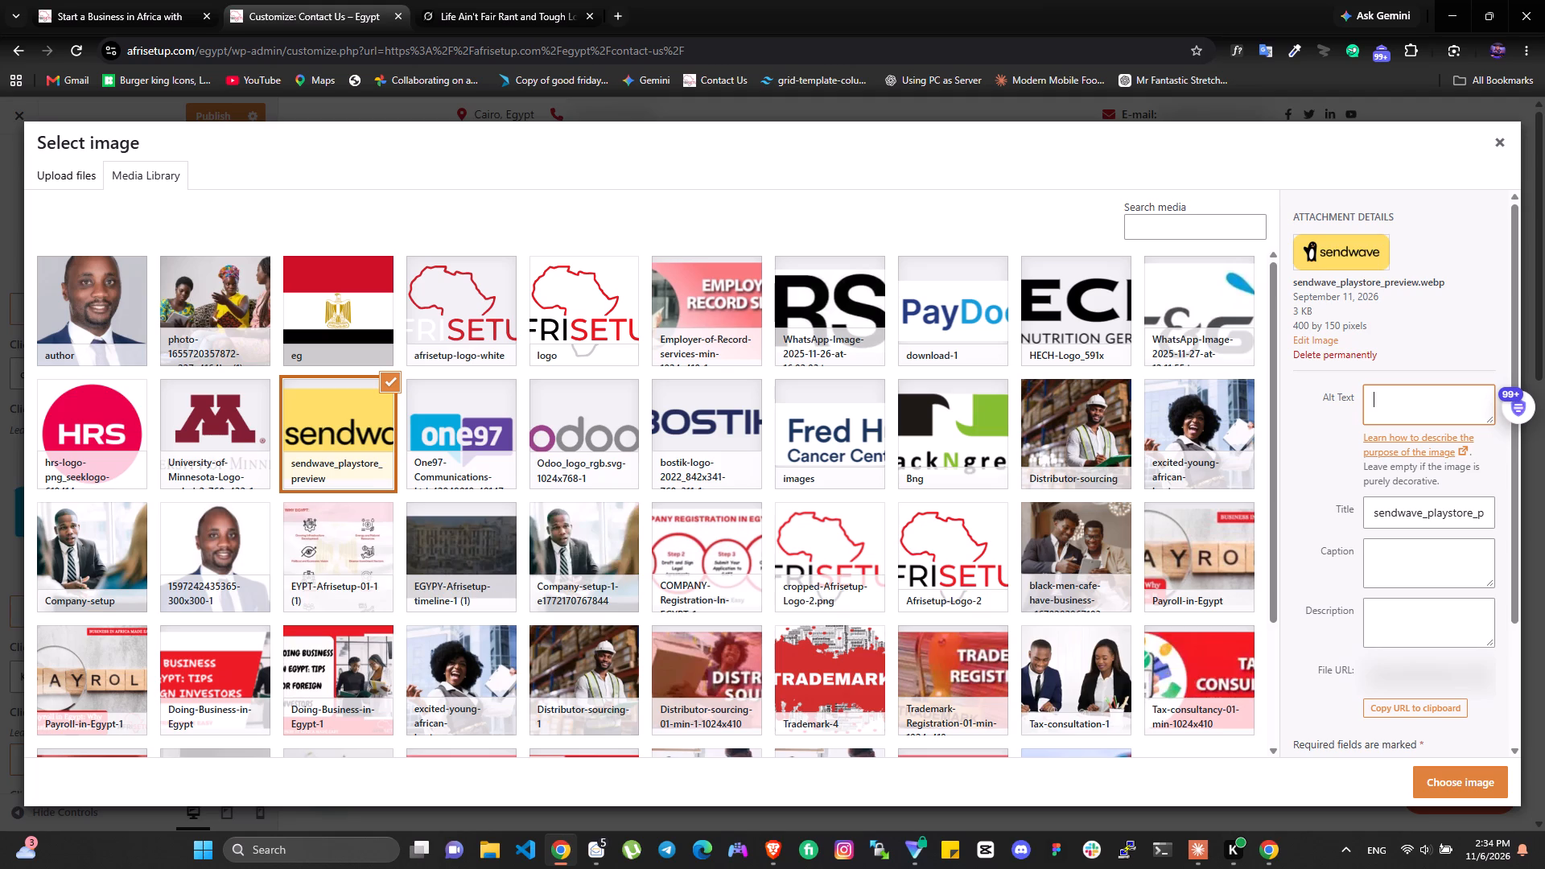
pyautogui.write('sendwave')
pyautogui.hotkey('ctrl', 'a')
pyautogui.hotkey('ctrl', 'c')
pyautogui.click(1451, 797)
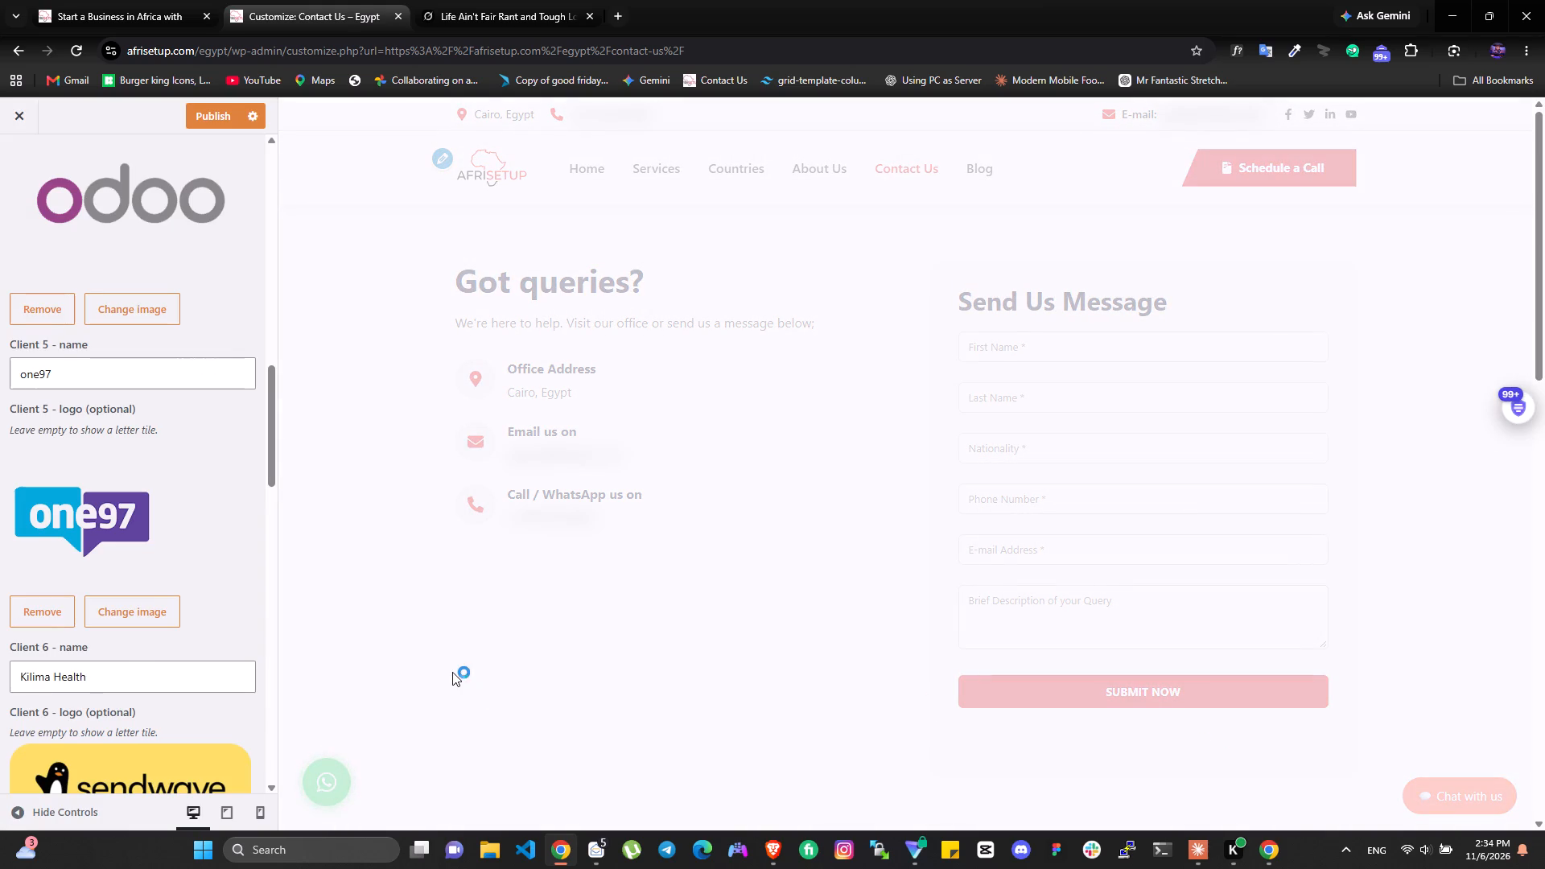
# Replace the Client 6 name with sendwave.
pyautogui.click(122, 665)
pyautogui.hotkey('ctrl', 'a')
pyautogui.hotkey('ctrl', 'v')
# Pick the University of Minnesota image for the Client 7 logo and copy its title into the alt text.
pyautogui.scroll(-1, 122, 665)
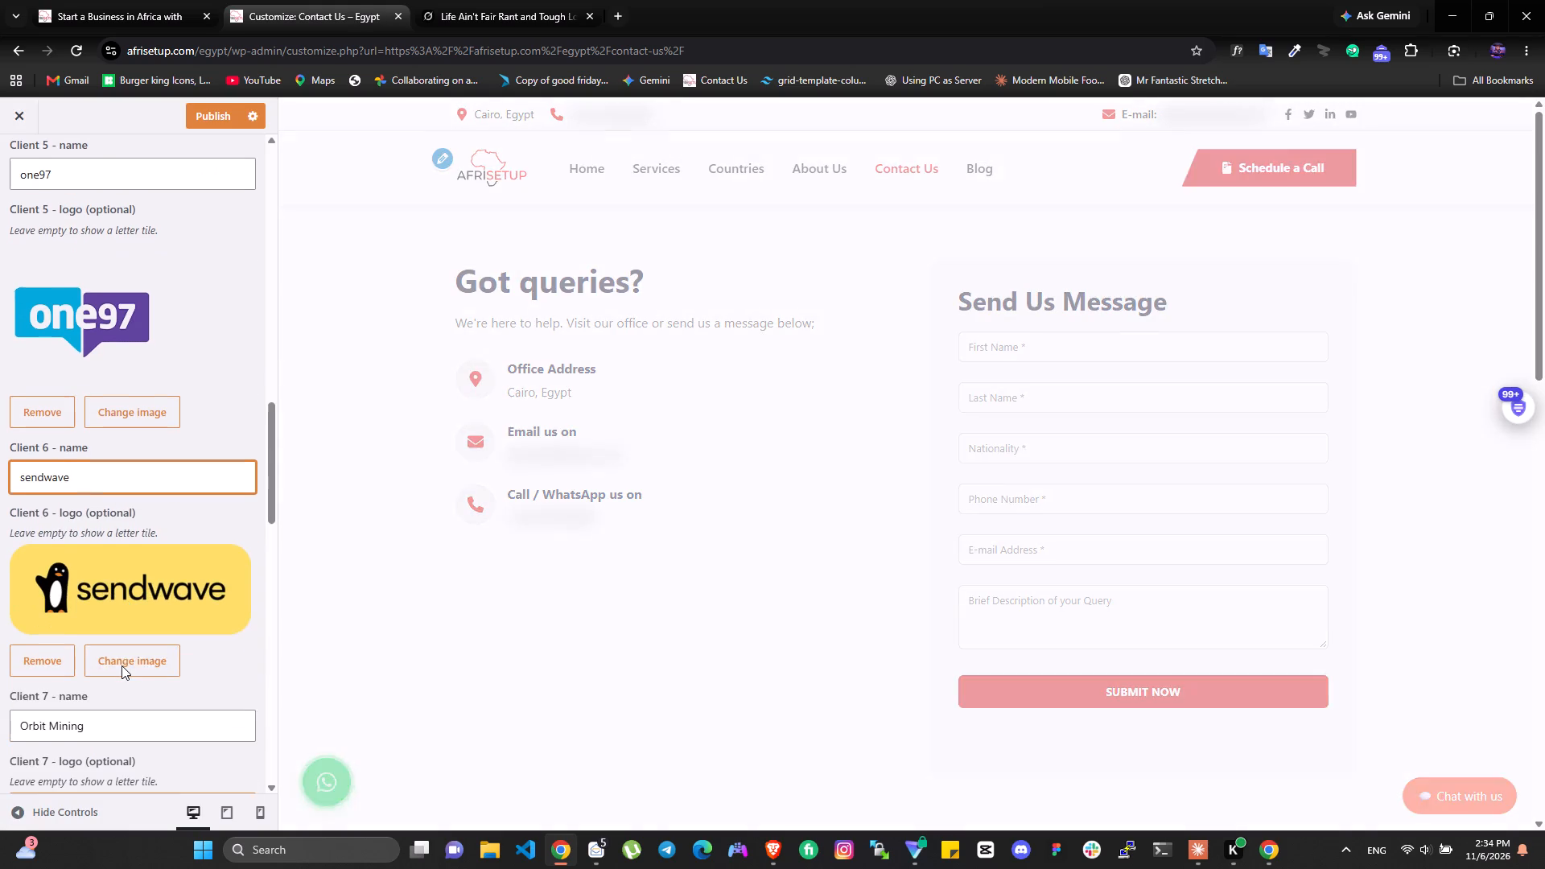
pyautogui.scroll(-2, 122, 665)
pyautogui.click(113, 758)
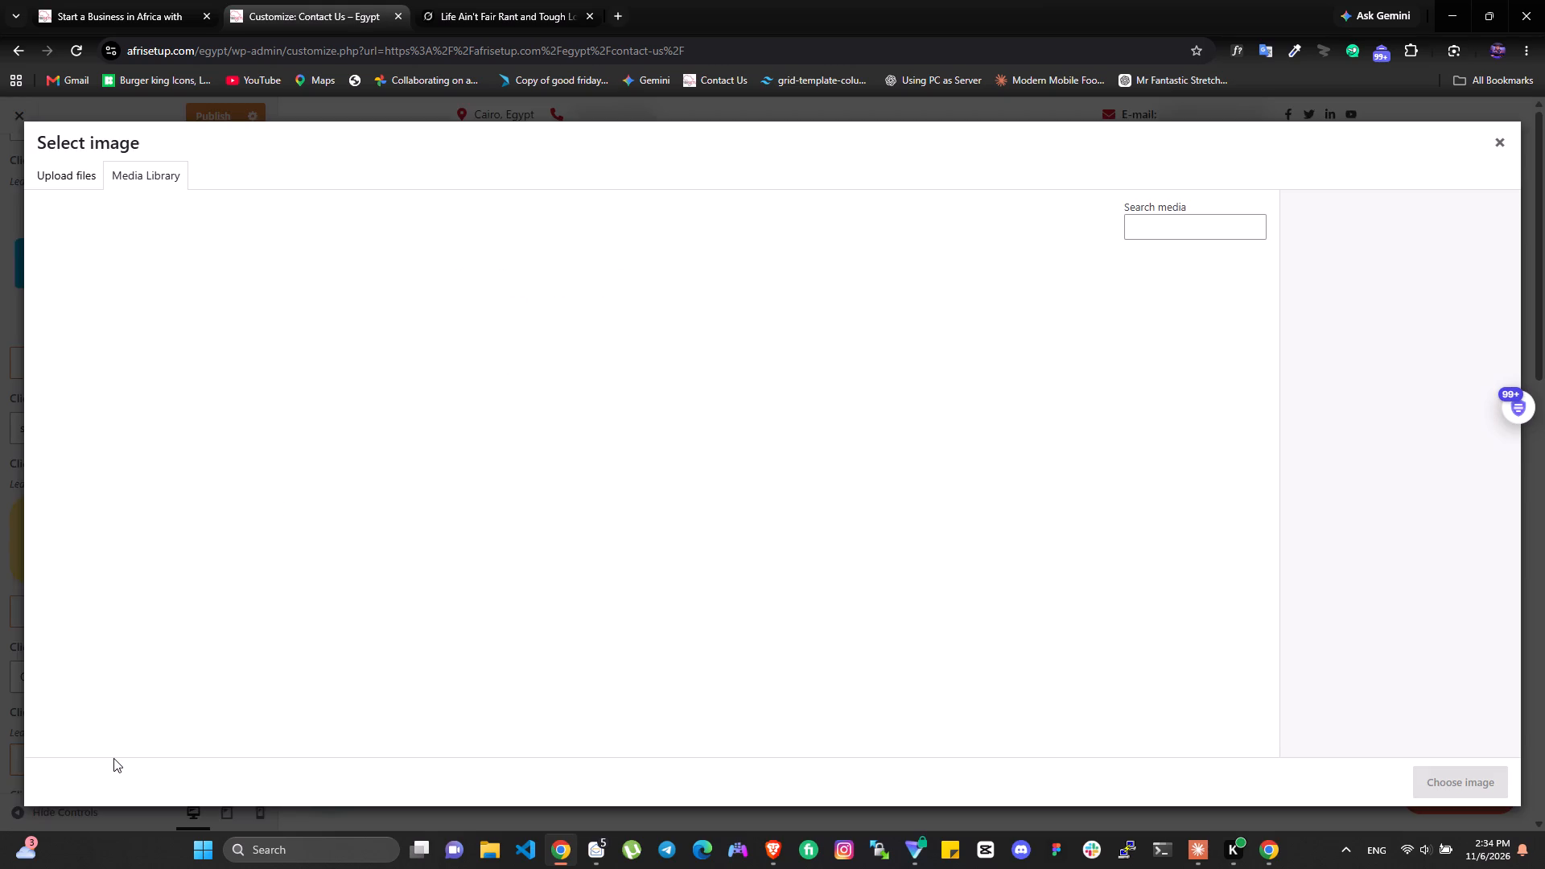
pyautogui.click(193, 407)
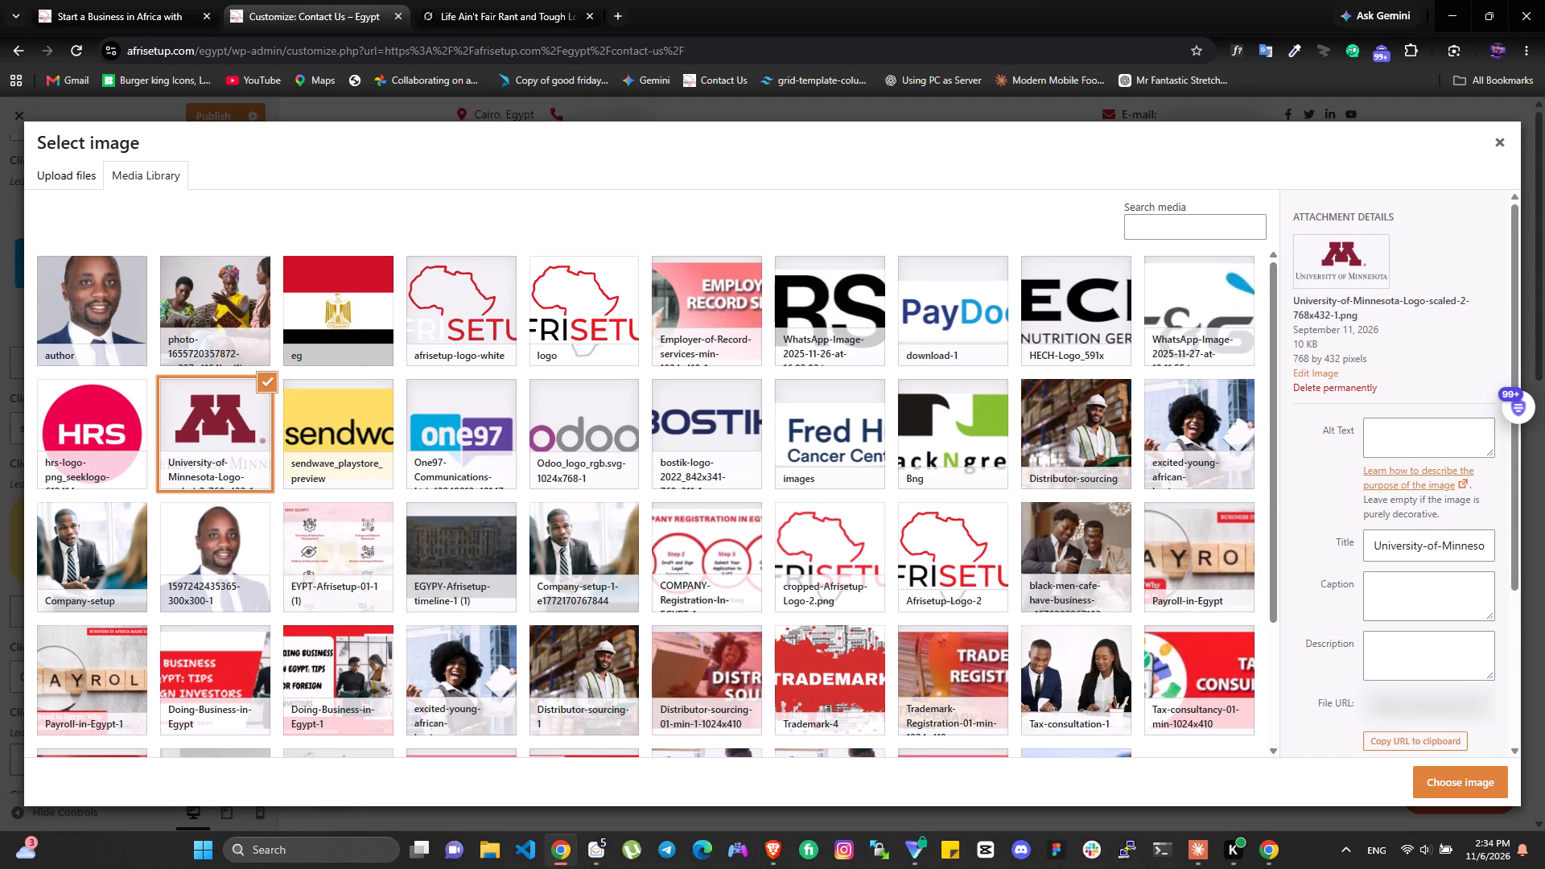
pyautogui.doubleClick(1423, 541)
pyautogui.hotkey('ctrl', 'a')
pyautogui.hotkey('ctrl', 'v')
pyautogui.hotkey('ctrl', 'z')
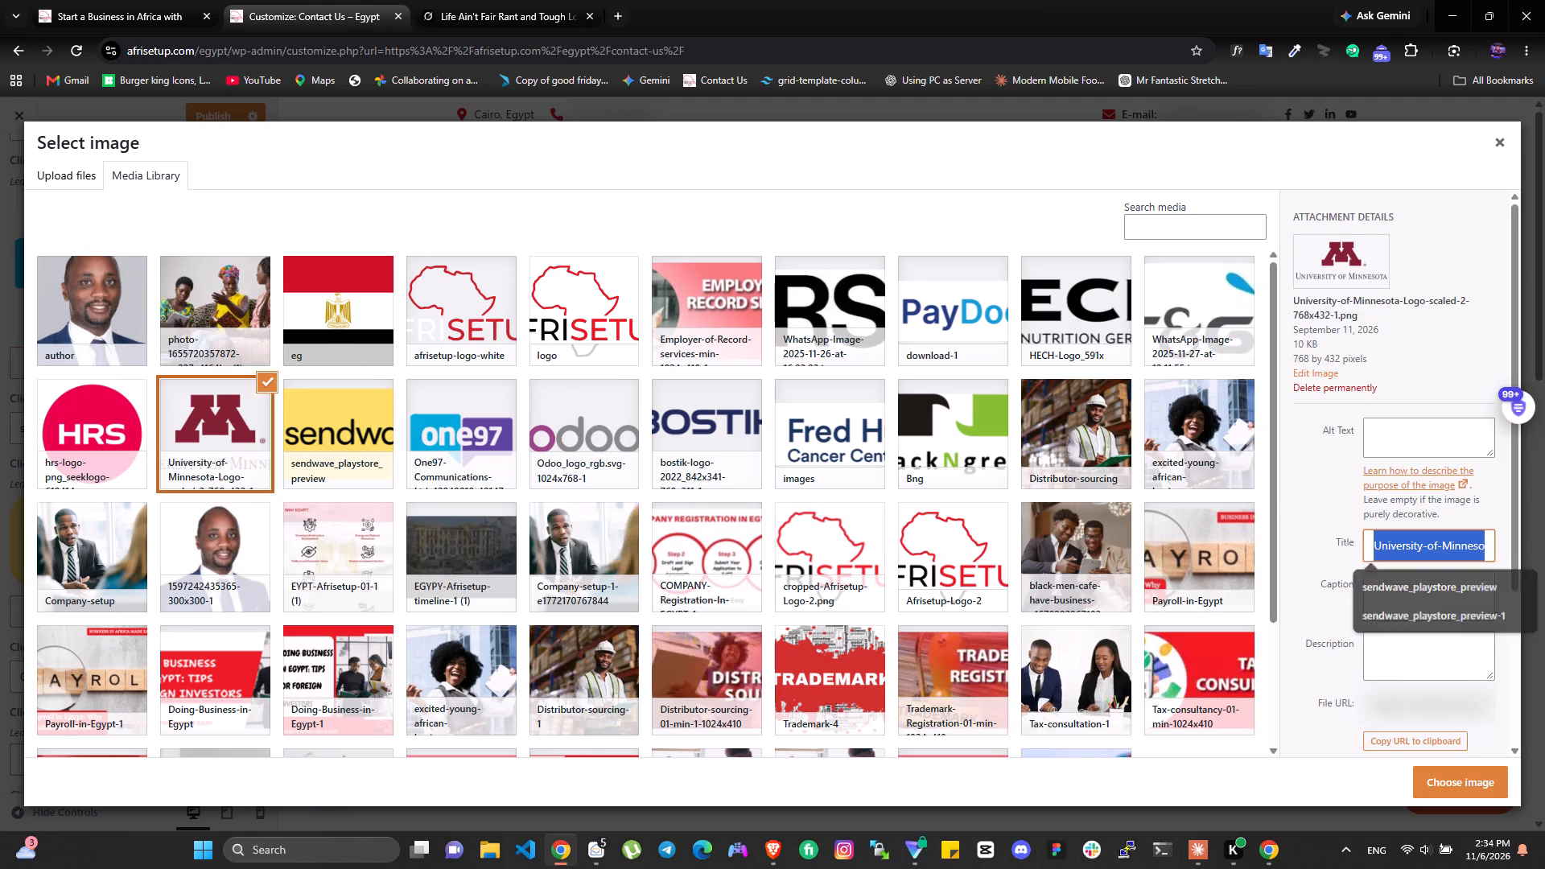
pyautogui.hotkey('ctrl', 'c')
pyautogui.keyDown('ctrl'); pyautogui.click(1418, 433); pyautogui.keyUp('ctrl')
pyautogui.hotkey('ctrl', 'v')
# Trim the alt text to University-of-Minnesota, copy it, and apply the image as the Client 7 logo.
pyautogui.keyDown('ctrl'); pyautogui.click(1418, 433); pyautogui.keyUp('ctrl')
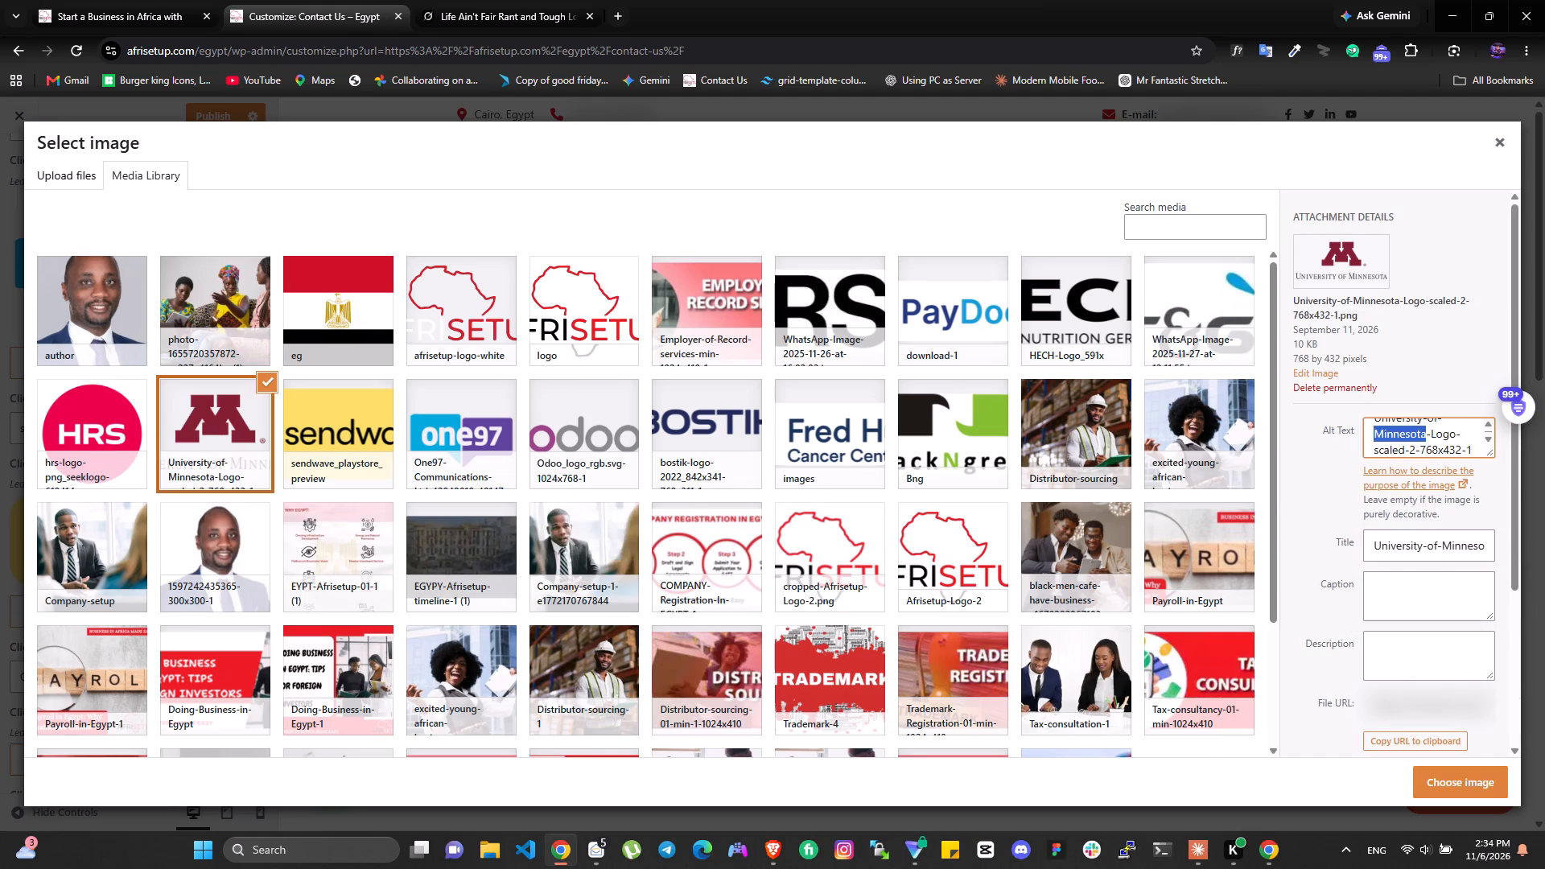
pyautogui.press('BackSpace')
pyautogui.hotkey('ctrl', 'z')
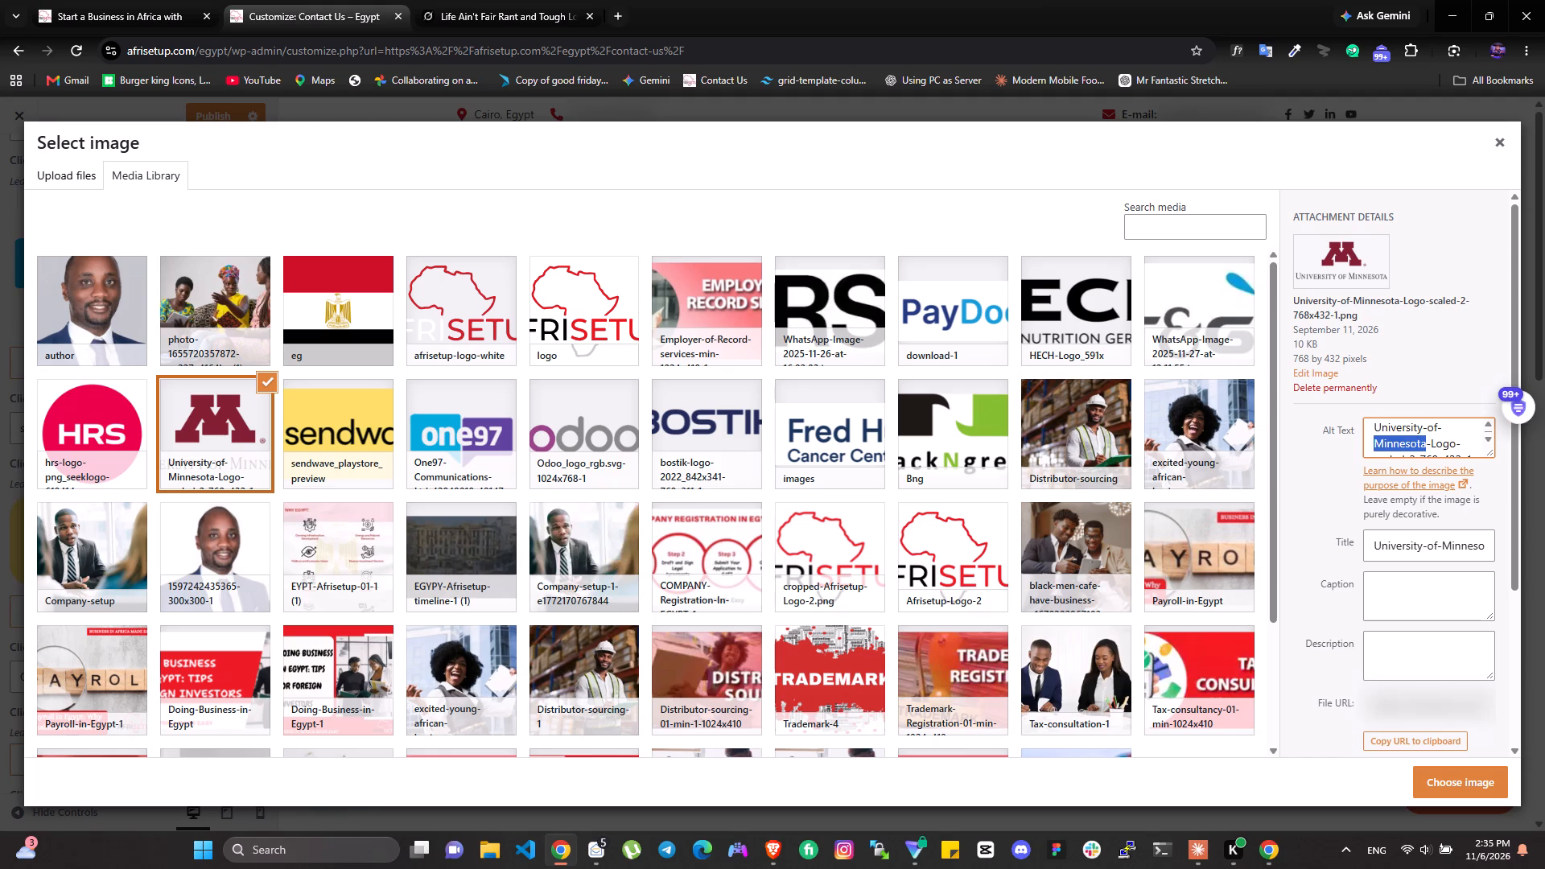
pyautogui.click(1428, 439)
pyautogui.moveTo(1428, 439); pyautogui.dragTo(1468, 489)
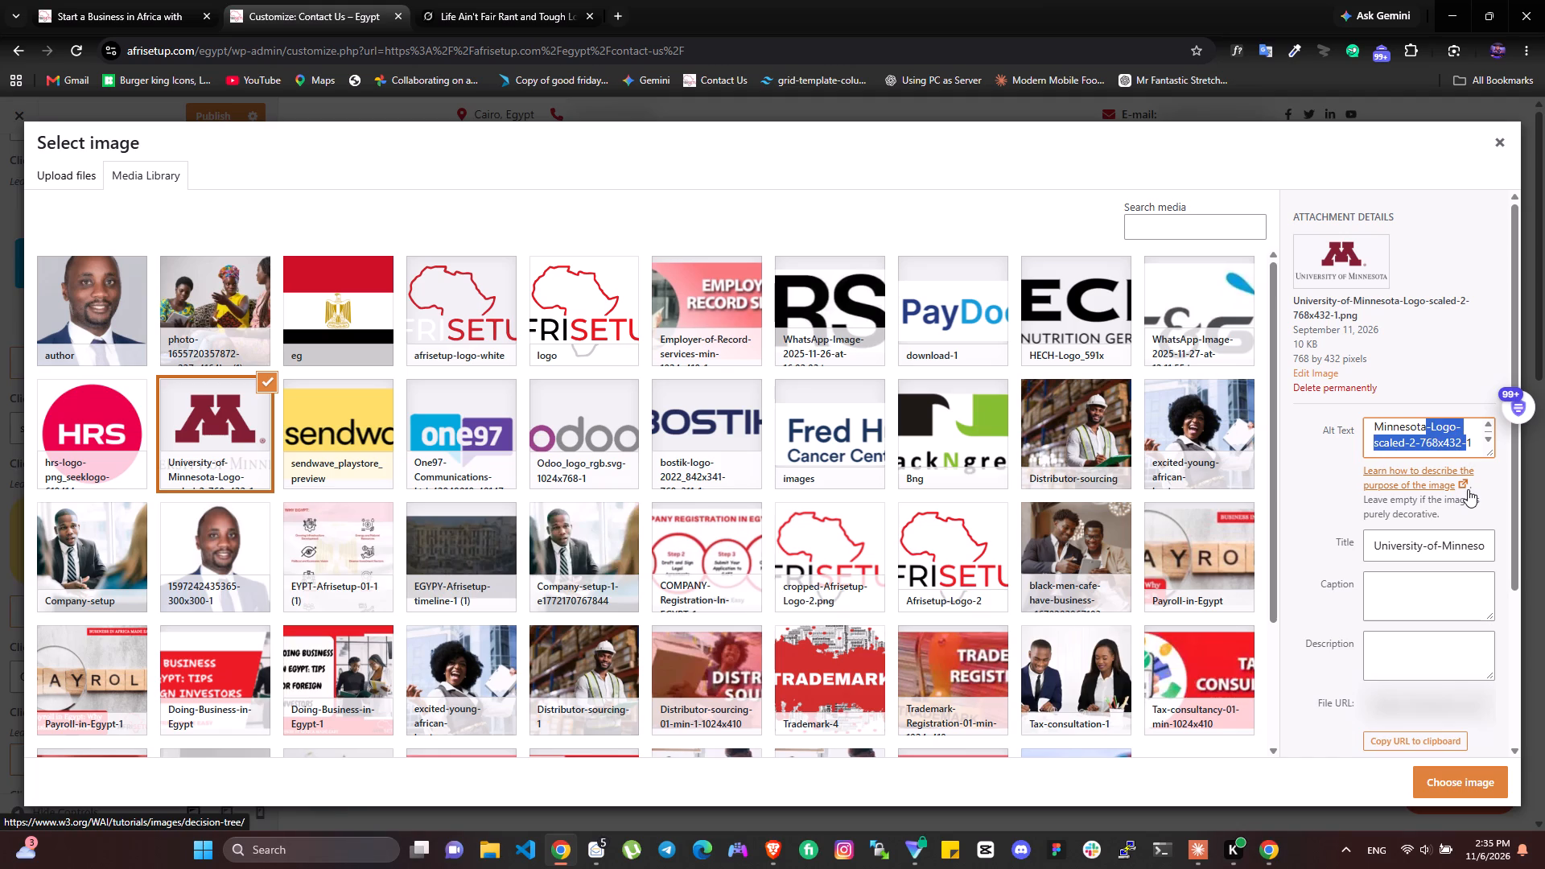
pyautogui.press('BackSpace')
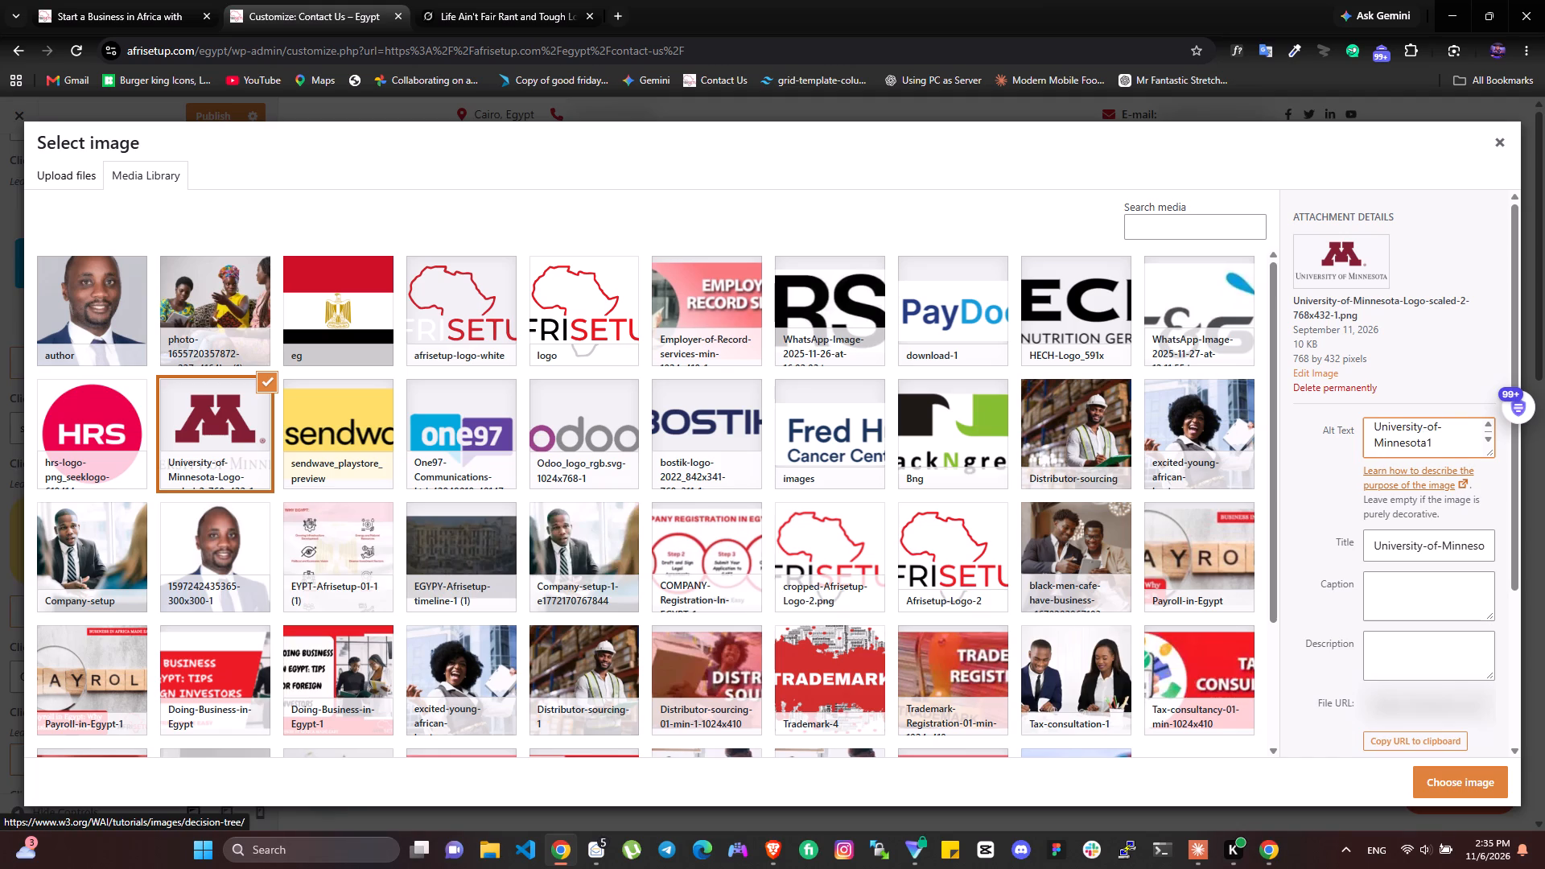
pyautogui.press('Right')
pyautogui.press('BackSpace')
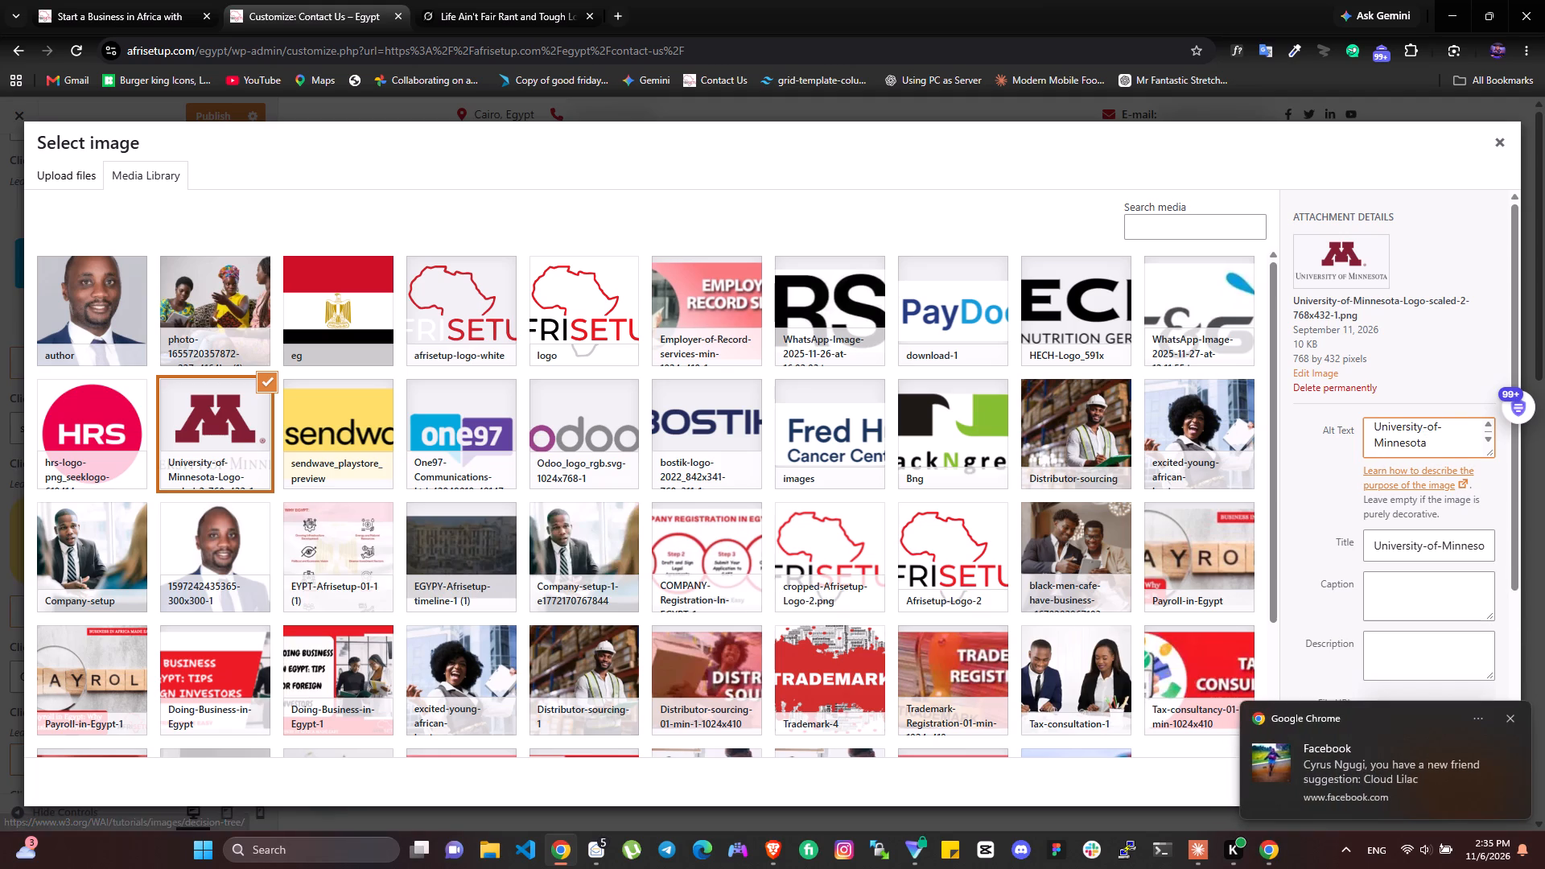
pyautogui.click(1515, 720)
pyautogui.hotkey('ctrl', 'a')
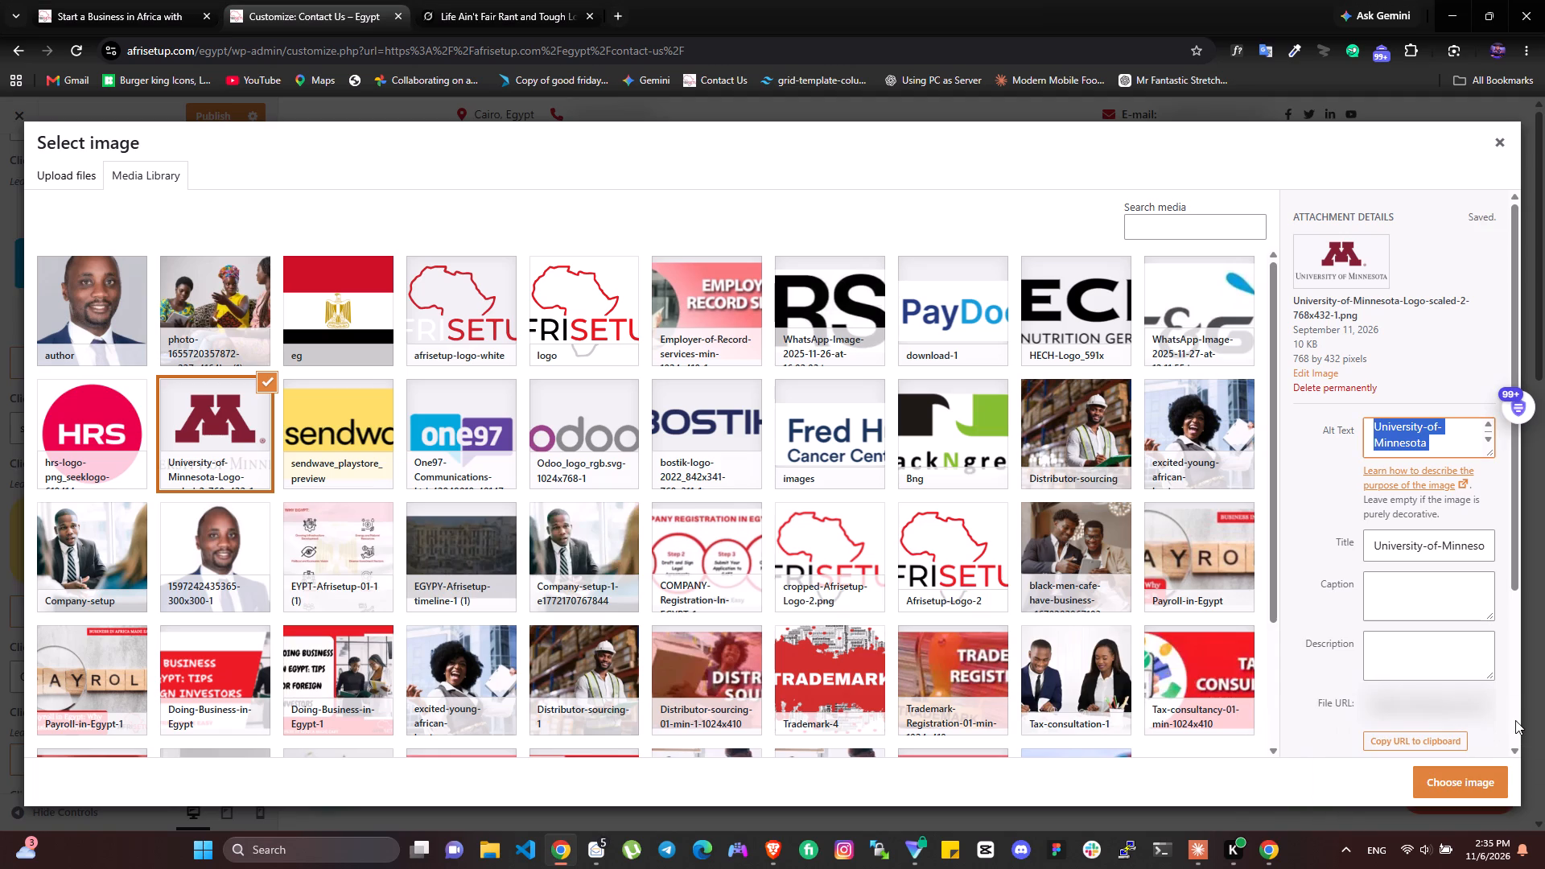
pyautogui.hotkey('ctrl', 'c')
pyautogui.click(1465, 769)
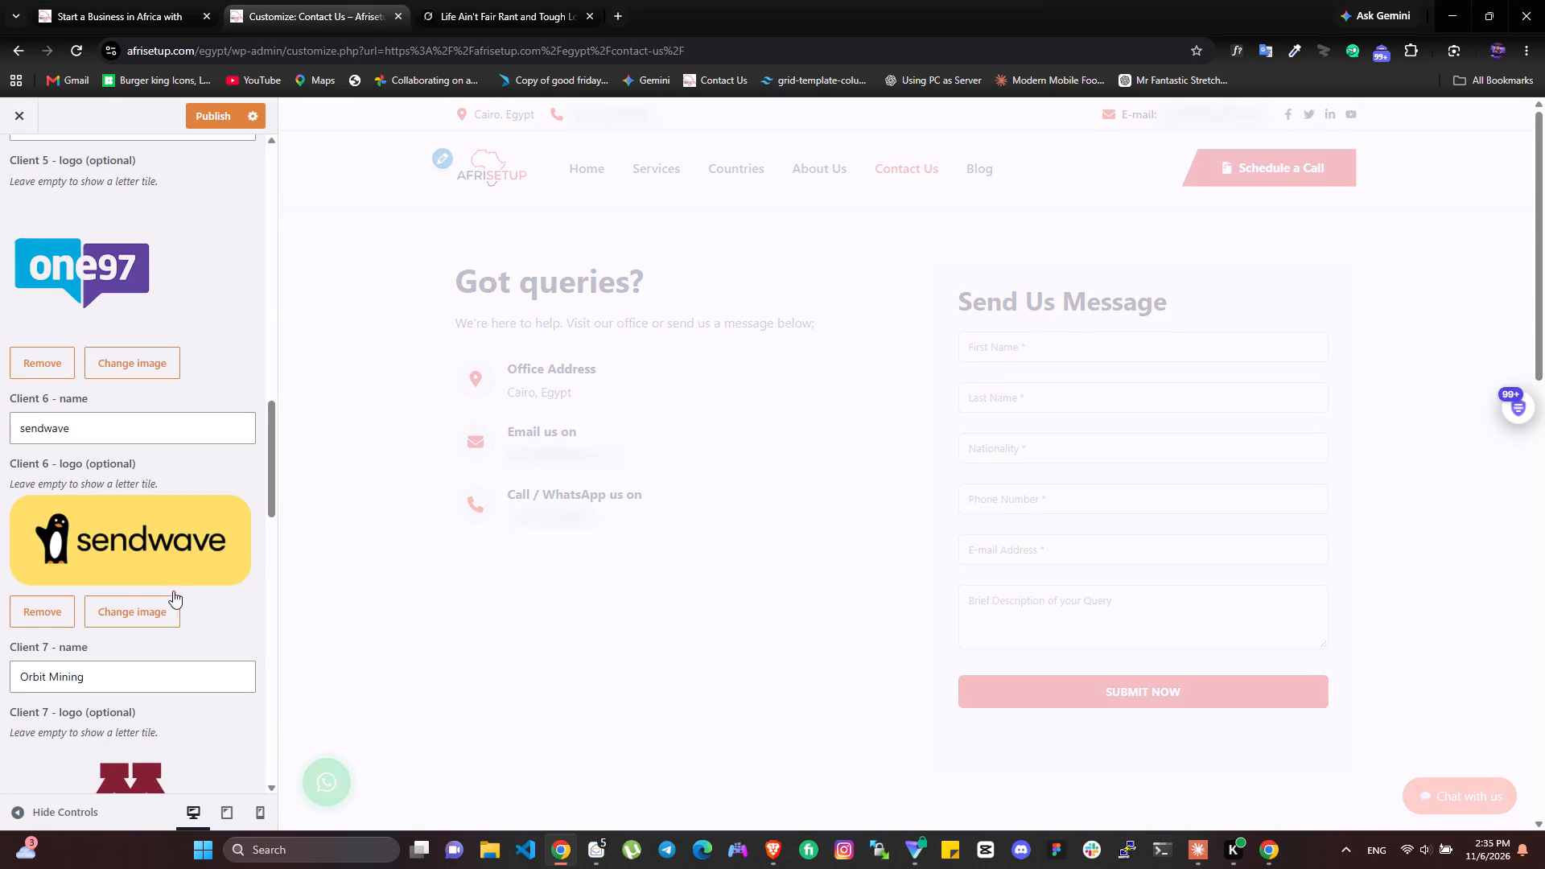
# Replace the Client 7 name with University-of-Minnesota.
pyautogui.click(150, 677)
pyautogui.hotkey('ctrl', 'a')
pyautogui.hotkey('ctrl', 'v')
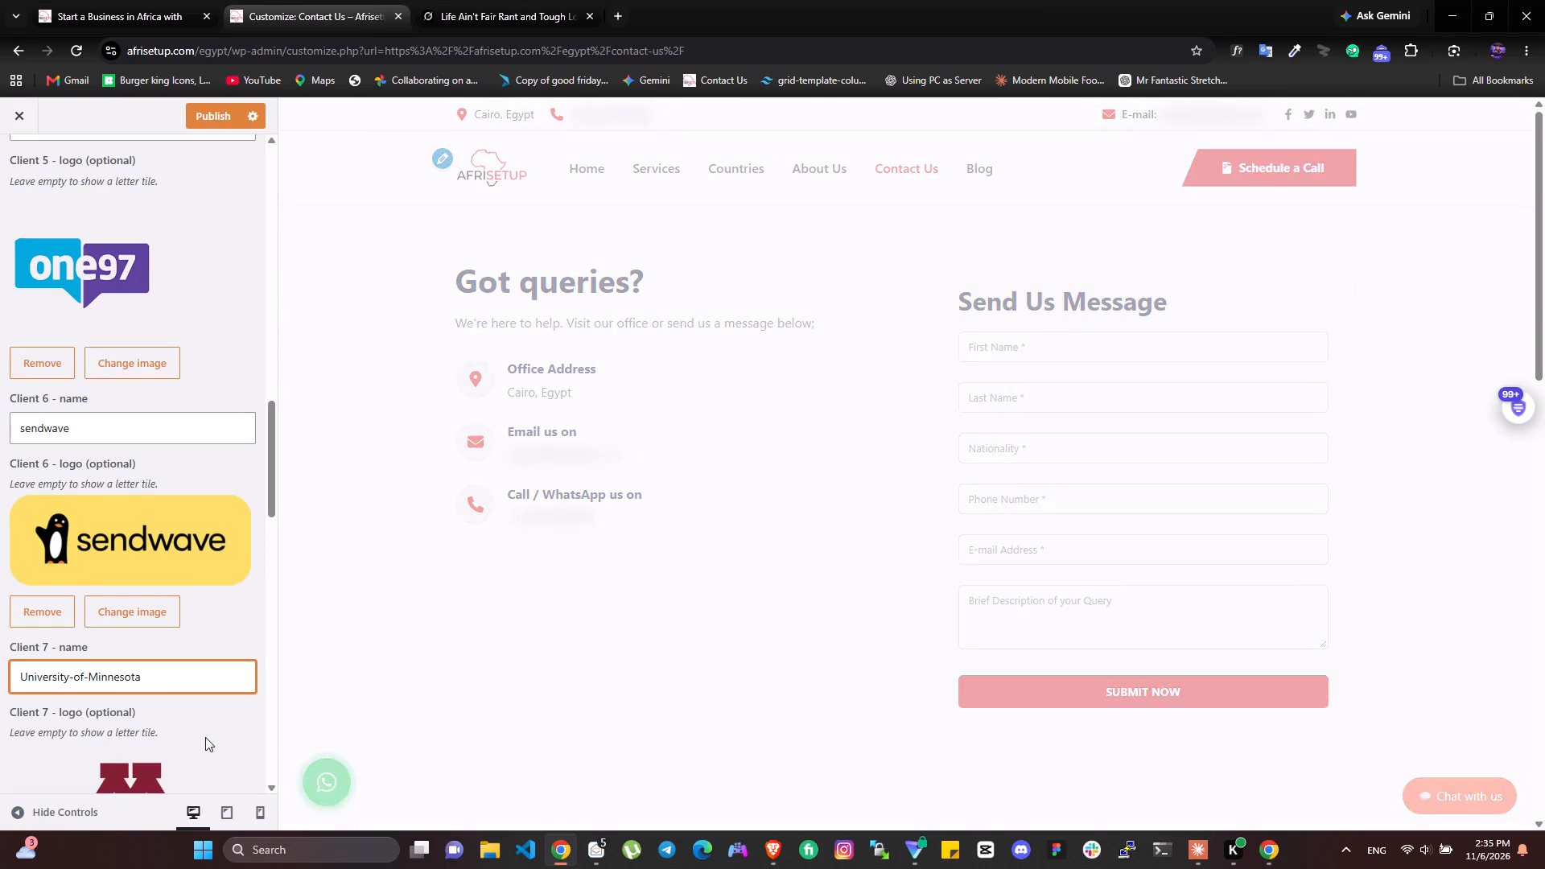
# Set the Client 8 logo to the HRS image, giving it the alt text HRS.
pyautogui.scroll(-2, 205, 737)
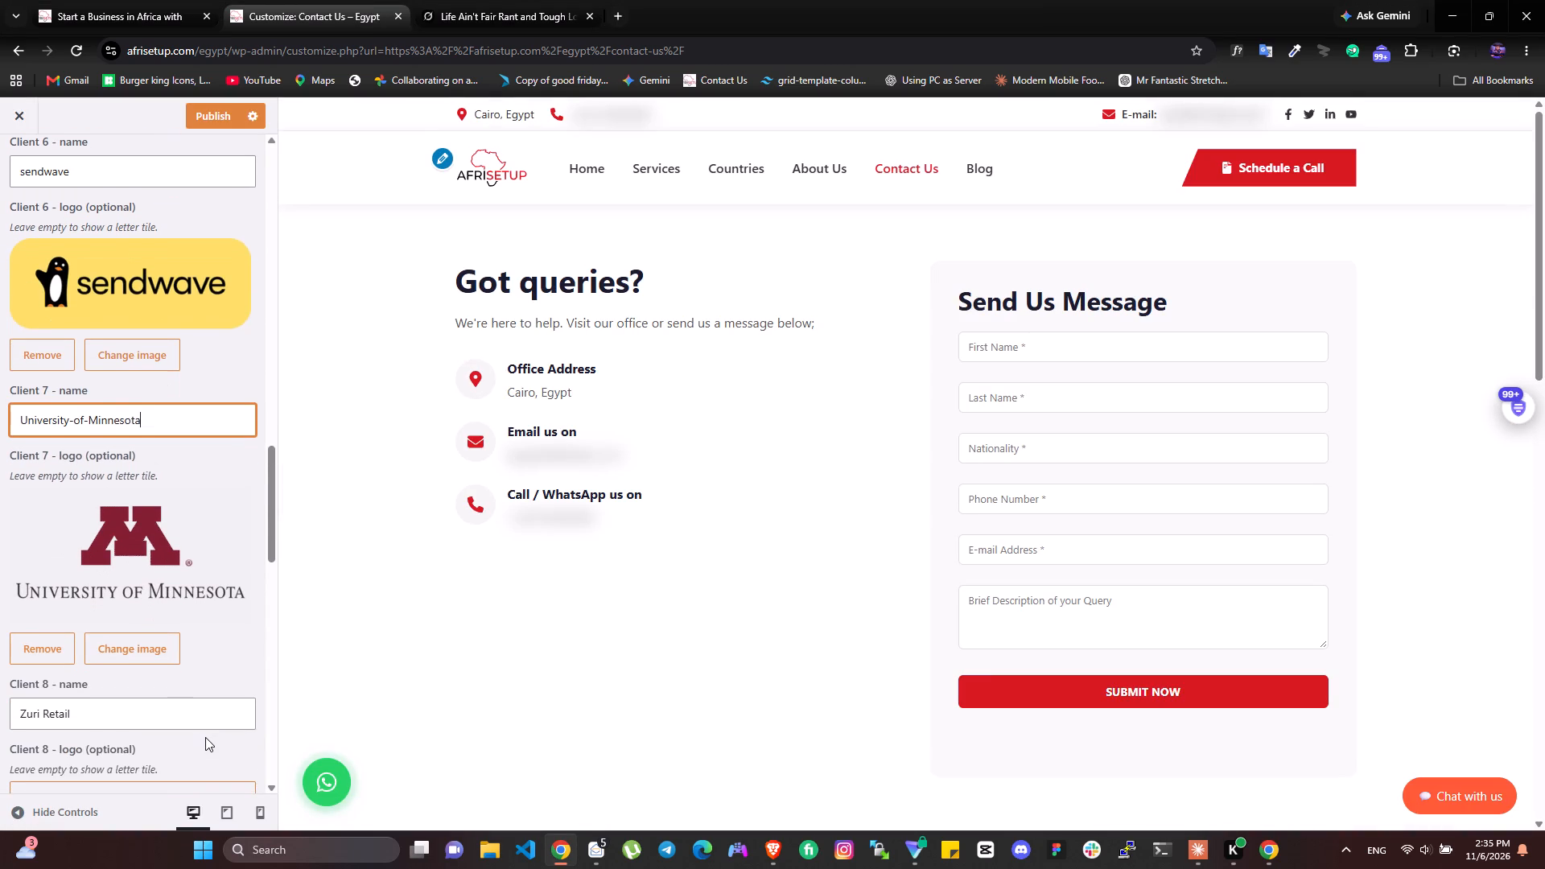
pyautogui.scroll(-2, 205, 737)
pyautogui.click(167, 755)
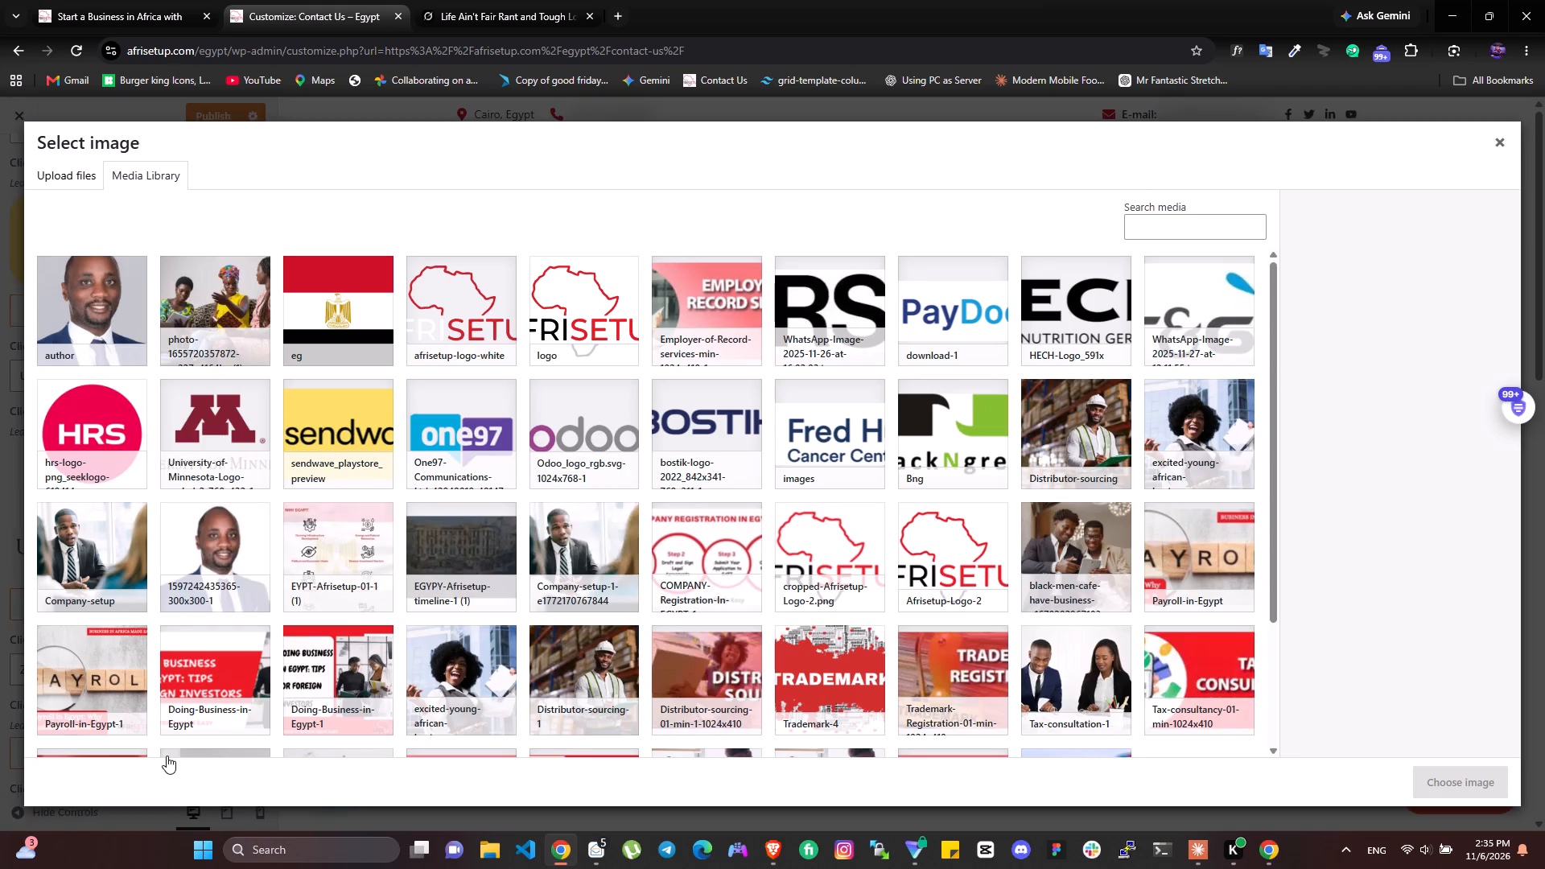
pyautogui.scroll(-2, 447, 684)
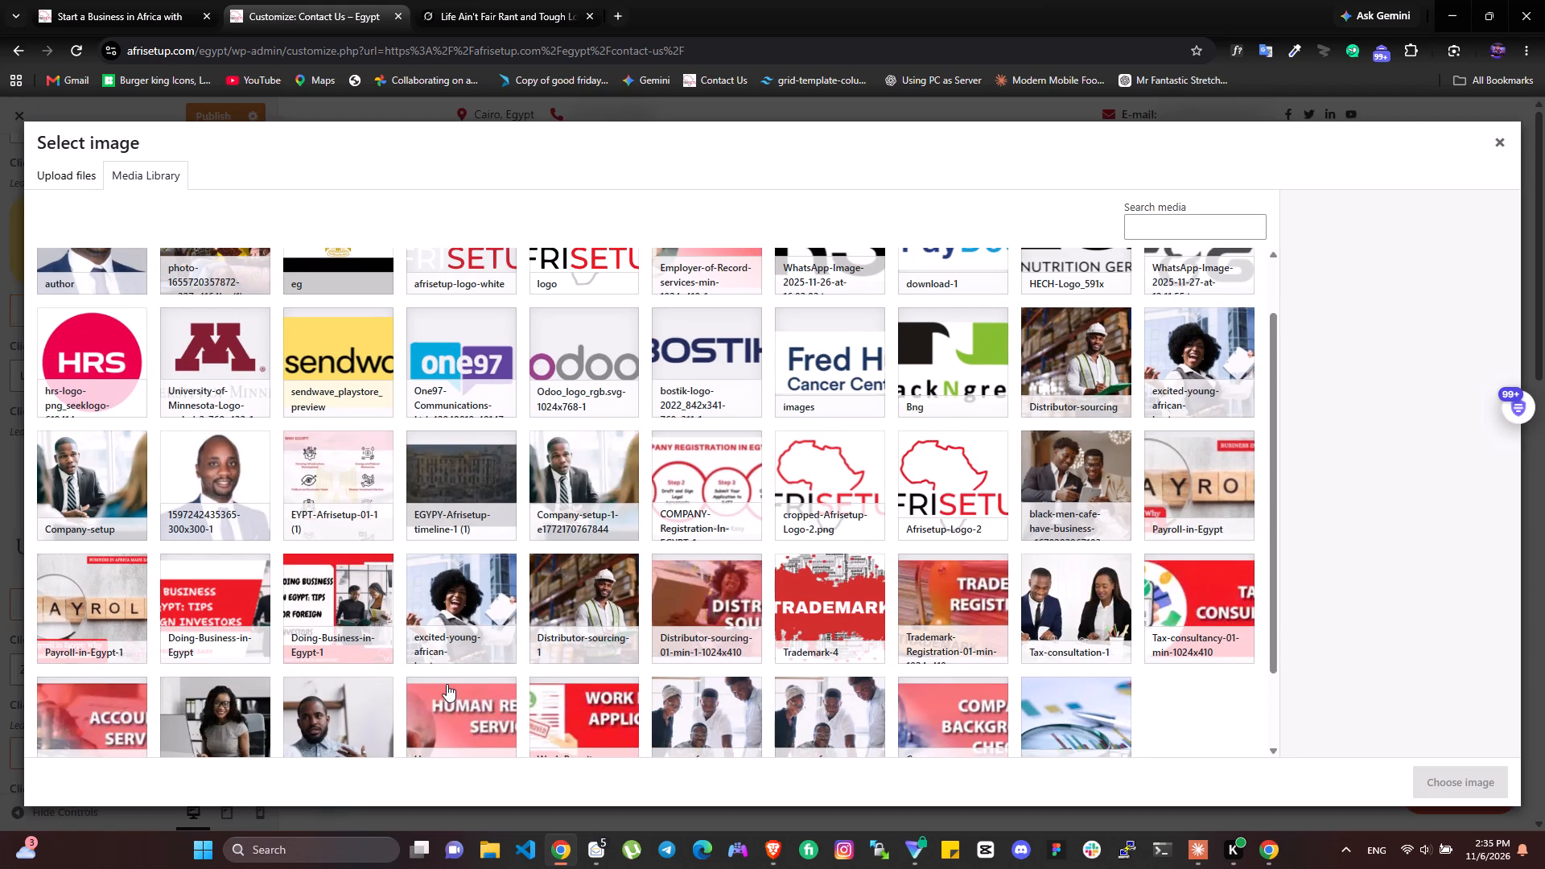
pyautogui.scroll(-2, 447, 684)
pyautogui.scroll(2, 457, 518)
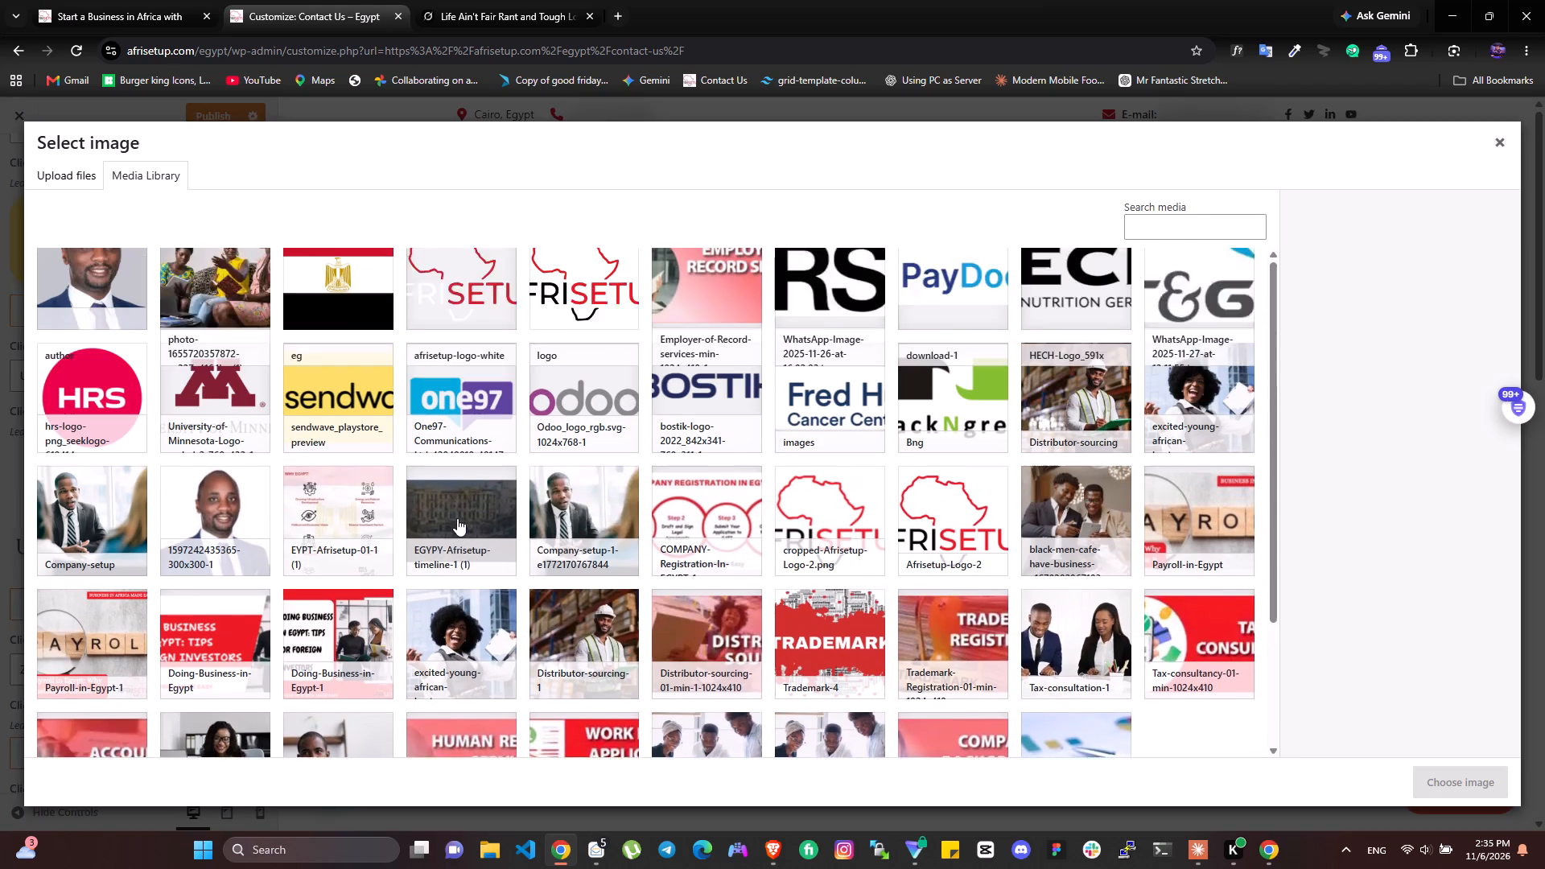
pyautogui.scroll(1, 457, 518)
pyautogui.click(76, 417)
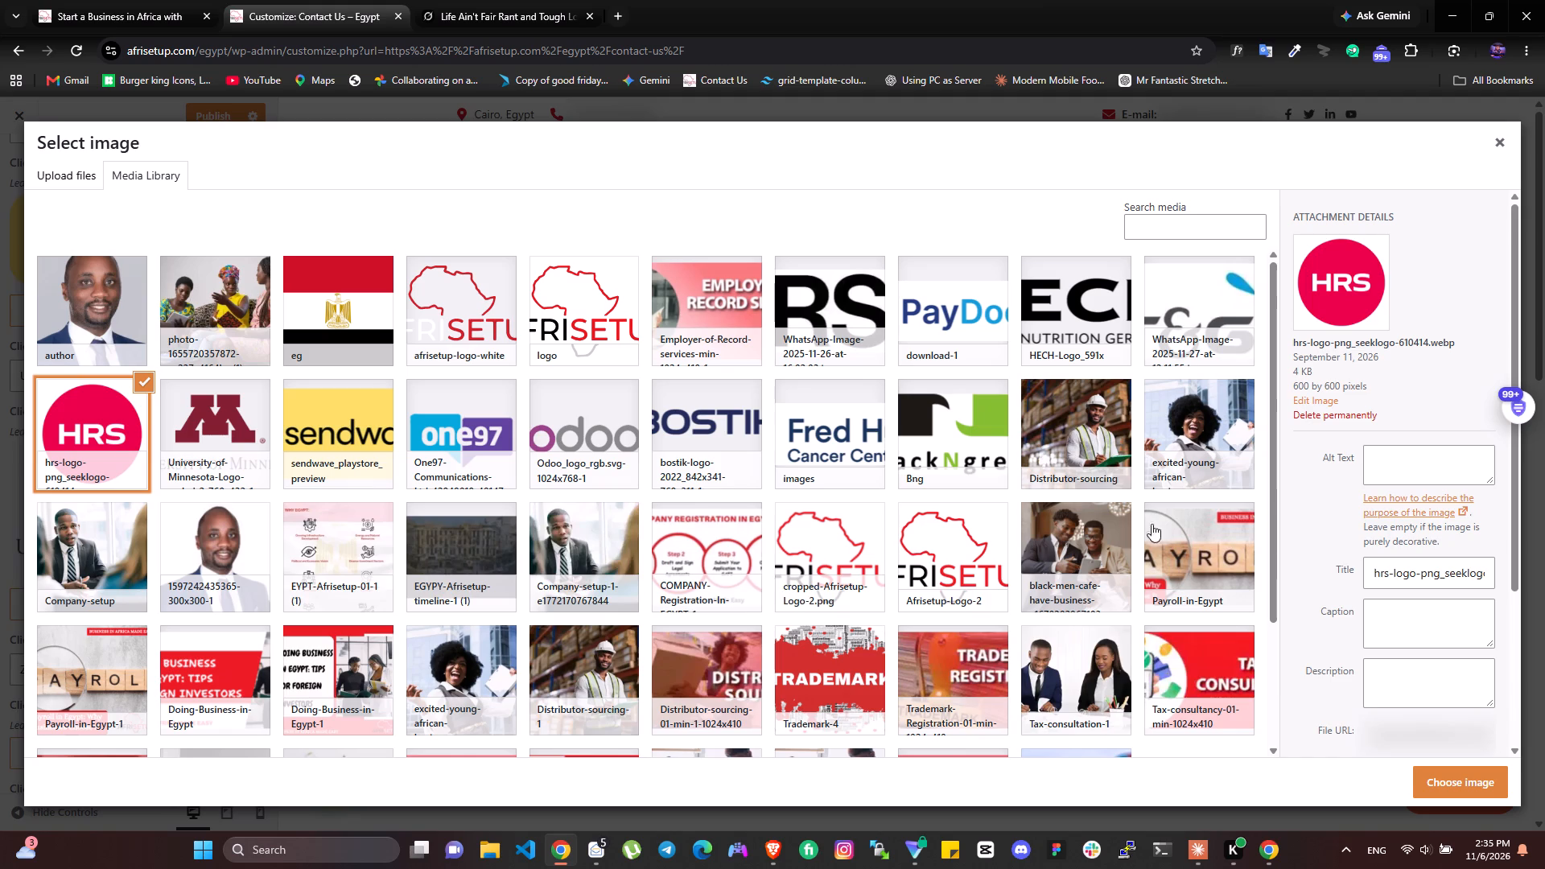
pyautogui.click(1380, 476)
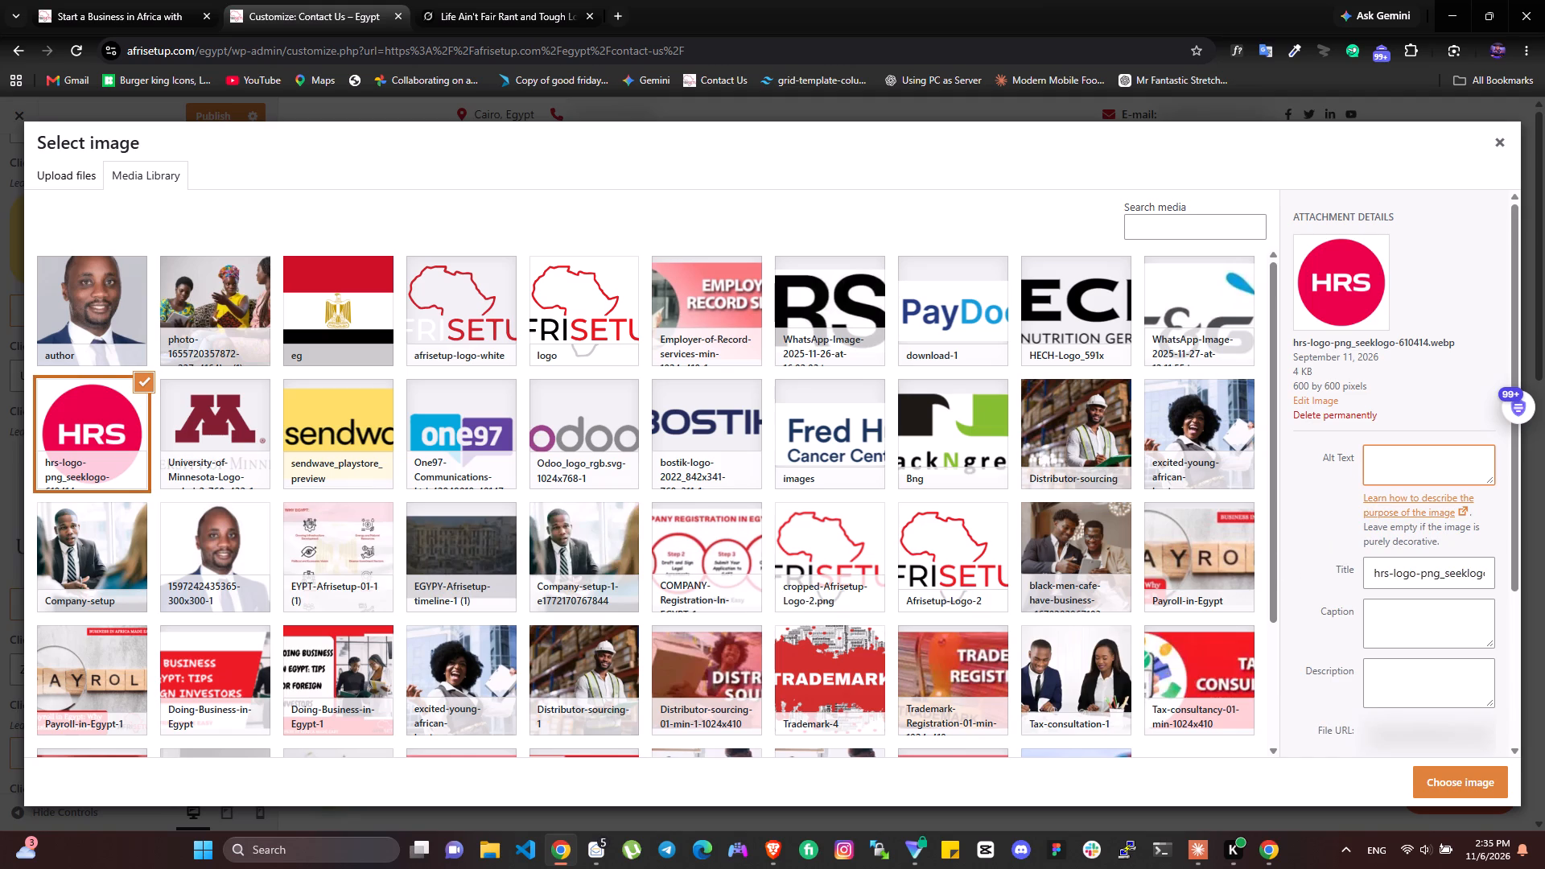
pyautogui.write('HRS')
pyautogui.click(1449, 781)
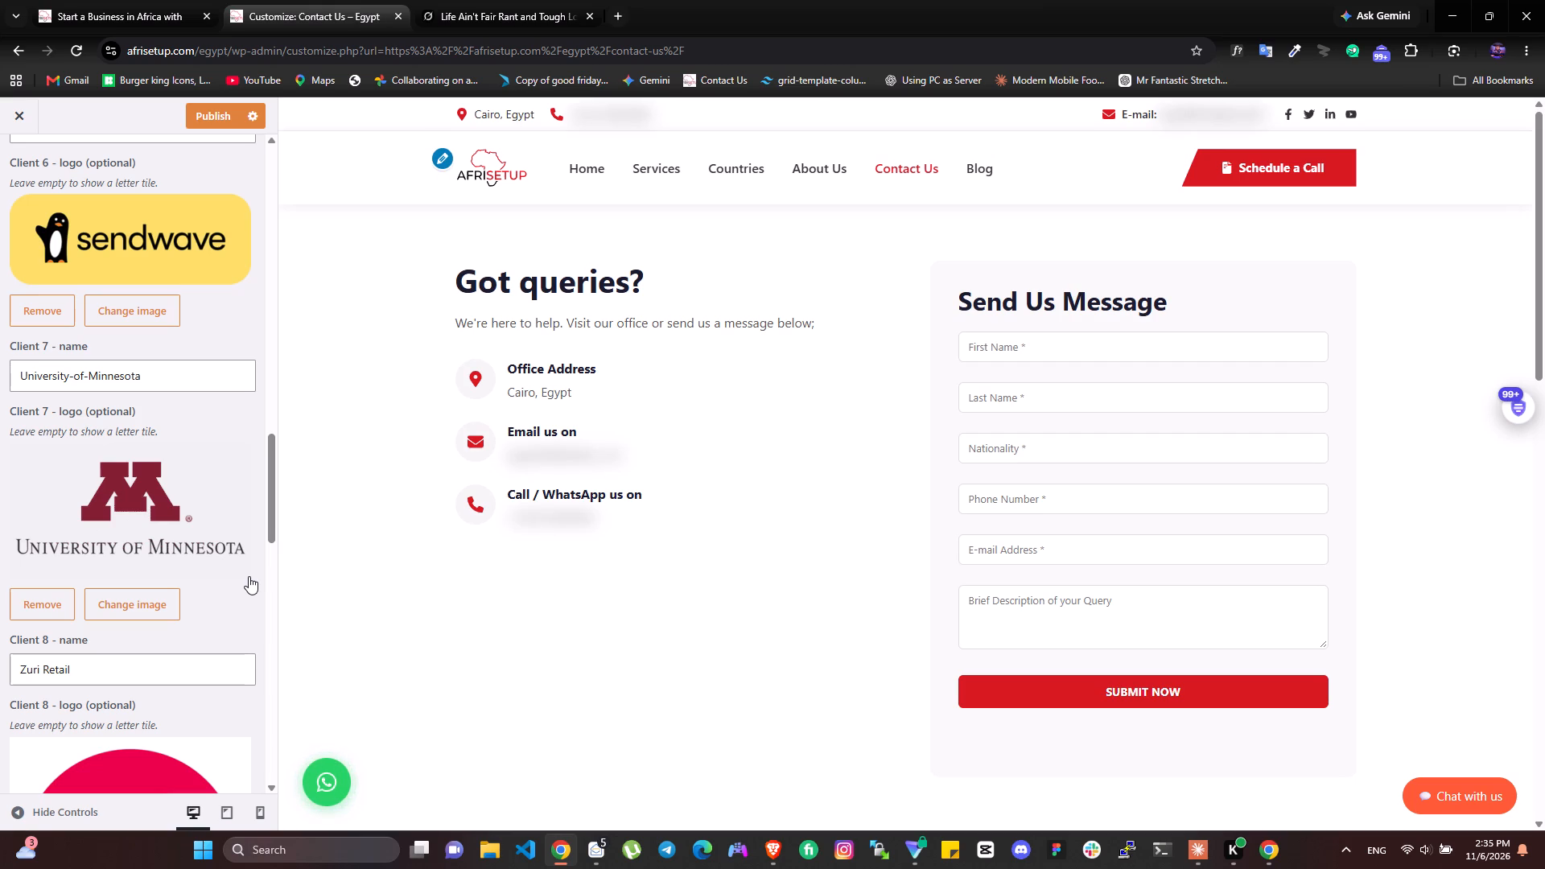
# Replace the Client 8 name with HRS.
pyautogui.scroll(-1, 184, 644)
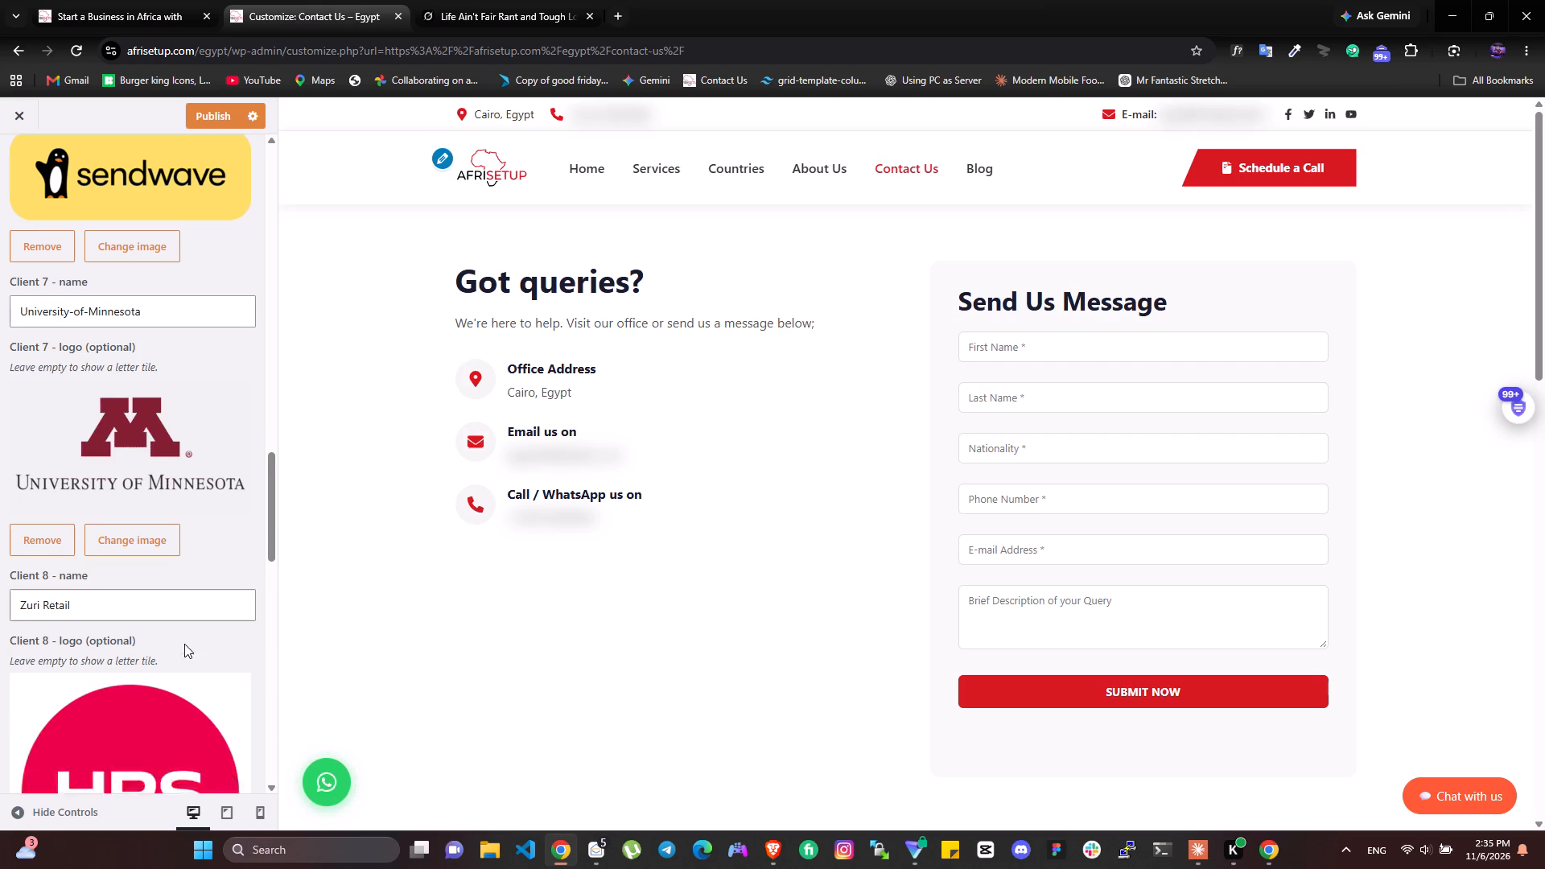
pyautogui.scroll(-1, 184, 644)
pyautogui.click(121, 463)
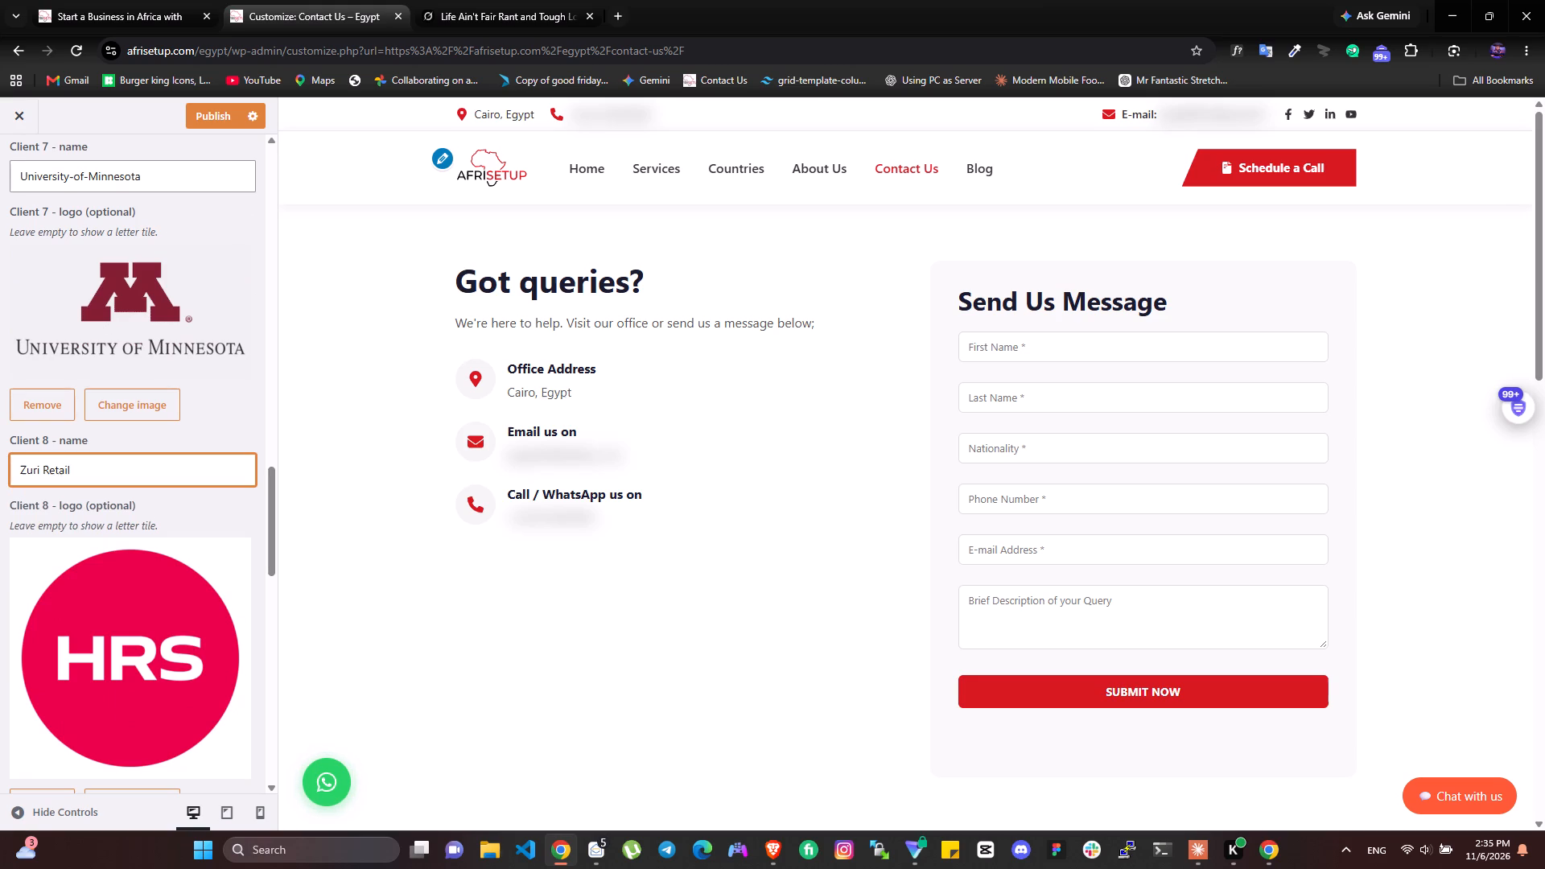
pyautogui.hotkey('ctrl', 'a')
pyautogui.hotkey('ctrl', 'v')
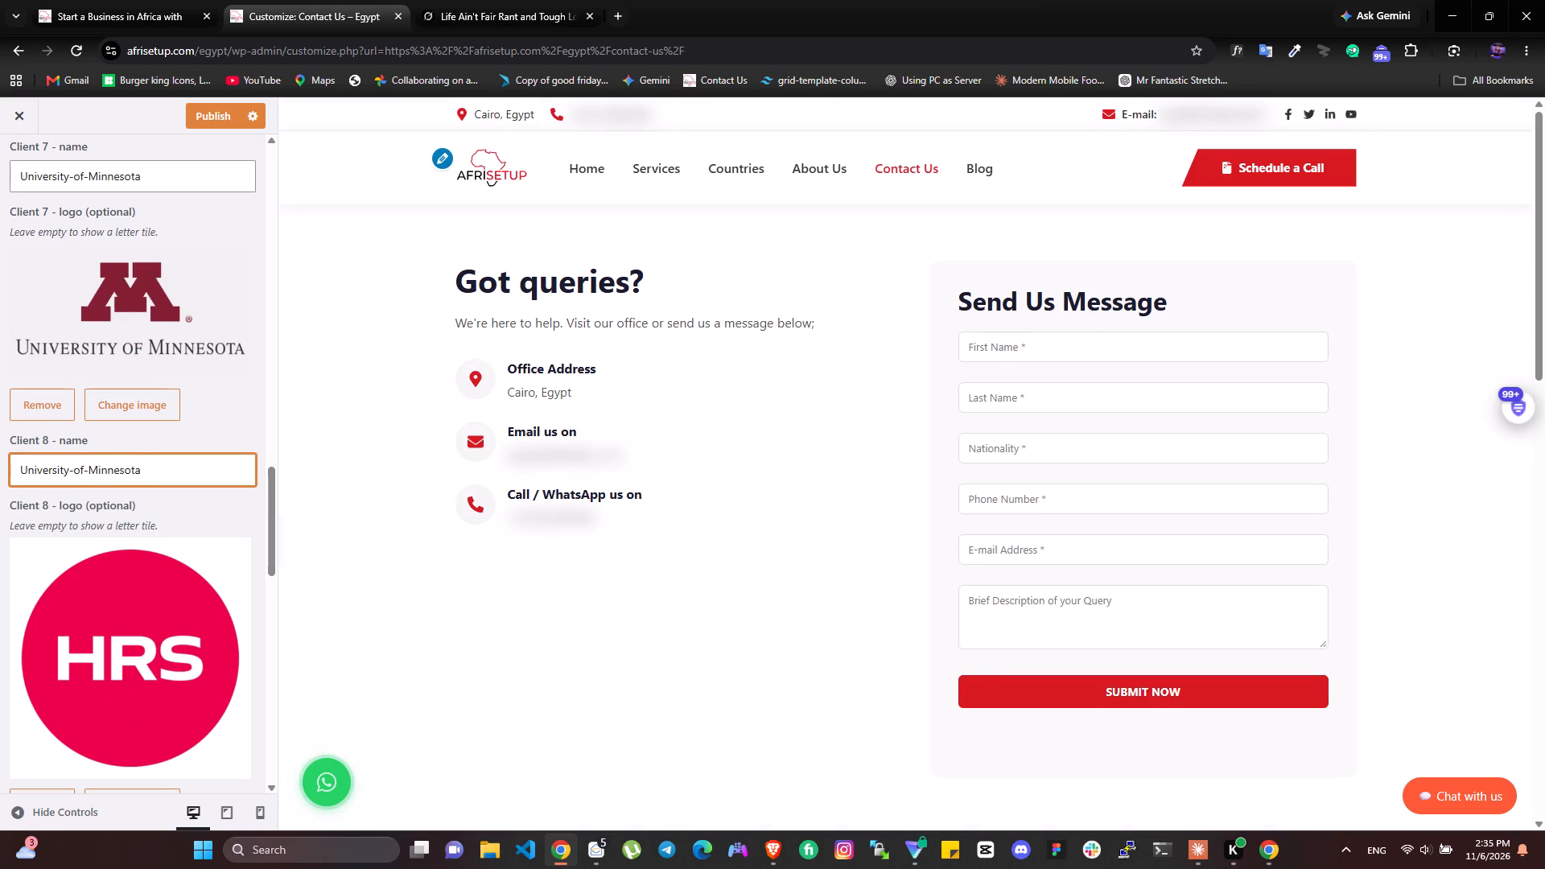
pyautogui.hotkey('ctrl', 'a')
pyautogui.write('HRS')
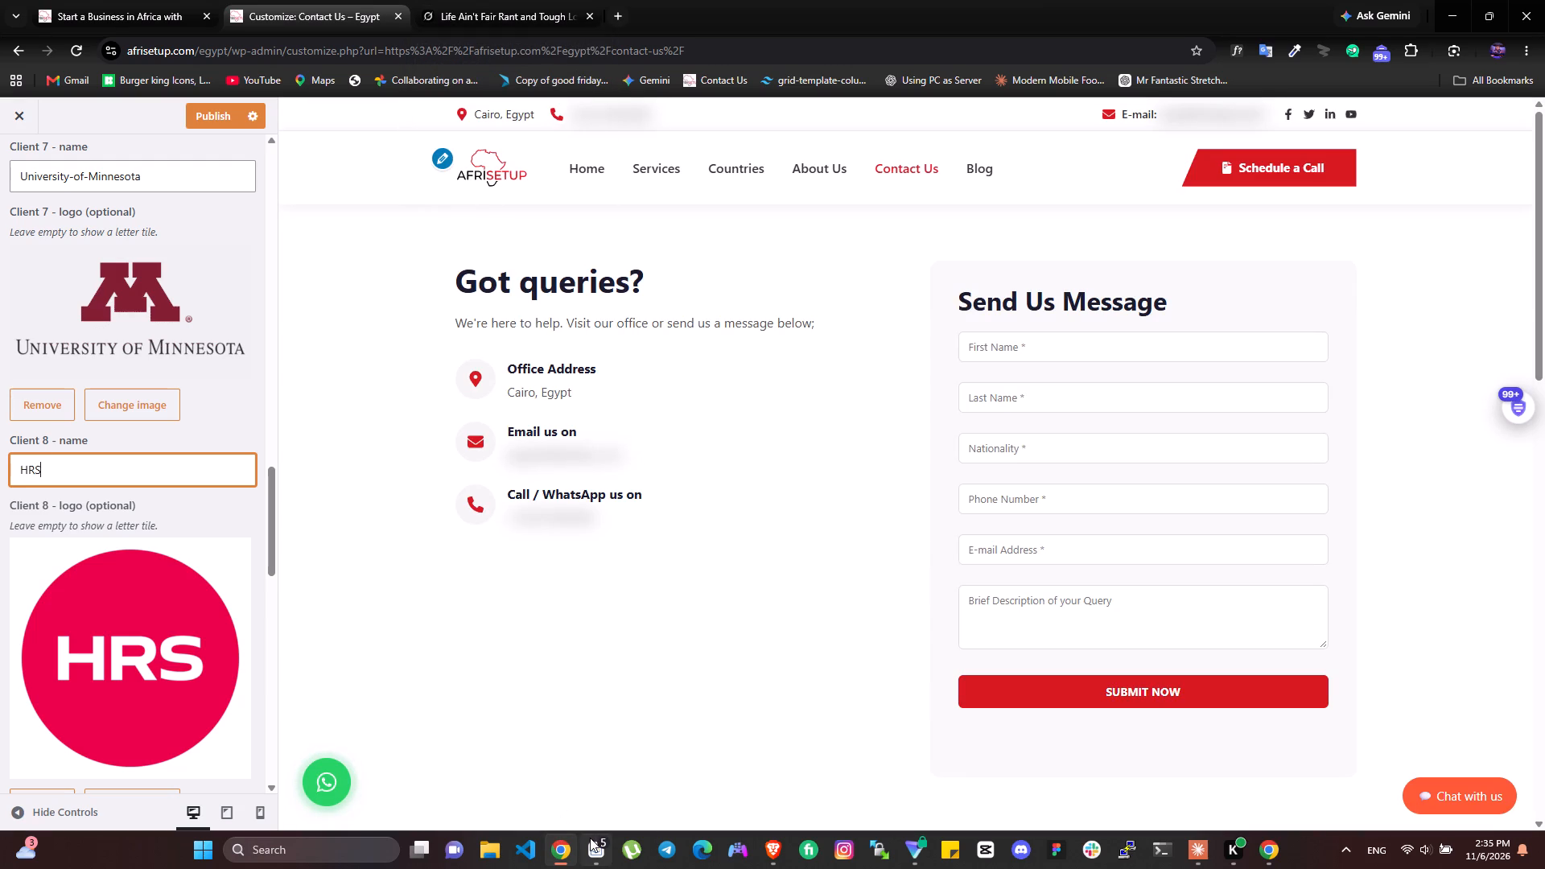
# Switch to Brave, pause the song playing in YouTube Music, and return to the Customizer in Chrome.
pyautogui.click(776, 846)
pyautogui.press('space')
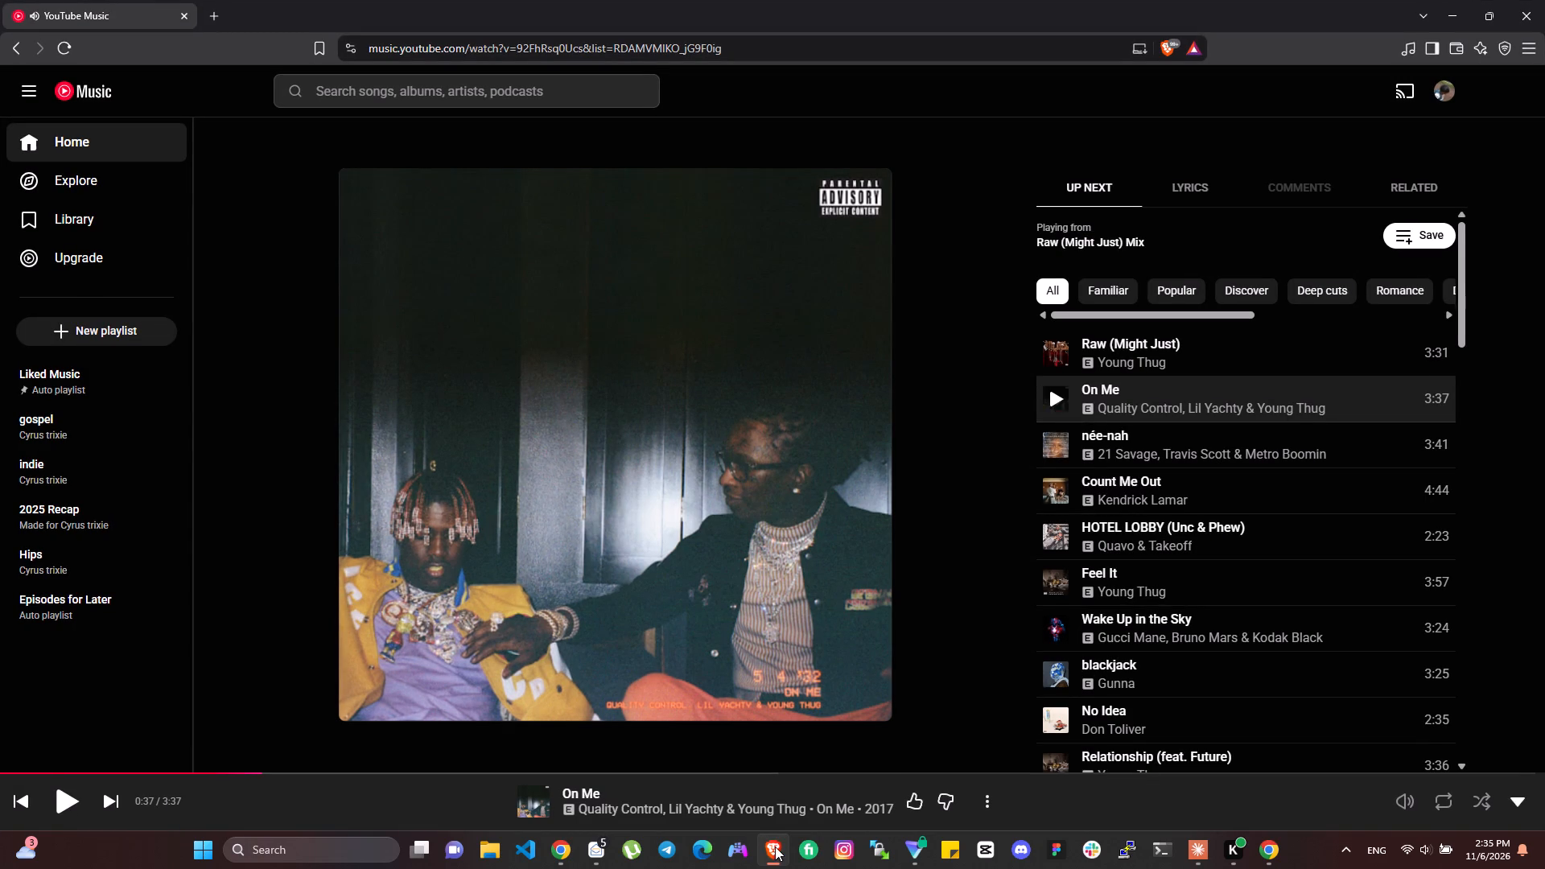
pyautogui.click(1447, 0)
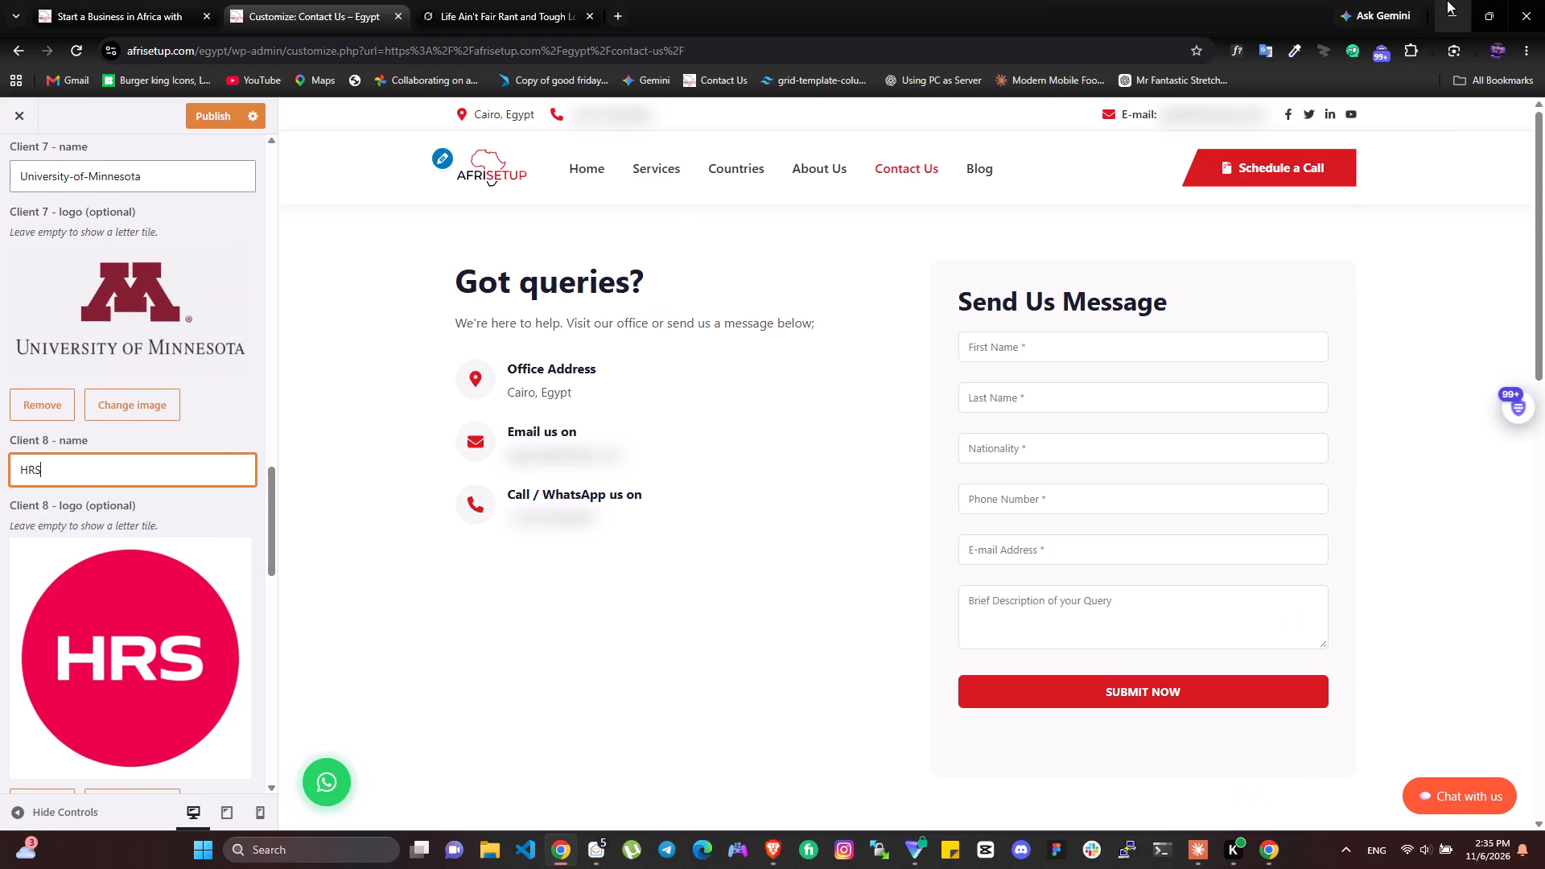
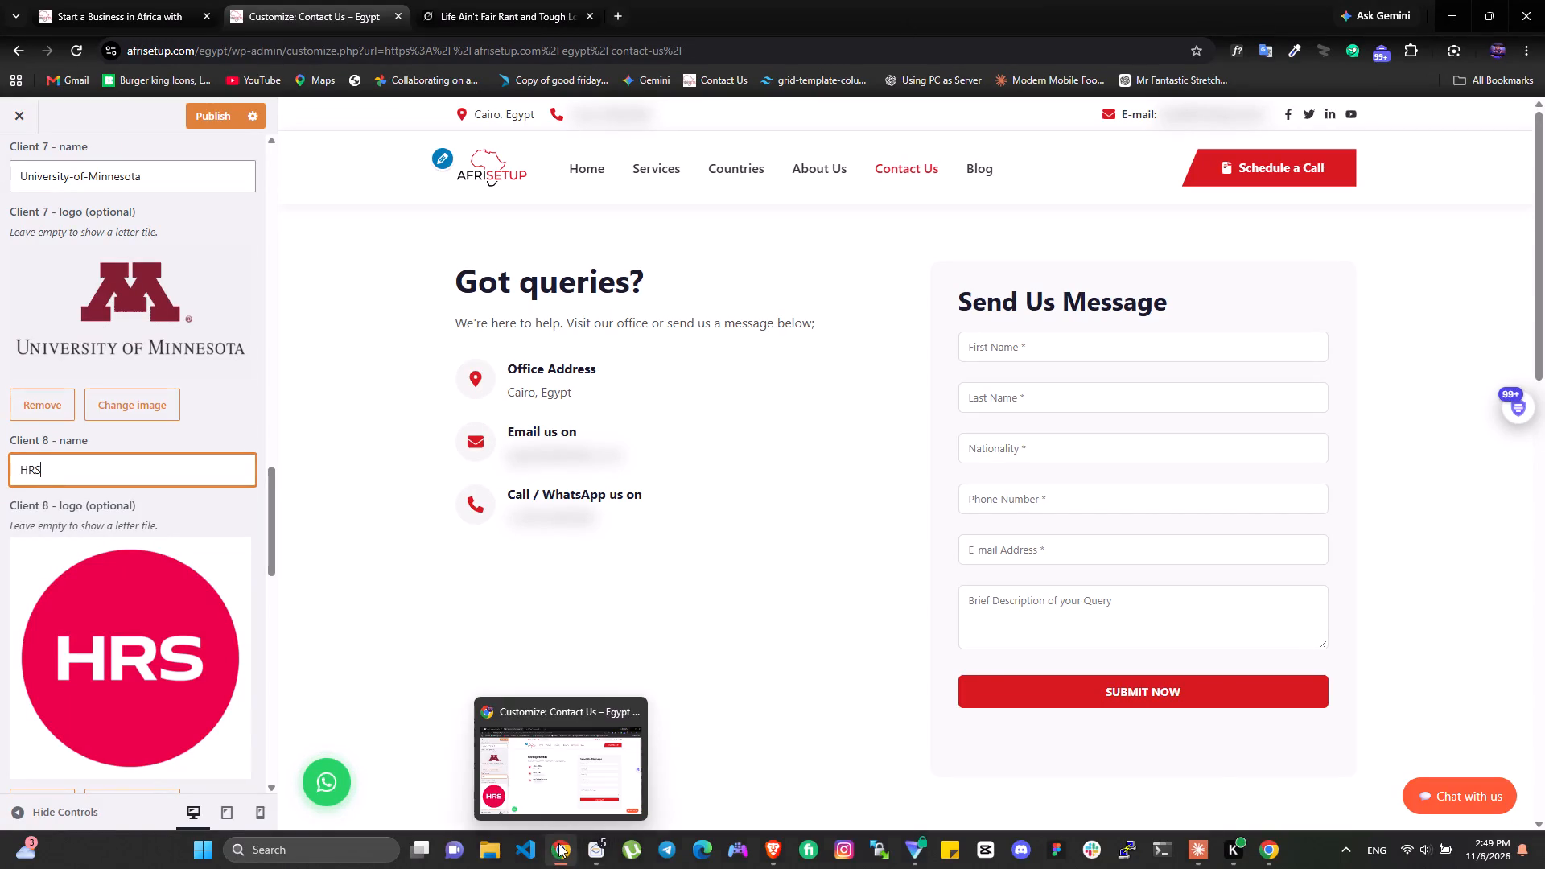
# Switch to Brave, search YouTube Music for rh to play RHYNO (from GTAVI: The Album), and return to the Customizer in Chrome.
pyautogui.click(765, 845)
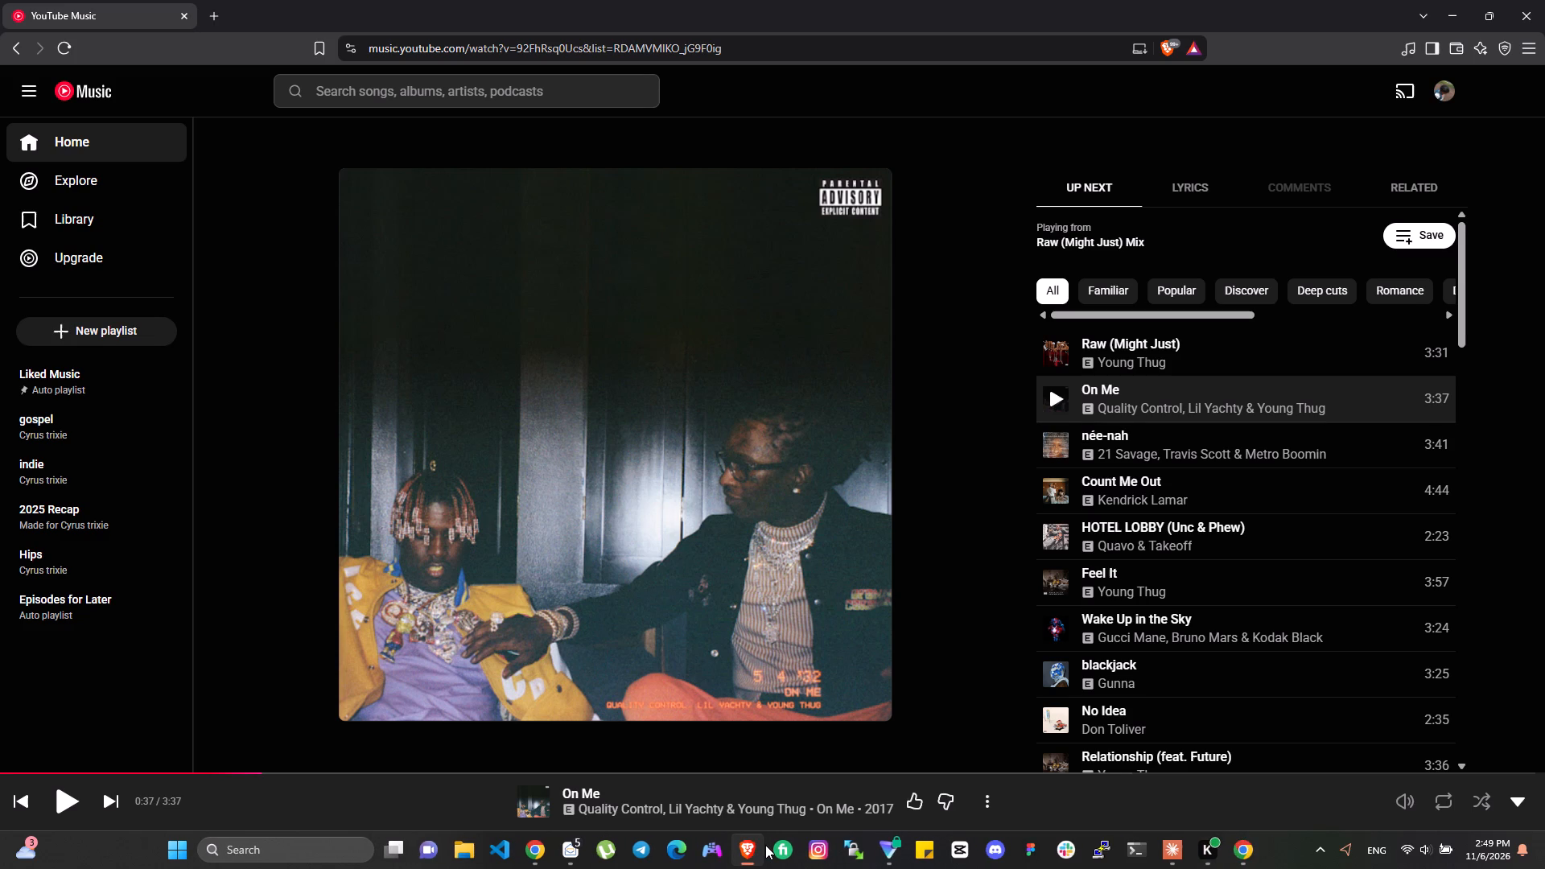
pyautogui.click(416, 88)
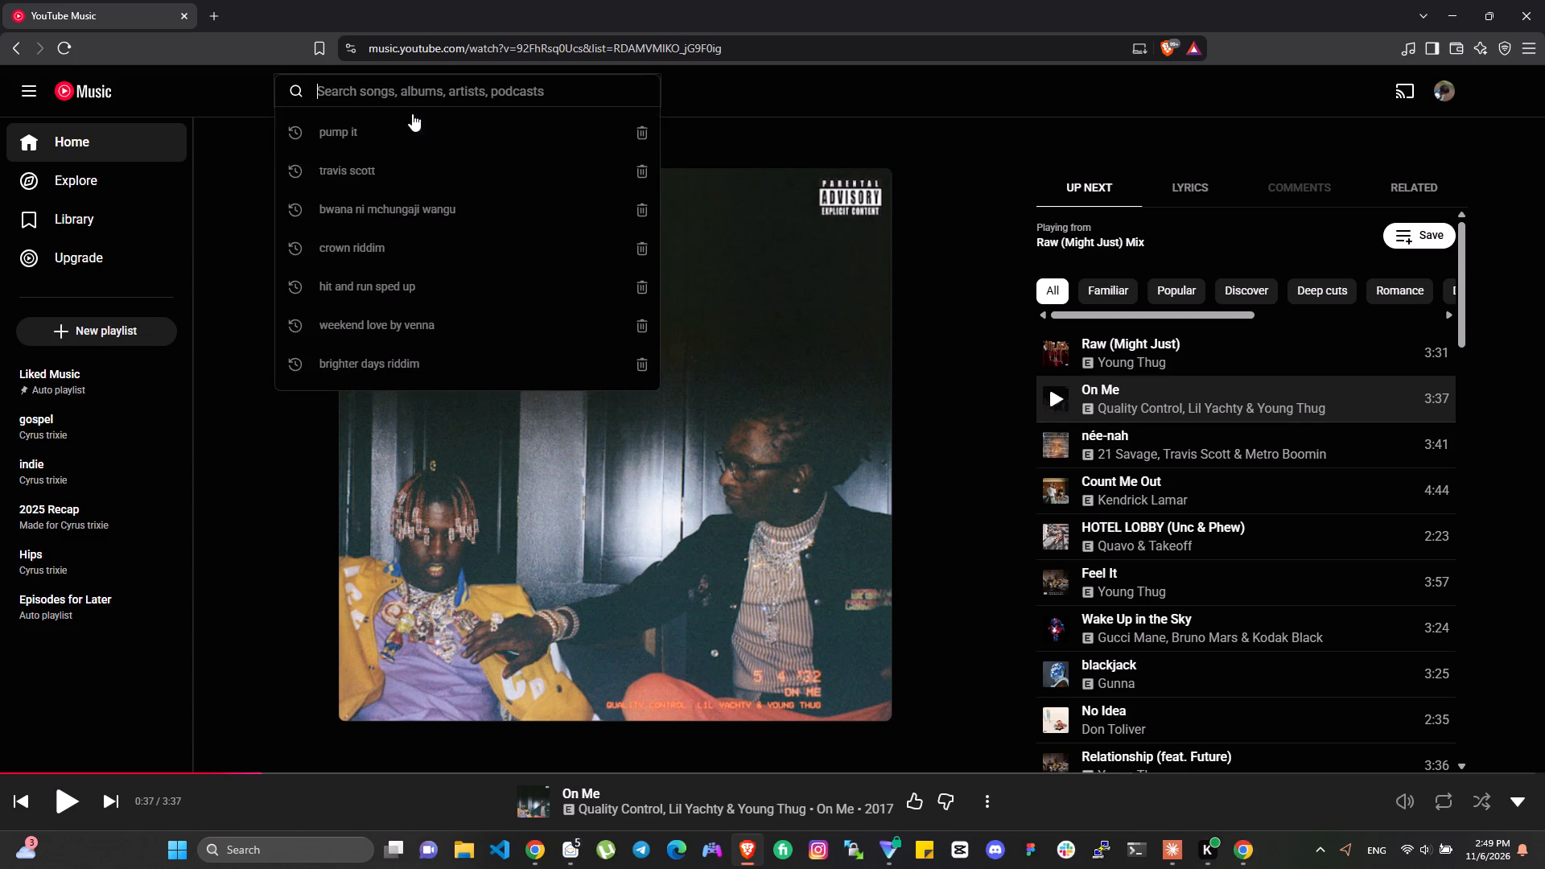
pyautogui.press('r')
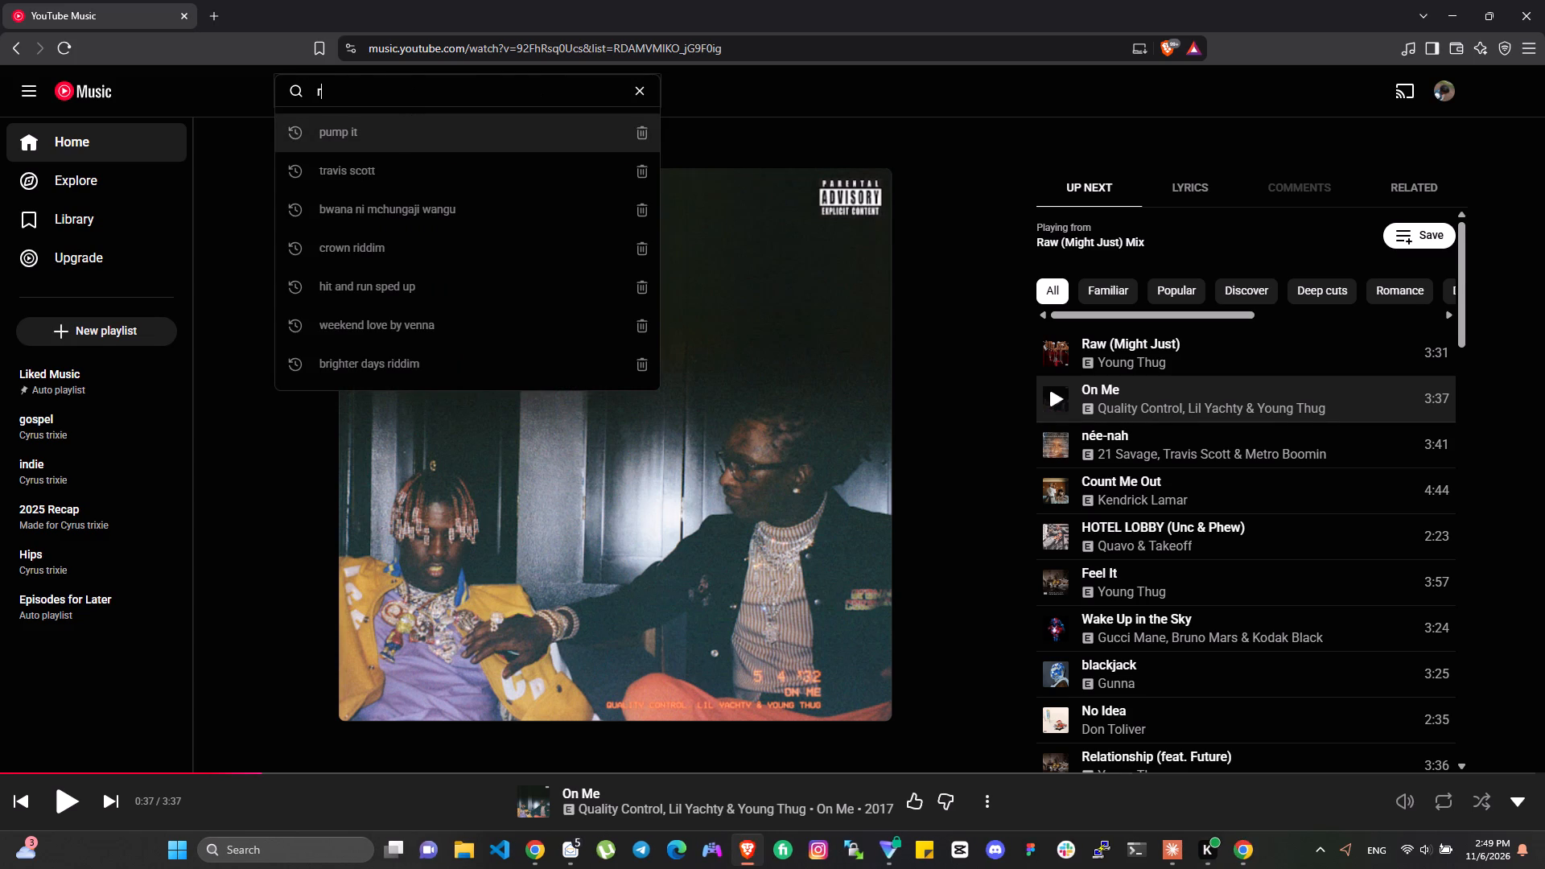
pyautogui.press('h')
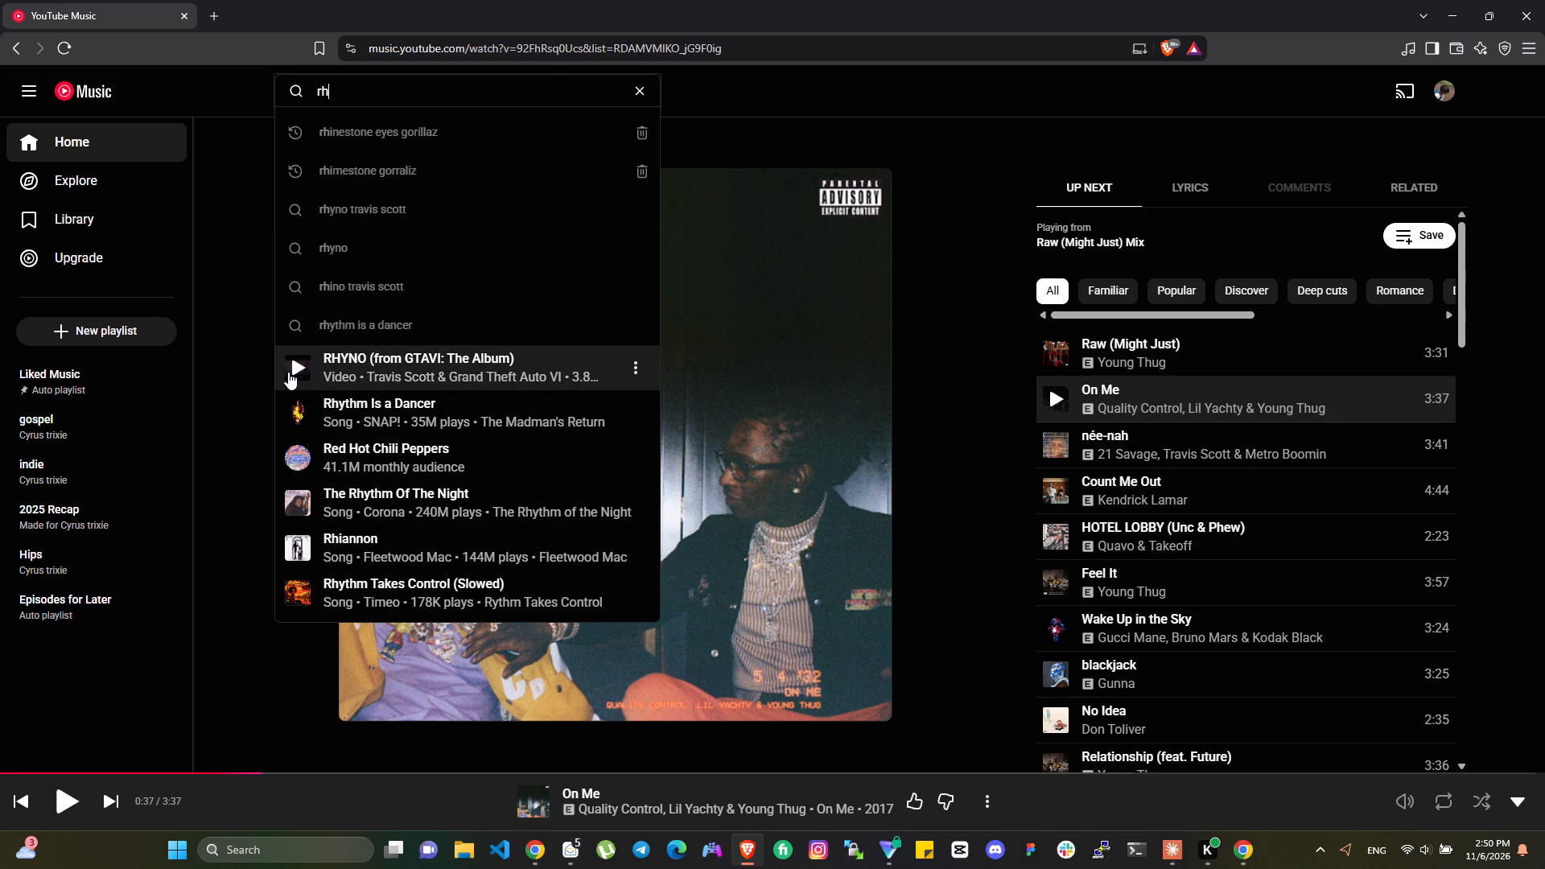
pyautogui.click(288, 372)
pyautogui.click(1456, 0)
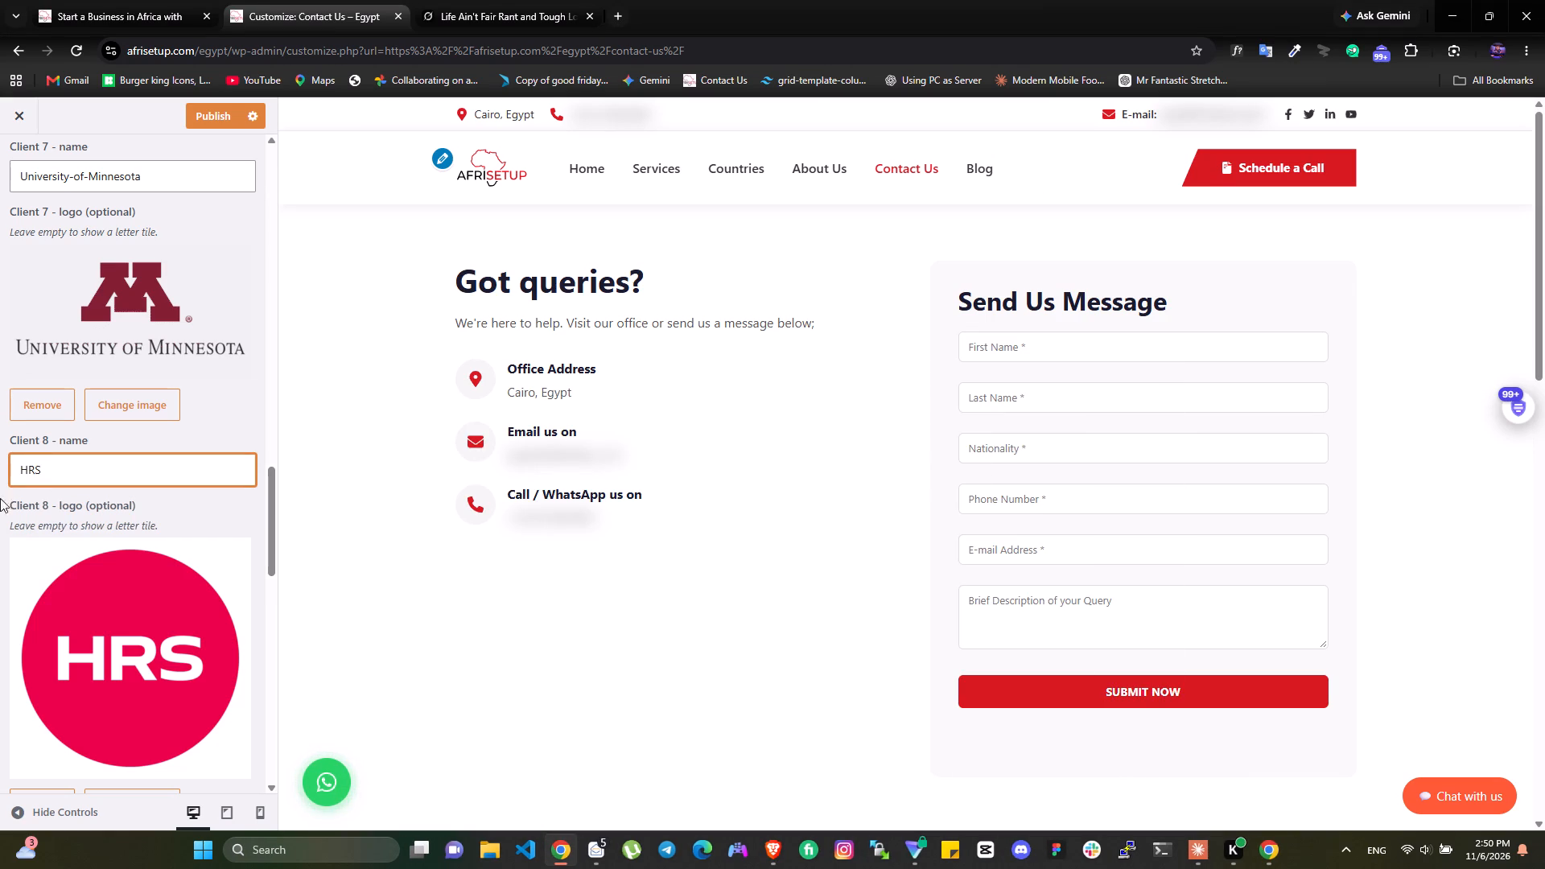
# Open the image selection for the Client 9 logo.
pyautogui.scroll(-3, 137, 636)
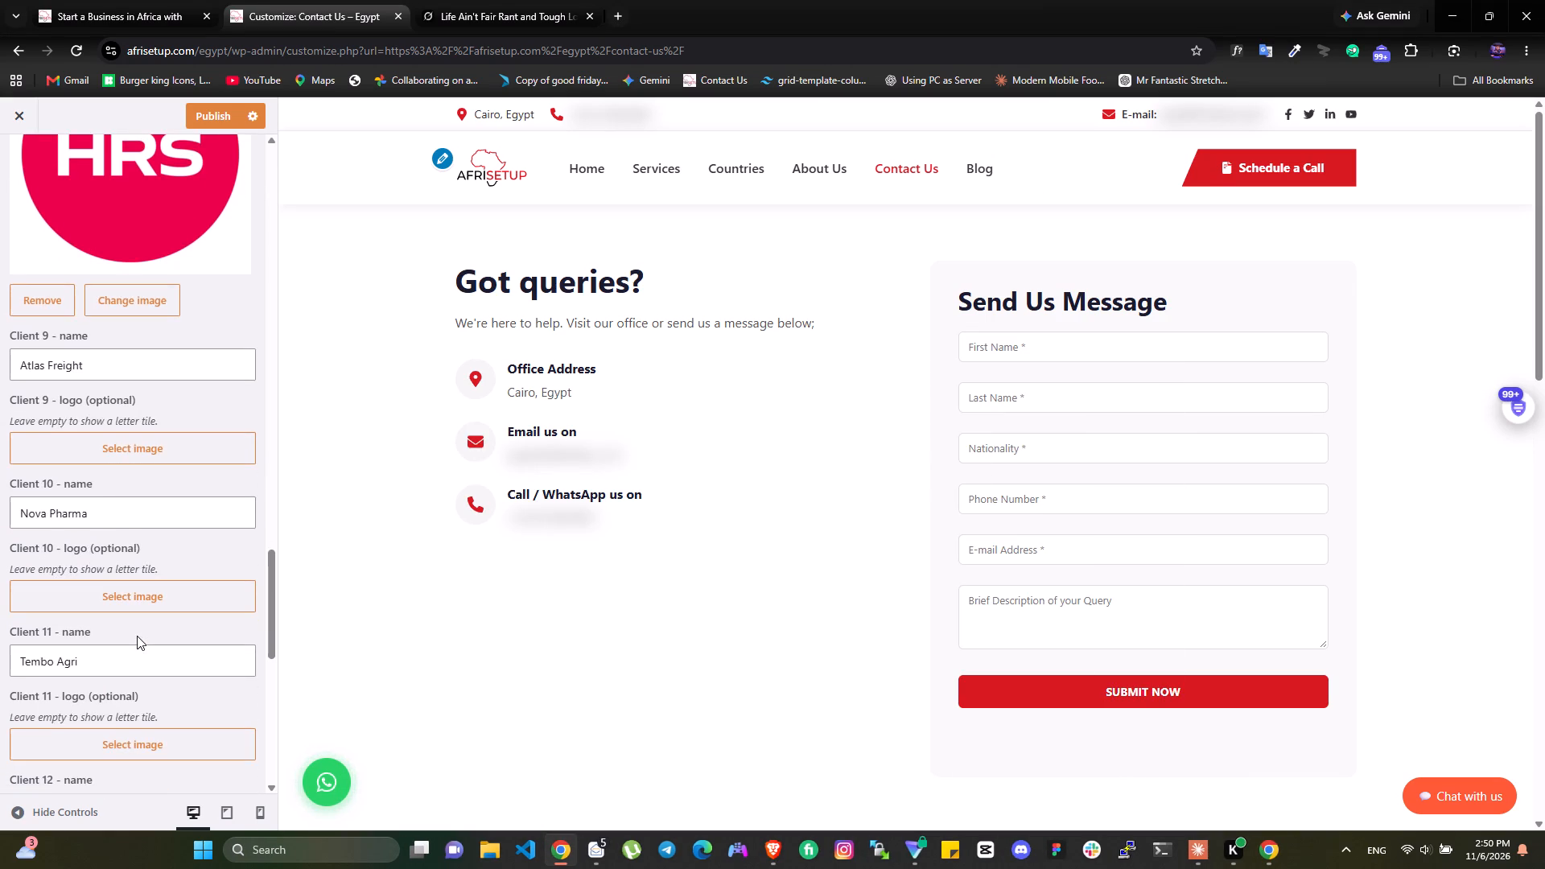
pyautogui.click(166, 543)
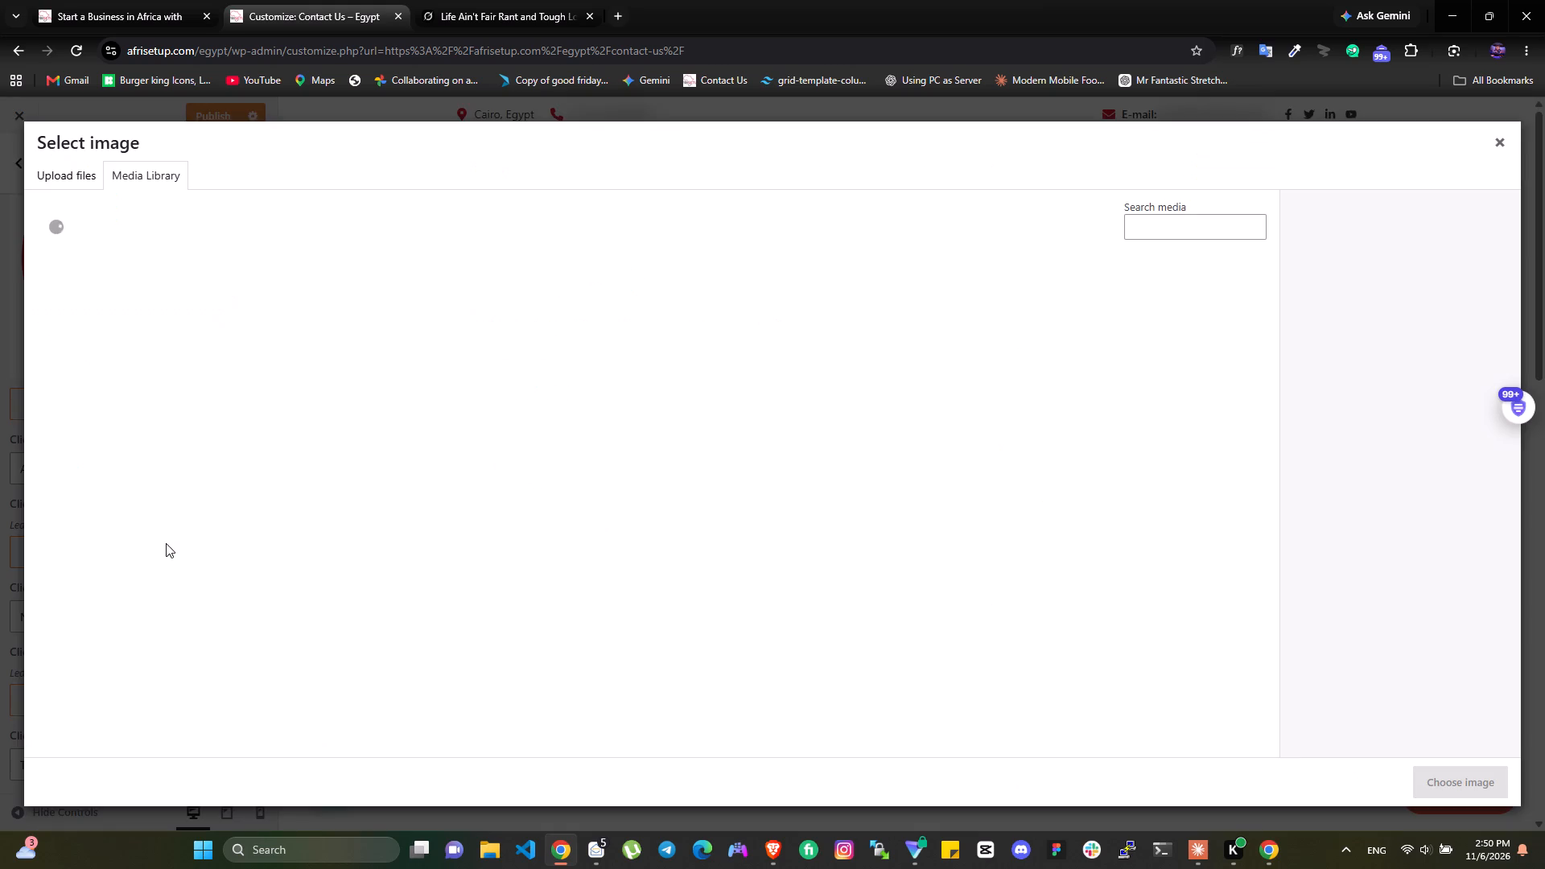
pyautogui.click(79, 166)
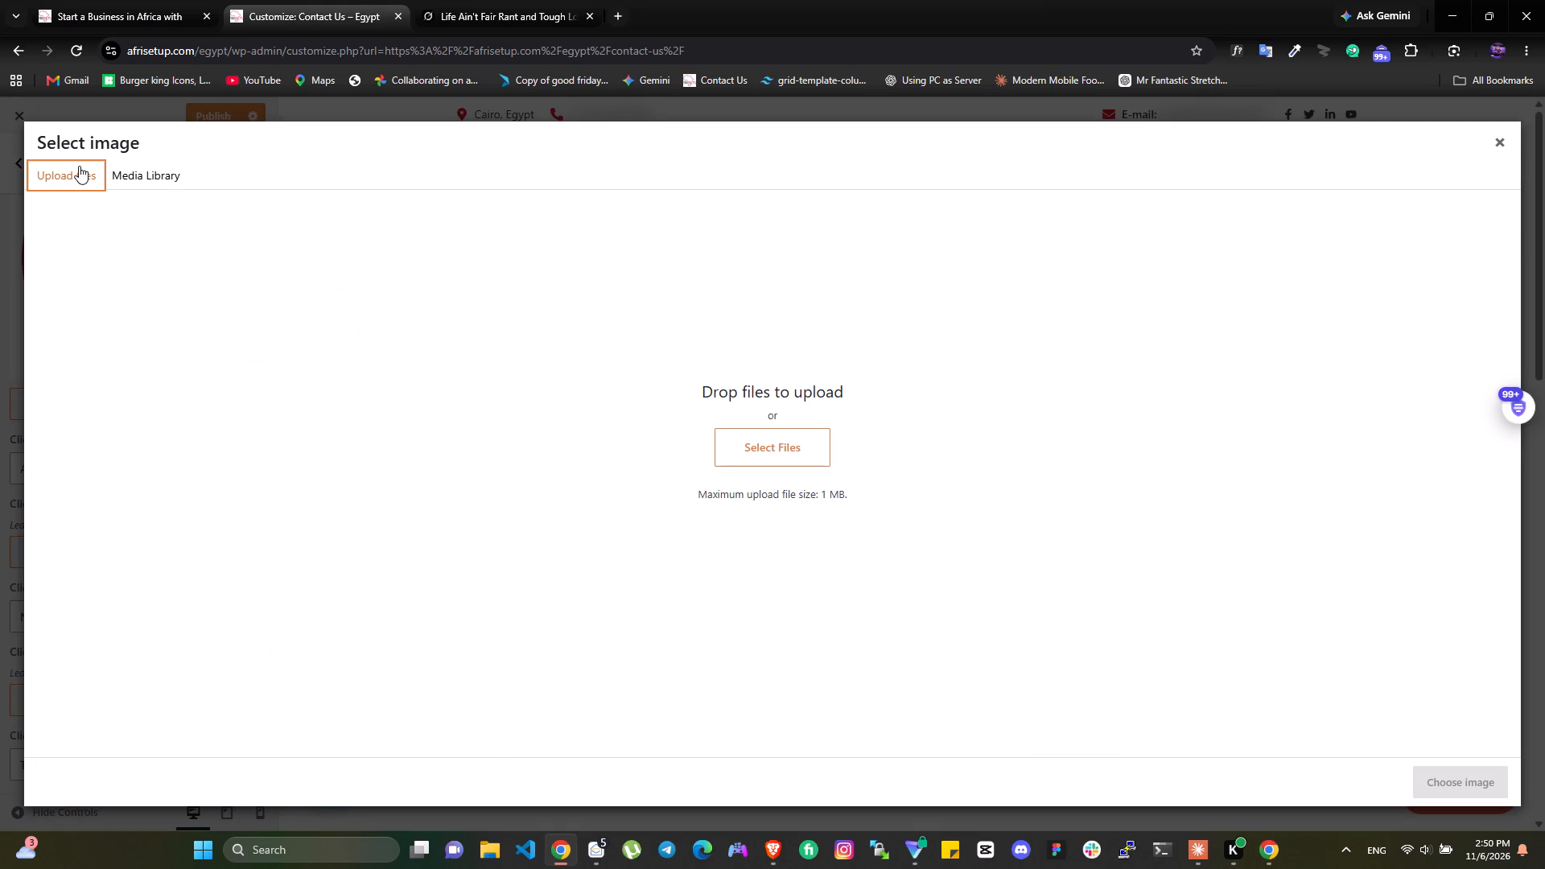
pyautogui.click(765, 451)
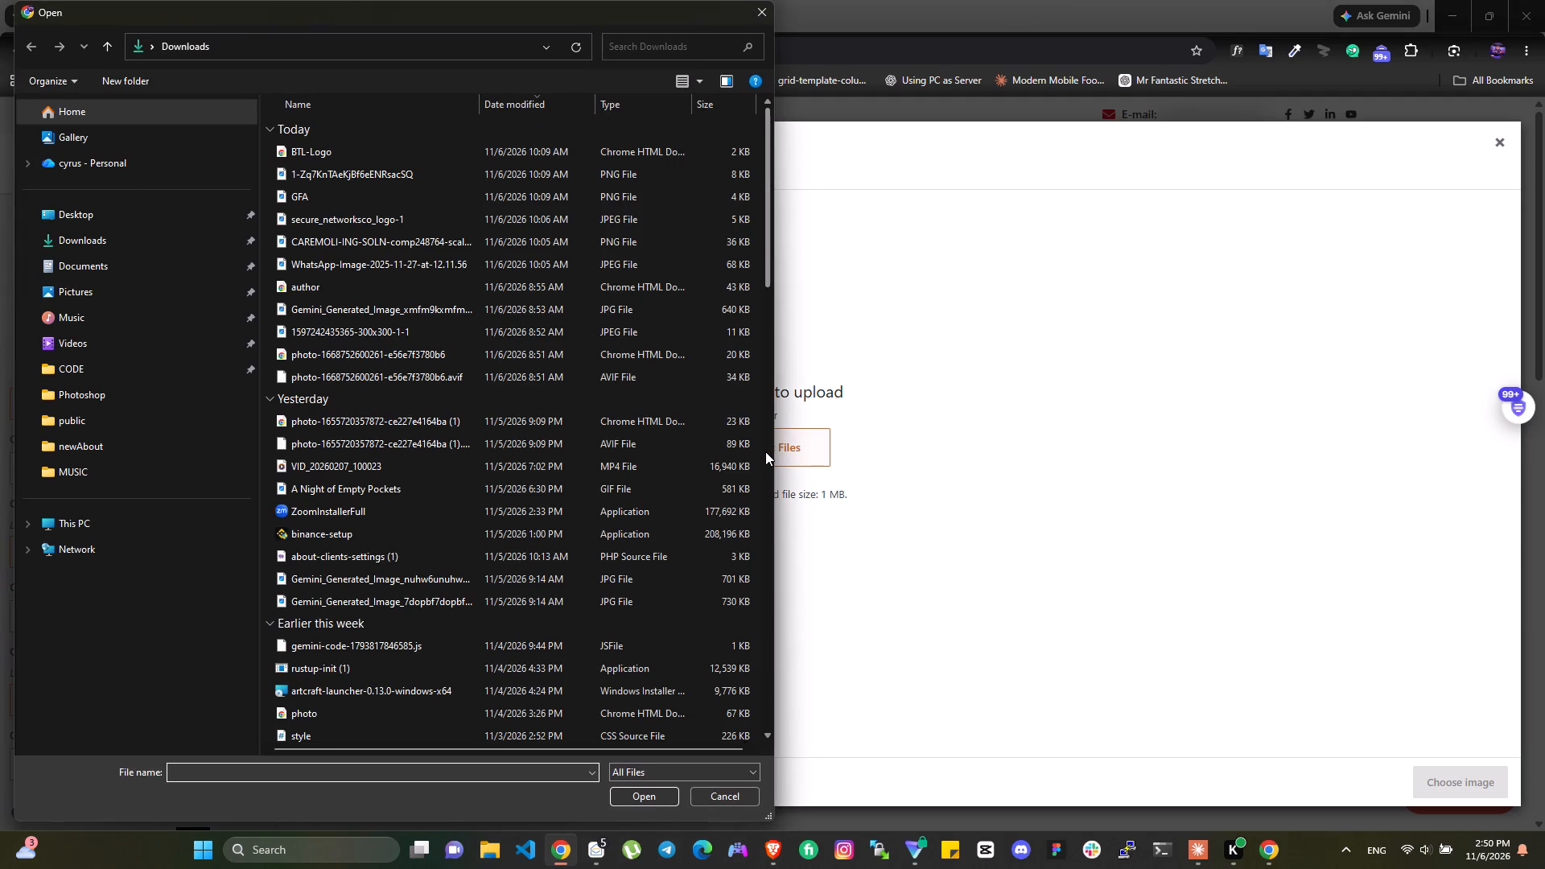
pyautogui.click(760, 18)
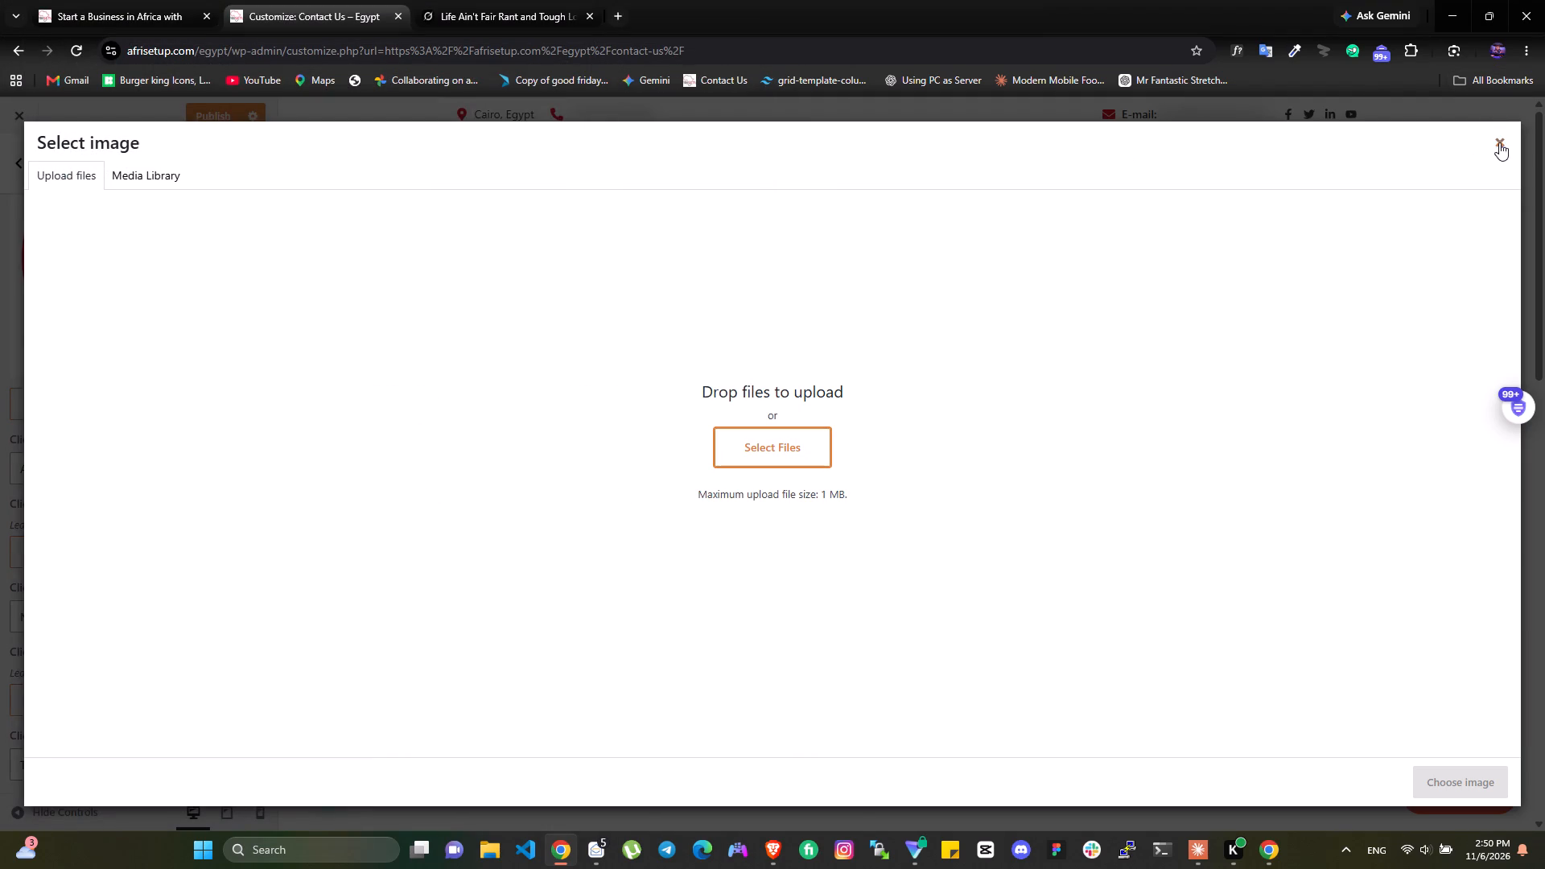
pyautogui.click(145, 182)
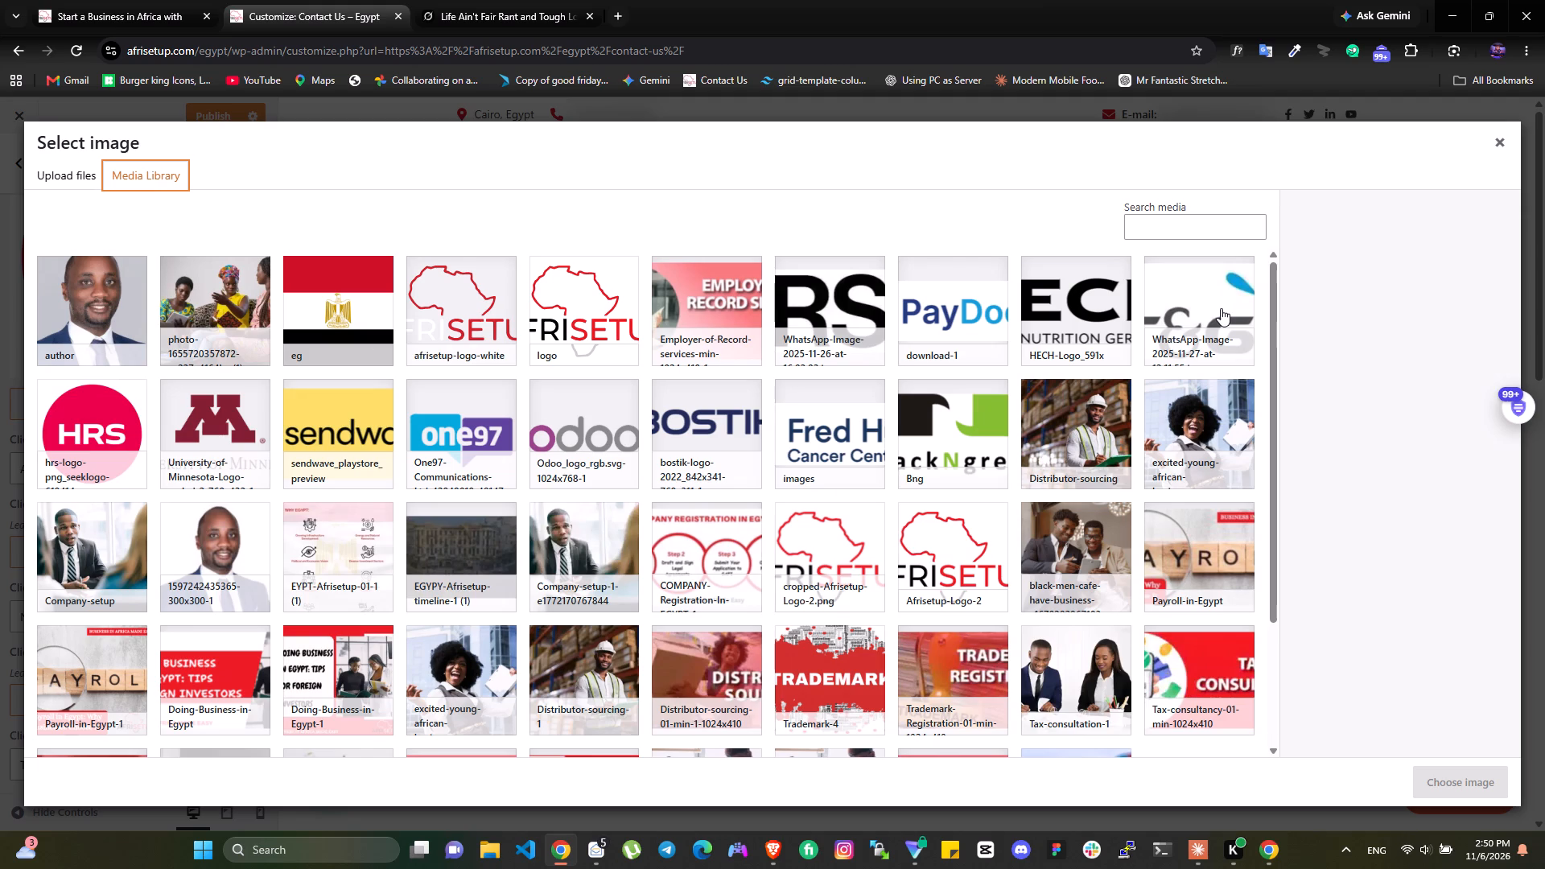
# Set the Client 9 logo to the KT&G image from the media library, giving it the alt text KT&G and copying that text.
pyautogui.click(1221, 308)
pyautogui.doubleClick(1221, 308)
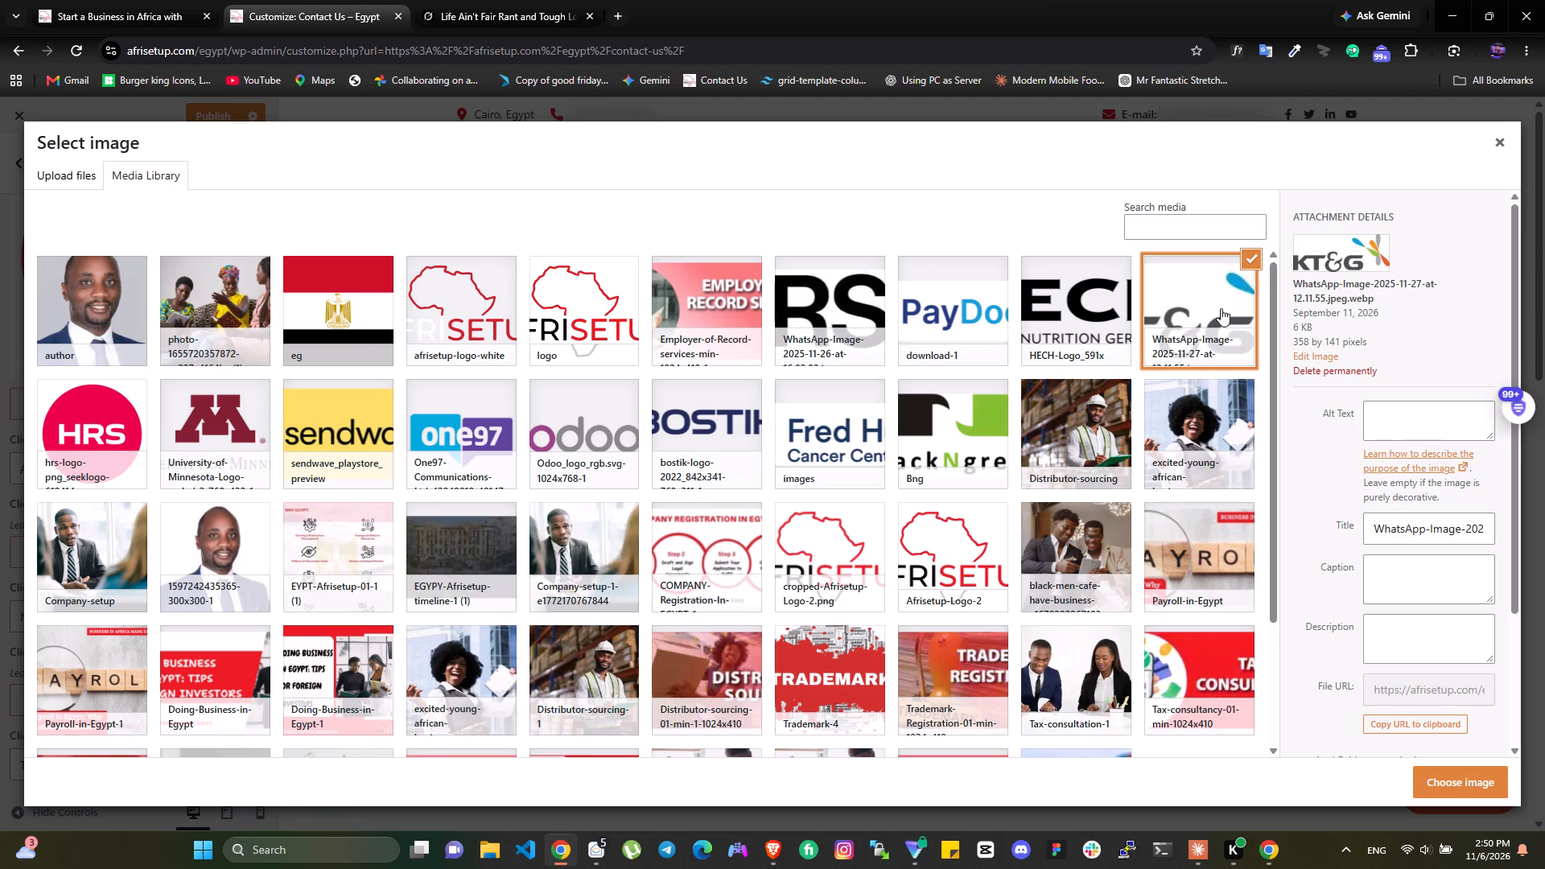
pyautogui.click(1422, 413)
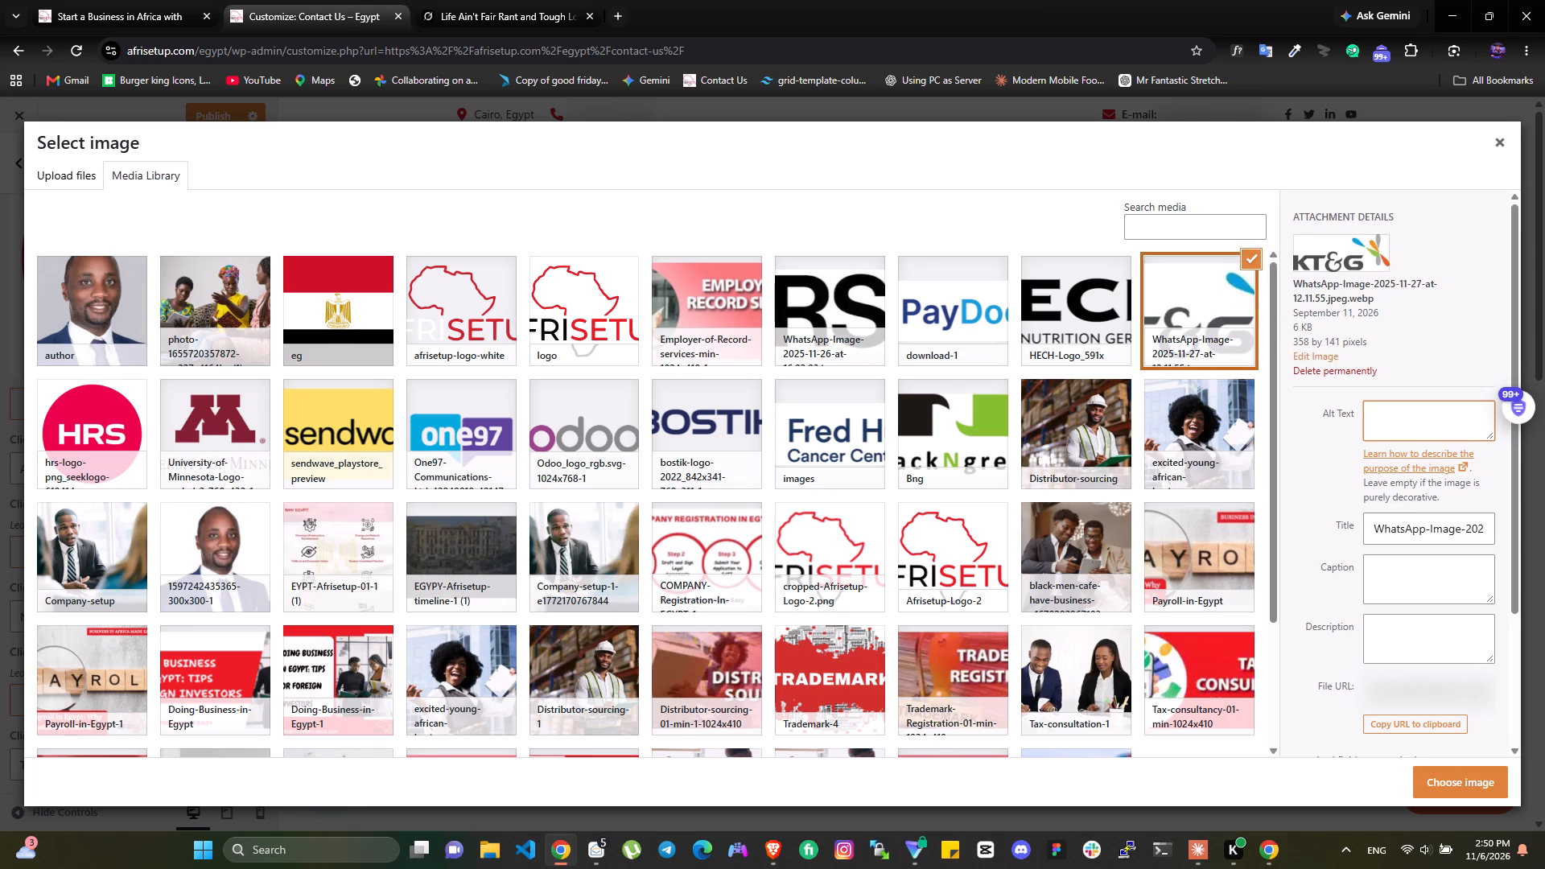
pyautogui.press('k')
pyautogui.press('BackSpace')
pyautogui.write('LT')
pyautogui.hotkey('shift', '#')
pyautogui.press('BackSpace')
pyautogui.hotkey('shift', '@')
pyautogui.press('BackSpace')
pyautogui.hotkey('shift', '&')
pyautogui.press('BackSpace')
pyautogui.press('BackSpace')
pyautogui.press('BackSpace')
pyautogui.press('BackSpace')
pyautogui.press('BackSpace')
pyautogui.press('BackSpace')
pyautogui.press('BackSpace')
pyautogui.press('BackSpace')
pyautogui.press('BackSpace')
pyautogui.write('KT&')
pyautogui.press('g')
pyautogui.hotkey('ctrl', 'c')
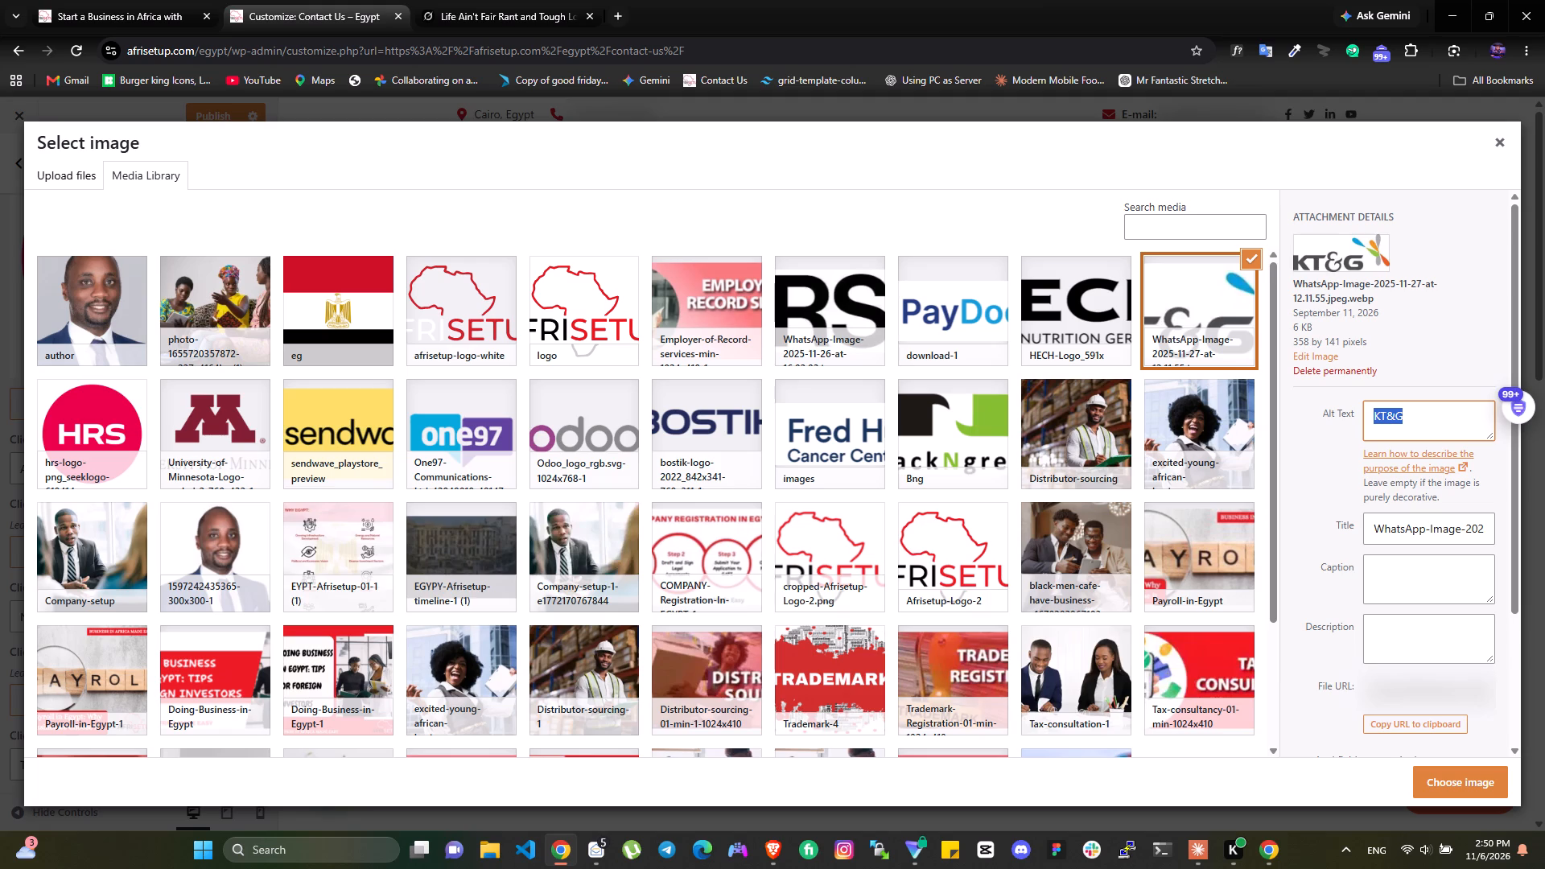
# Set the Client 9 logo to the selected KT&G image.
pyautogui.click(1438, 794)
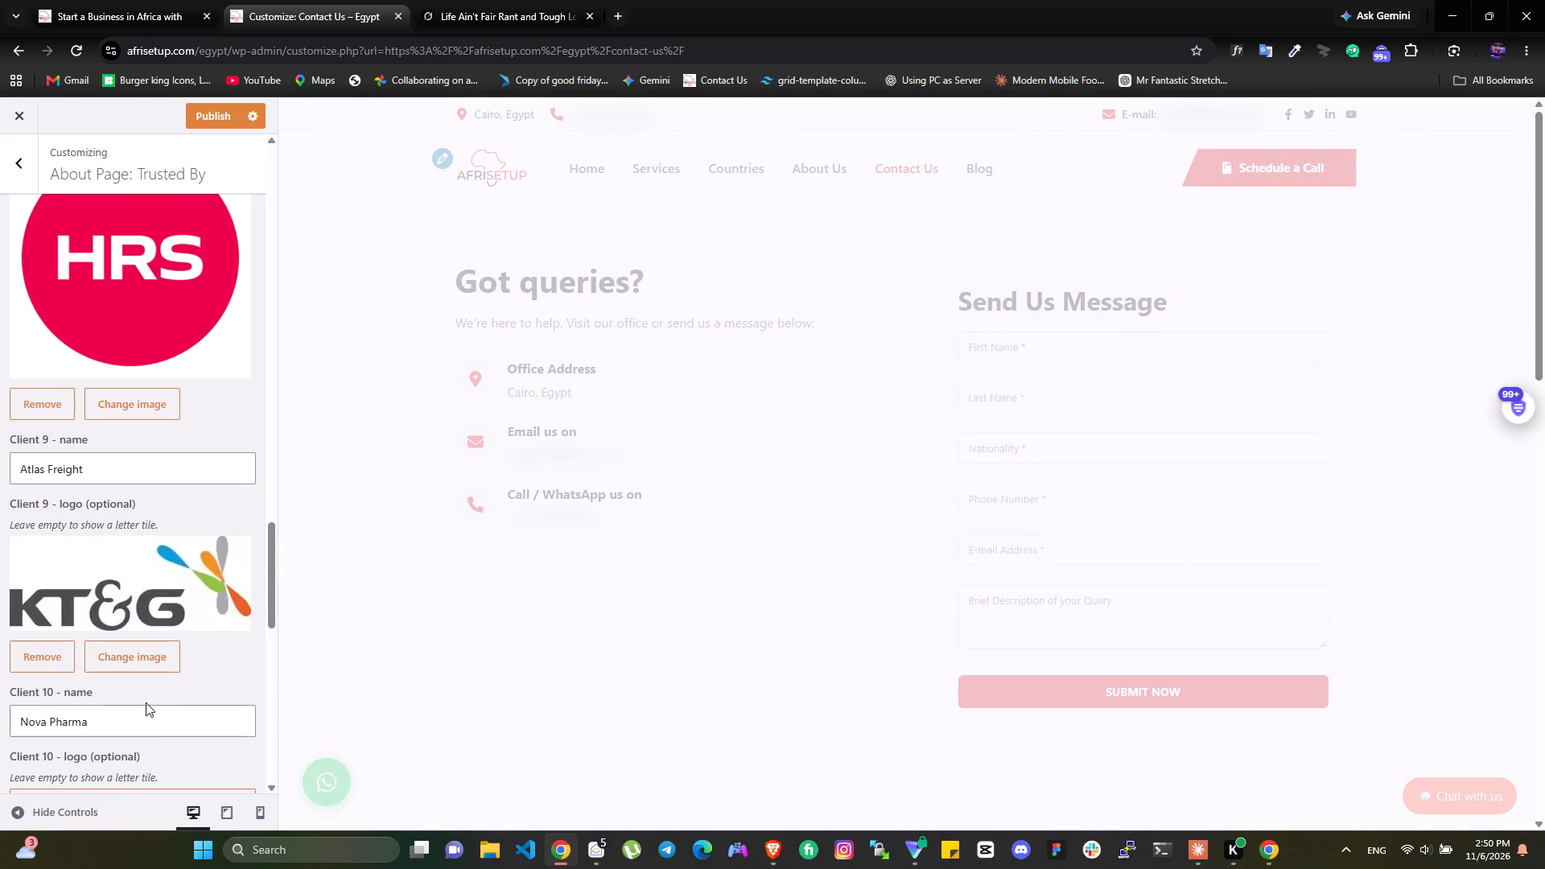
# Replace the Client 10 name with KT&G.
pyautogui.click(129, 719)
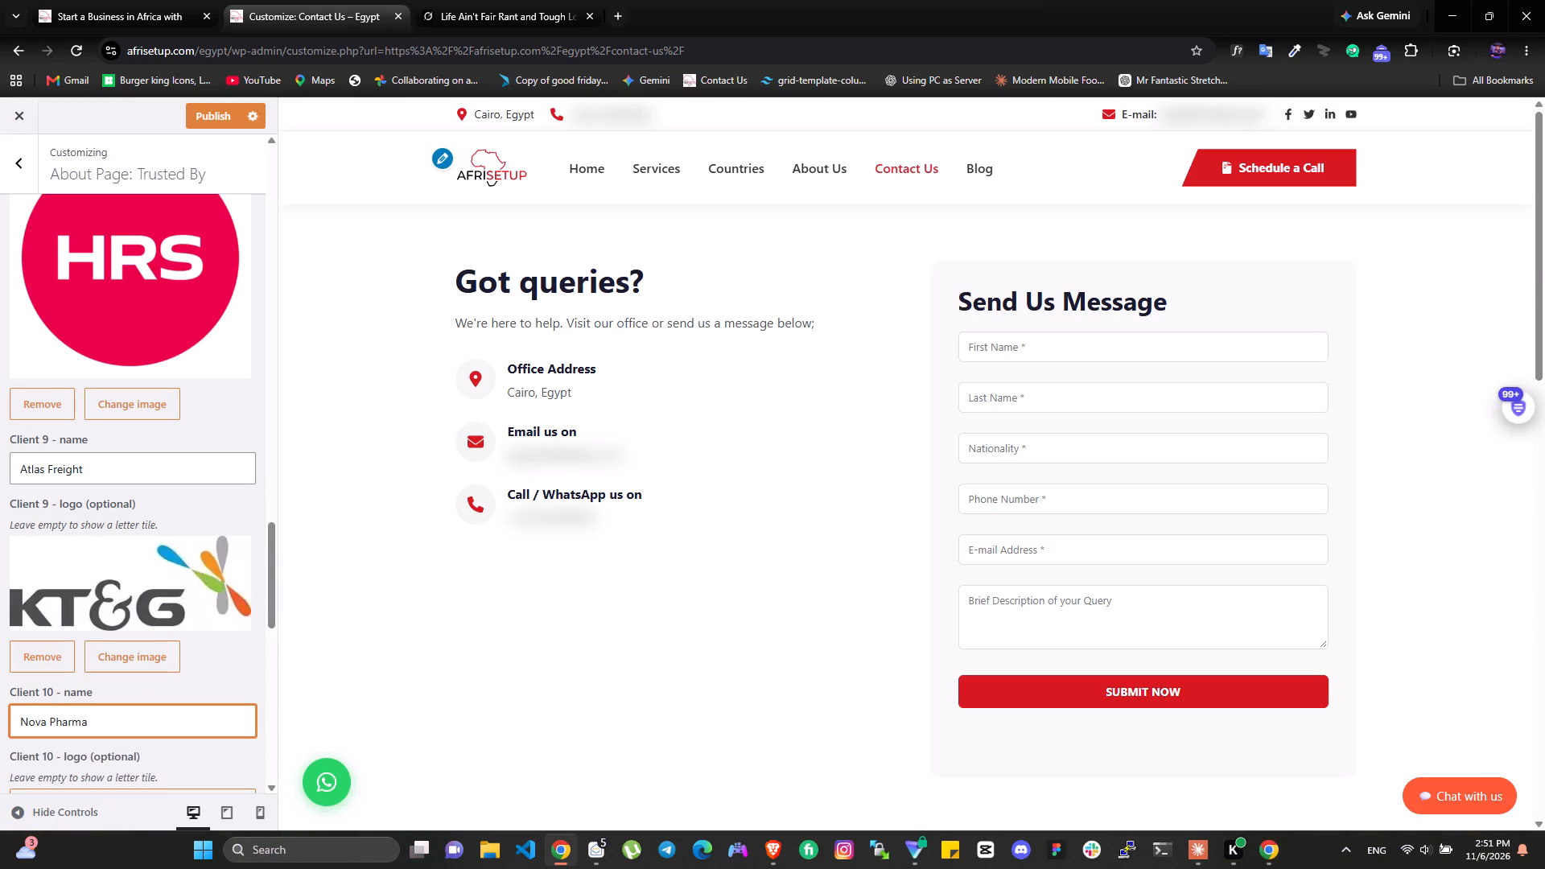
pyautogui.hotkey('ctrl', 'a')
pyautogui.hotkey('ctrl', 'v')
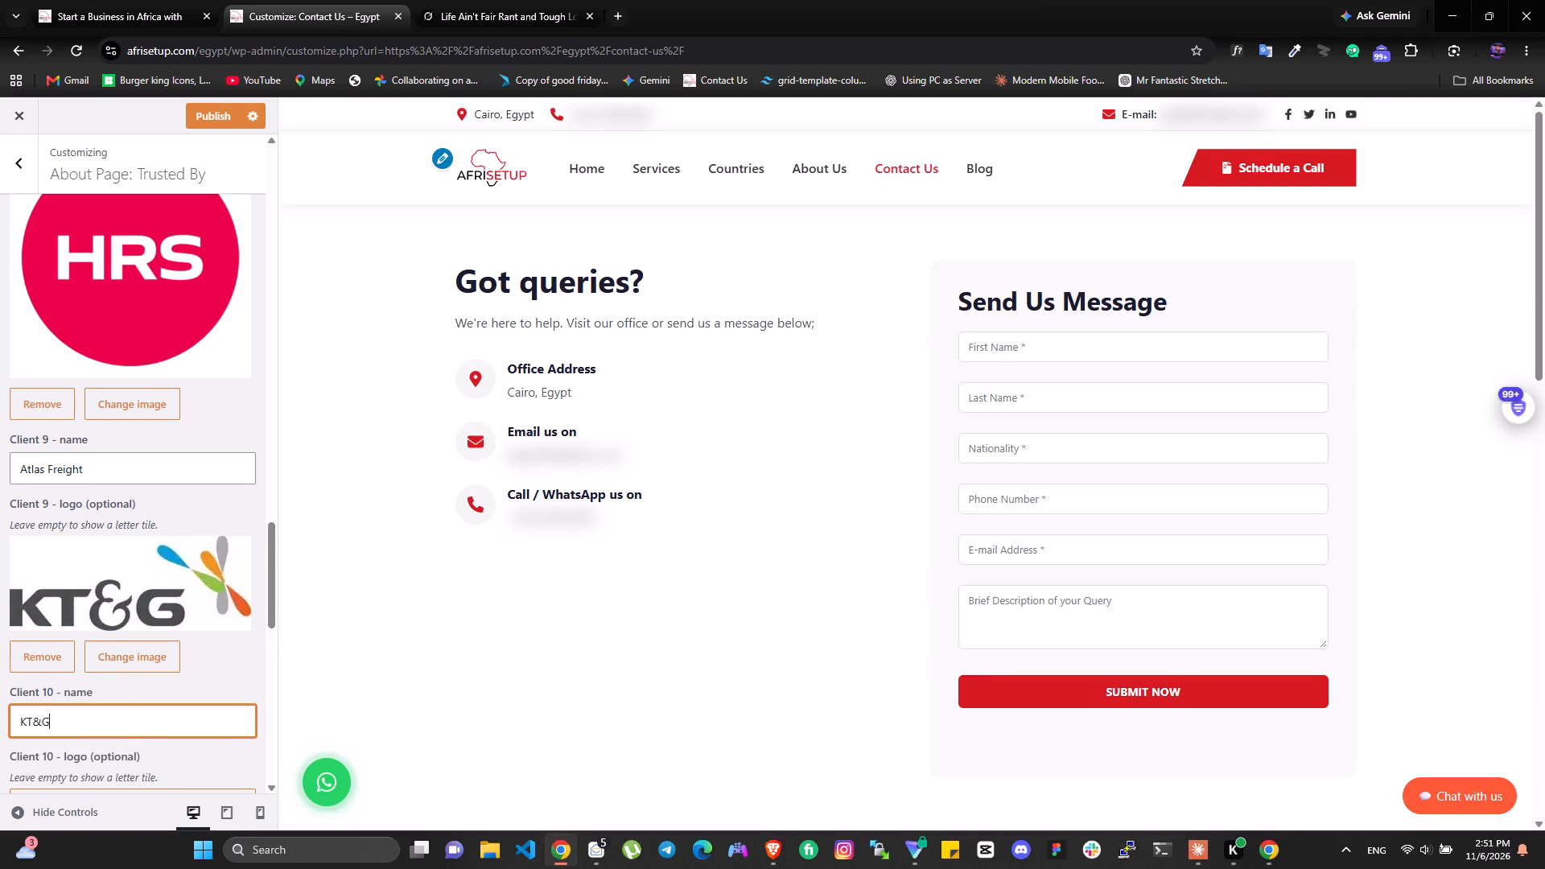
# Replace the Client 9 name with KT&G.
pyautogui.scroll(-1, 129, 719)
pyautogui.click(124, 414)
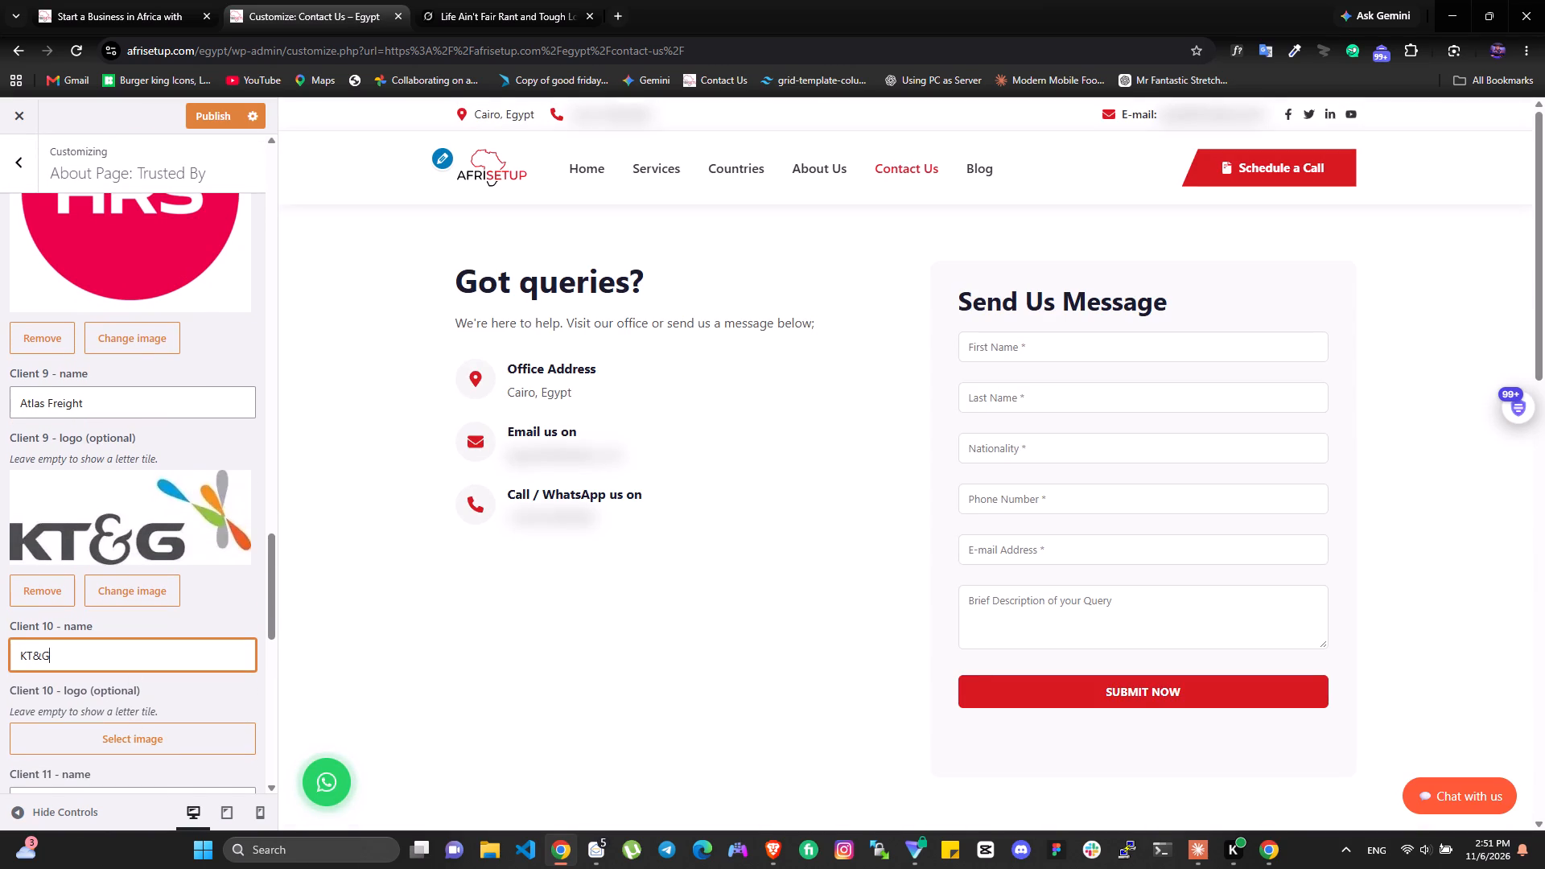
pyautogui.hotkey('ctrl', 'a')
pyautogui.hotkey('ctrl', 'v')
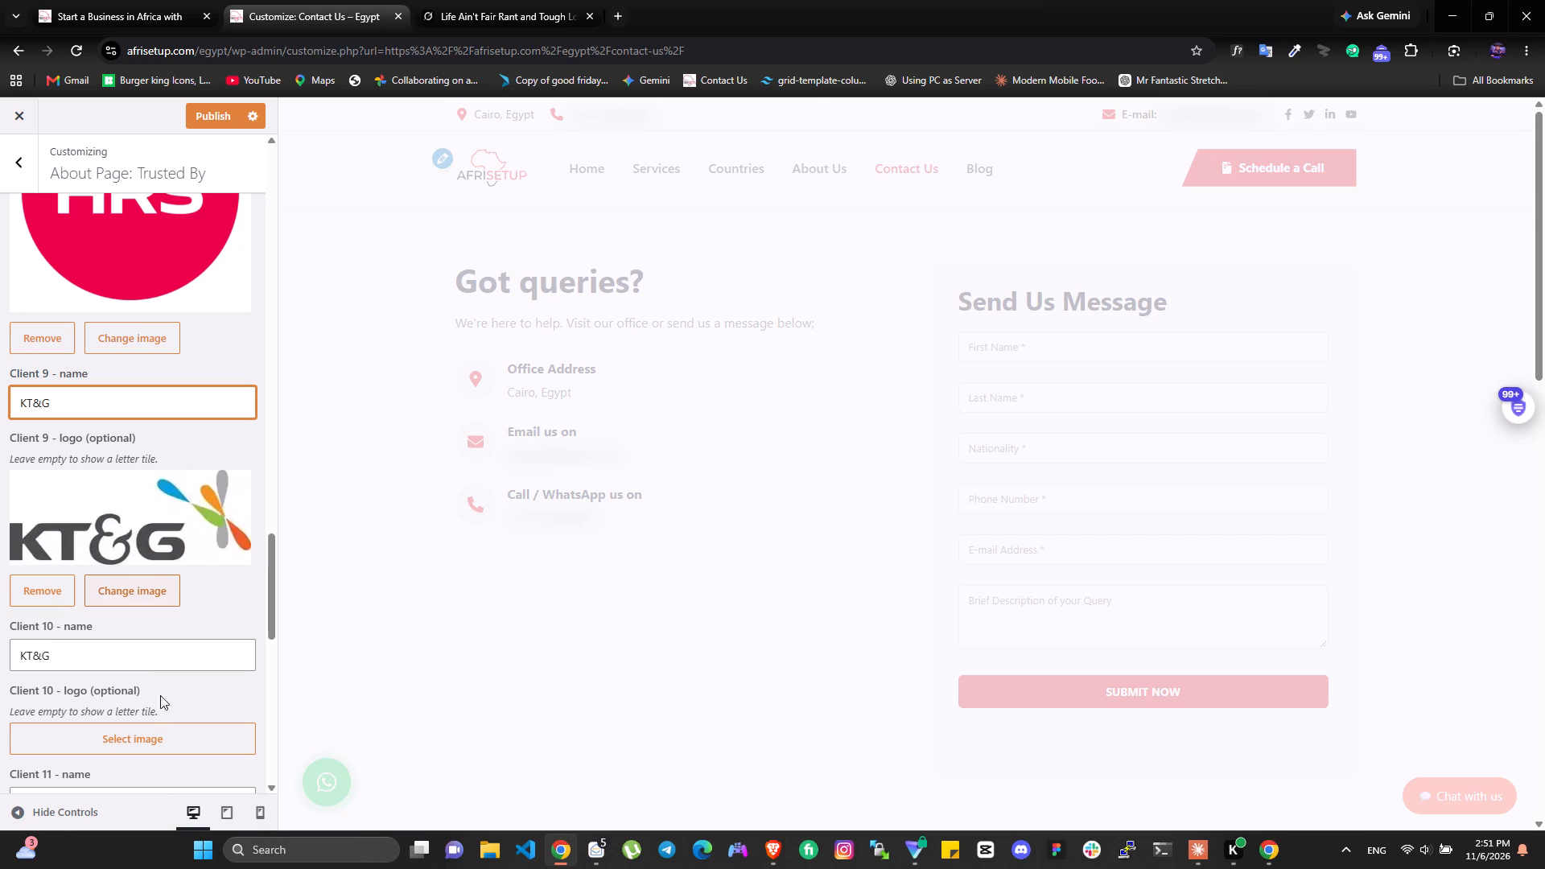
# Set the Client 10 logo to the HECH-Logo_591x image, giving it the alt text HECH.
pyautogui.click(141, 742)
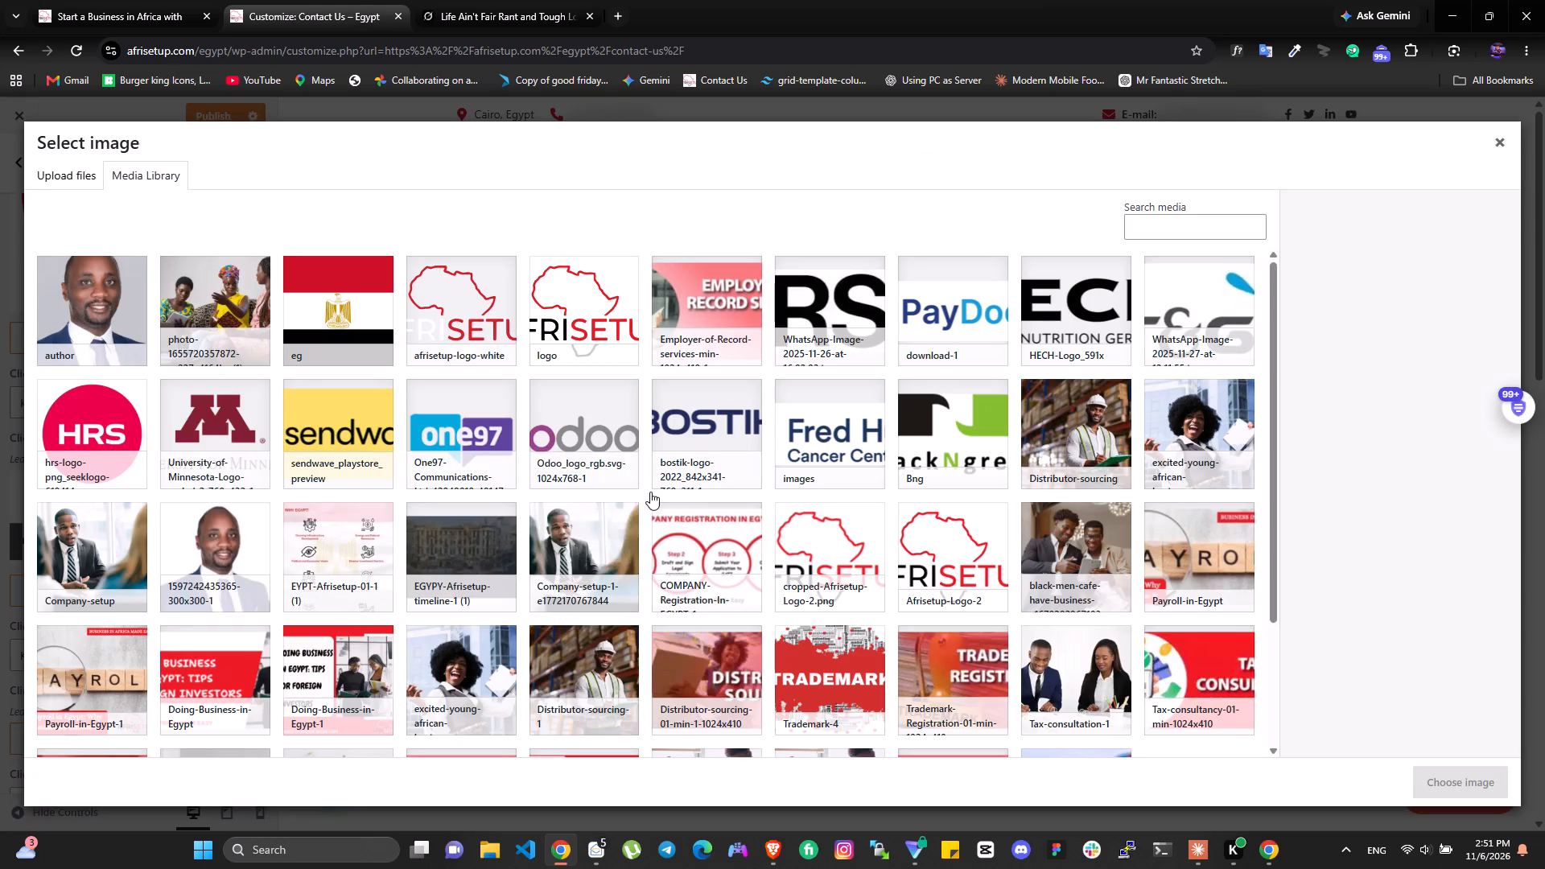
pyautogui.click(1069, 294)
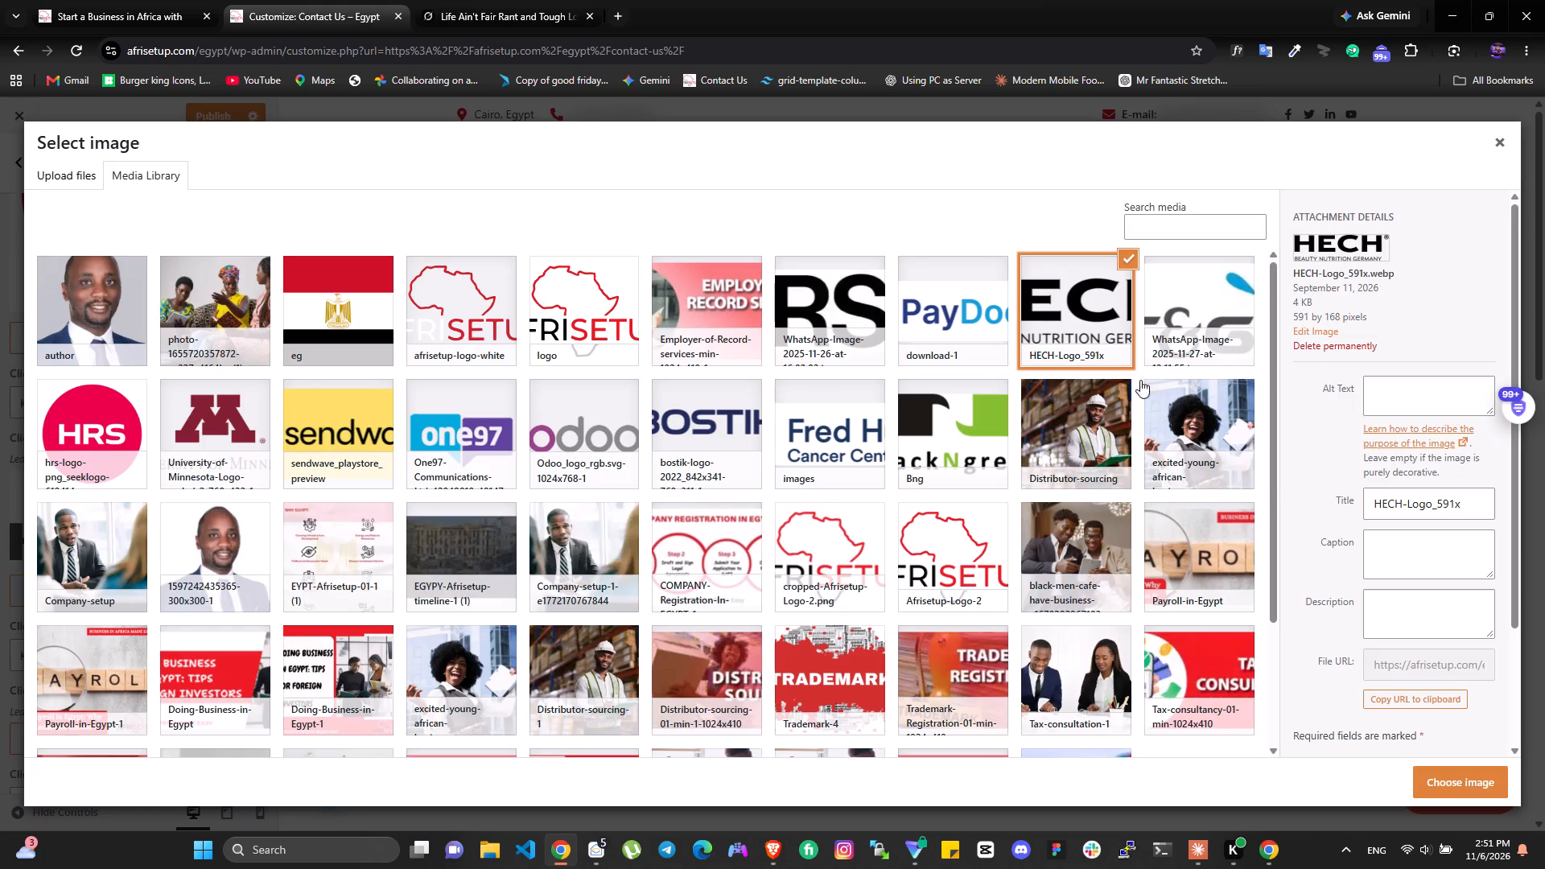
pyautogui.moveTo(1398, 503); pyautogui.dragTo(1361, 503)
pyautogui.moveTo(1402, 500); pyautogui.dragTo(1355, 500)
pyautogui.hotkey('ctrl', 'c')
pyautogui.click(1385, 393)
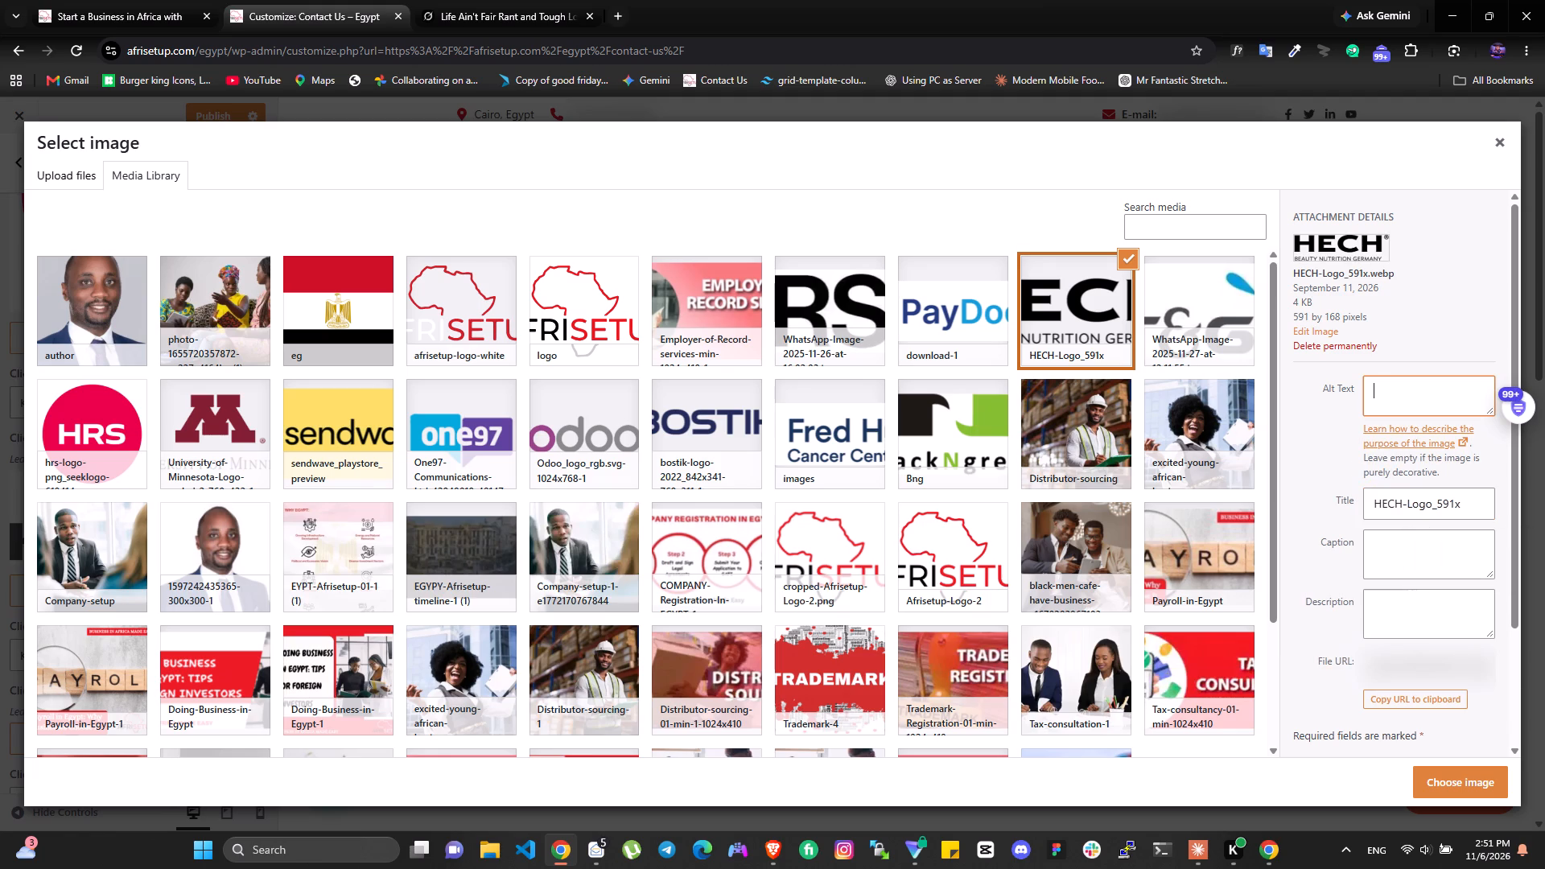
pyautogui.hotkey('ctrl', 'a')
pyautogui.hotkey('ctrl', 'v')
pyautogui.click(1434, 788)
# Replace the Client 10 name with HECH.
pyautogui.click(144, 620)
pyautogui.click(139, 635)
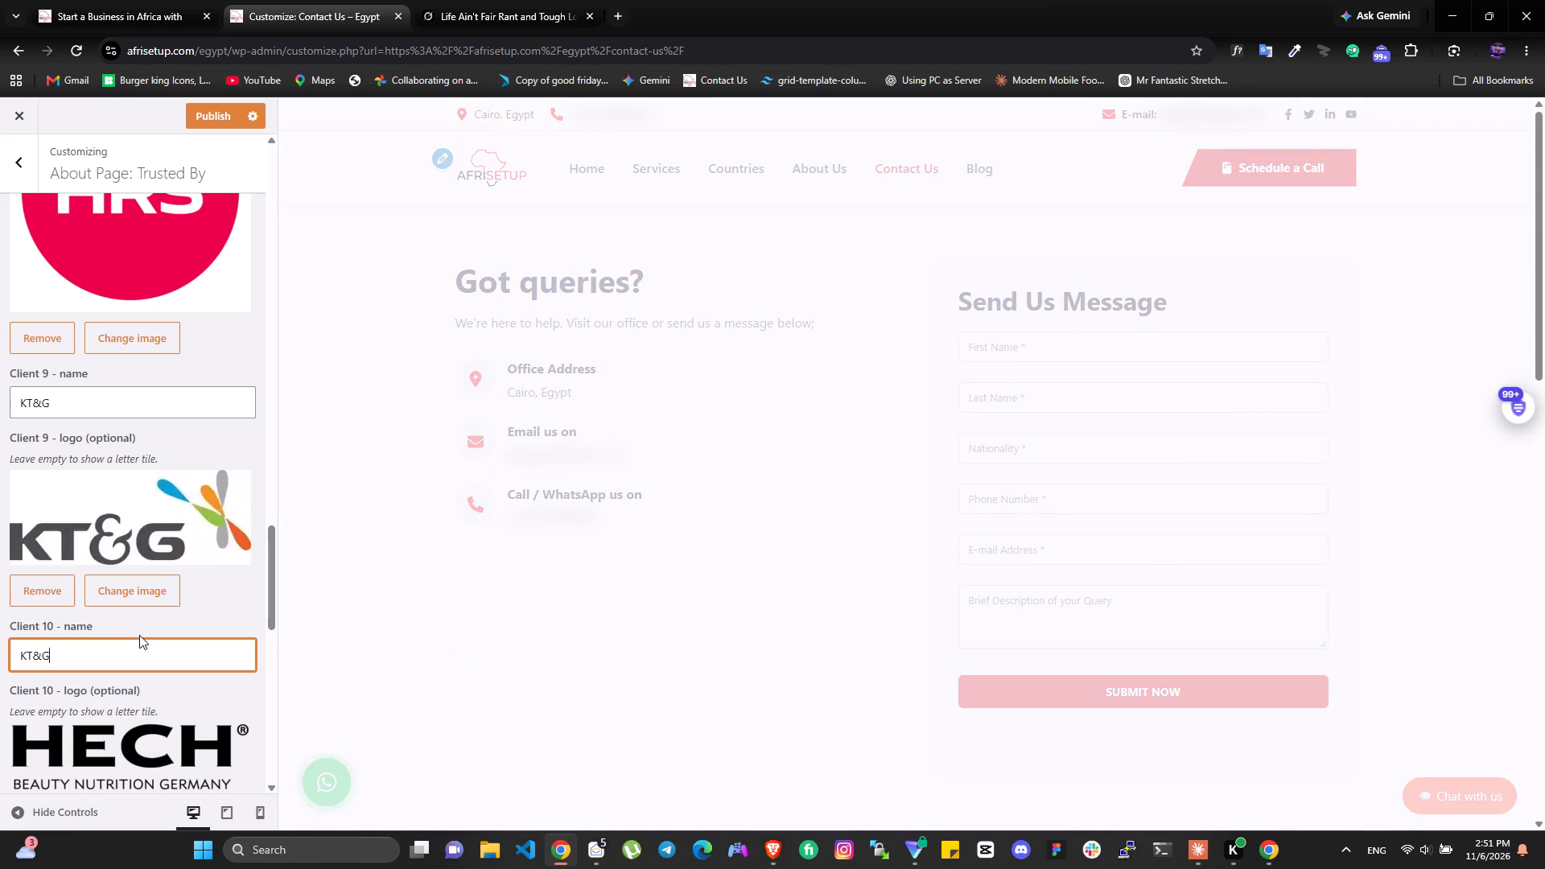
pyautogui.hotkey('ctrl', 'a')
pyautogui.hotkey('ctrl', 'v')
# Set the Client 11 logo to the PayDocker image download-1, giving it the alt text PayDocker.
pyautogui.scroll(-1, 139, 635)
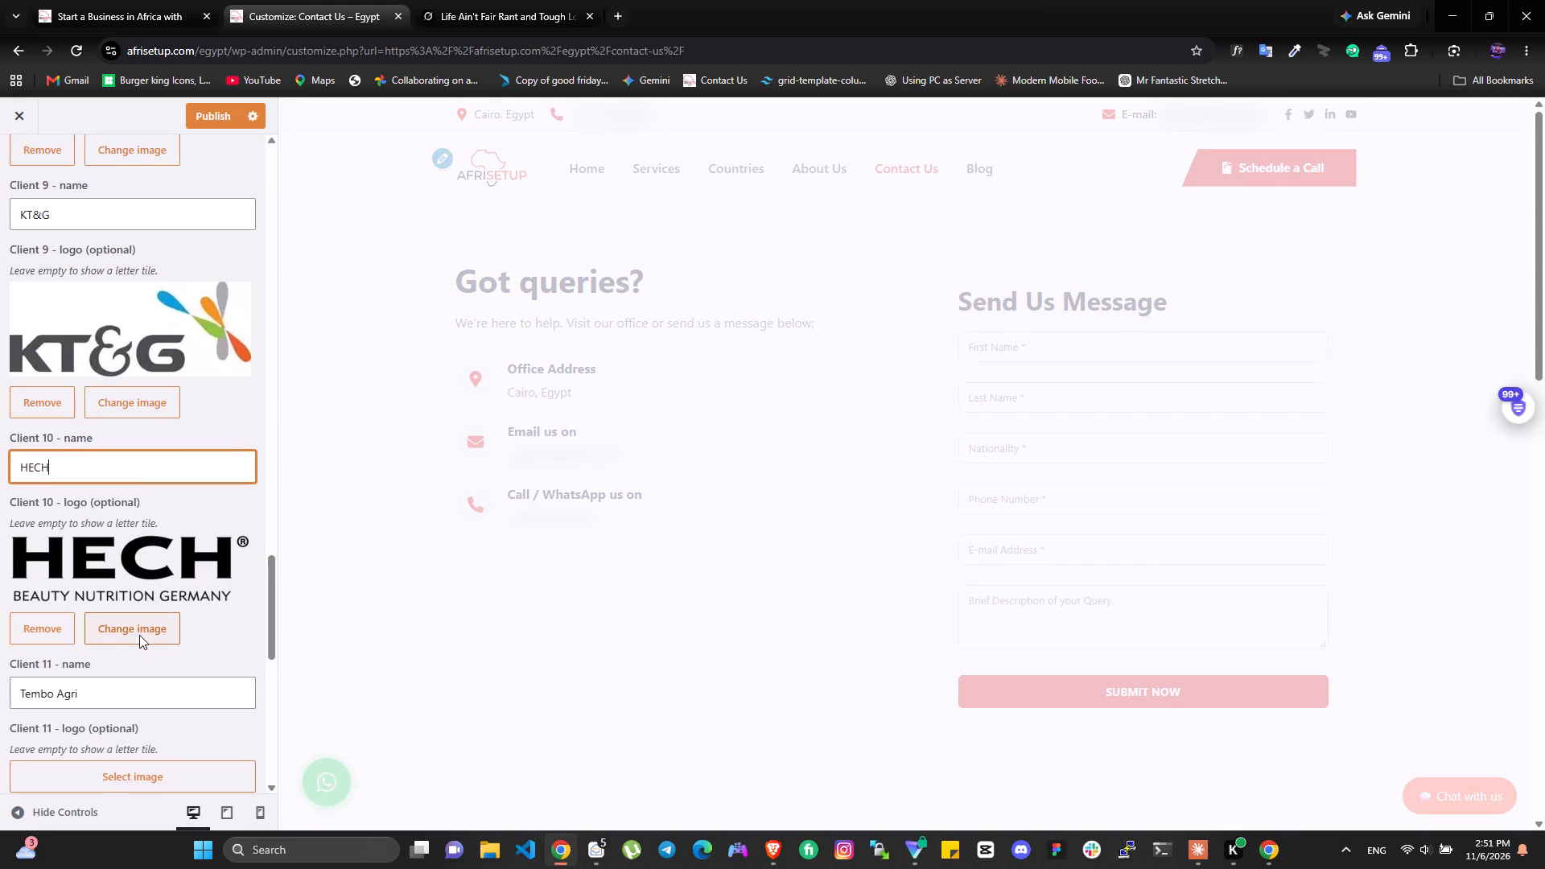
pyautogui.scroll(-1, 139, 635)
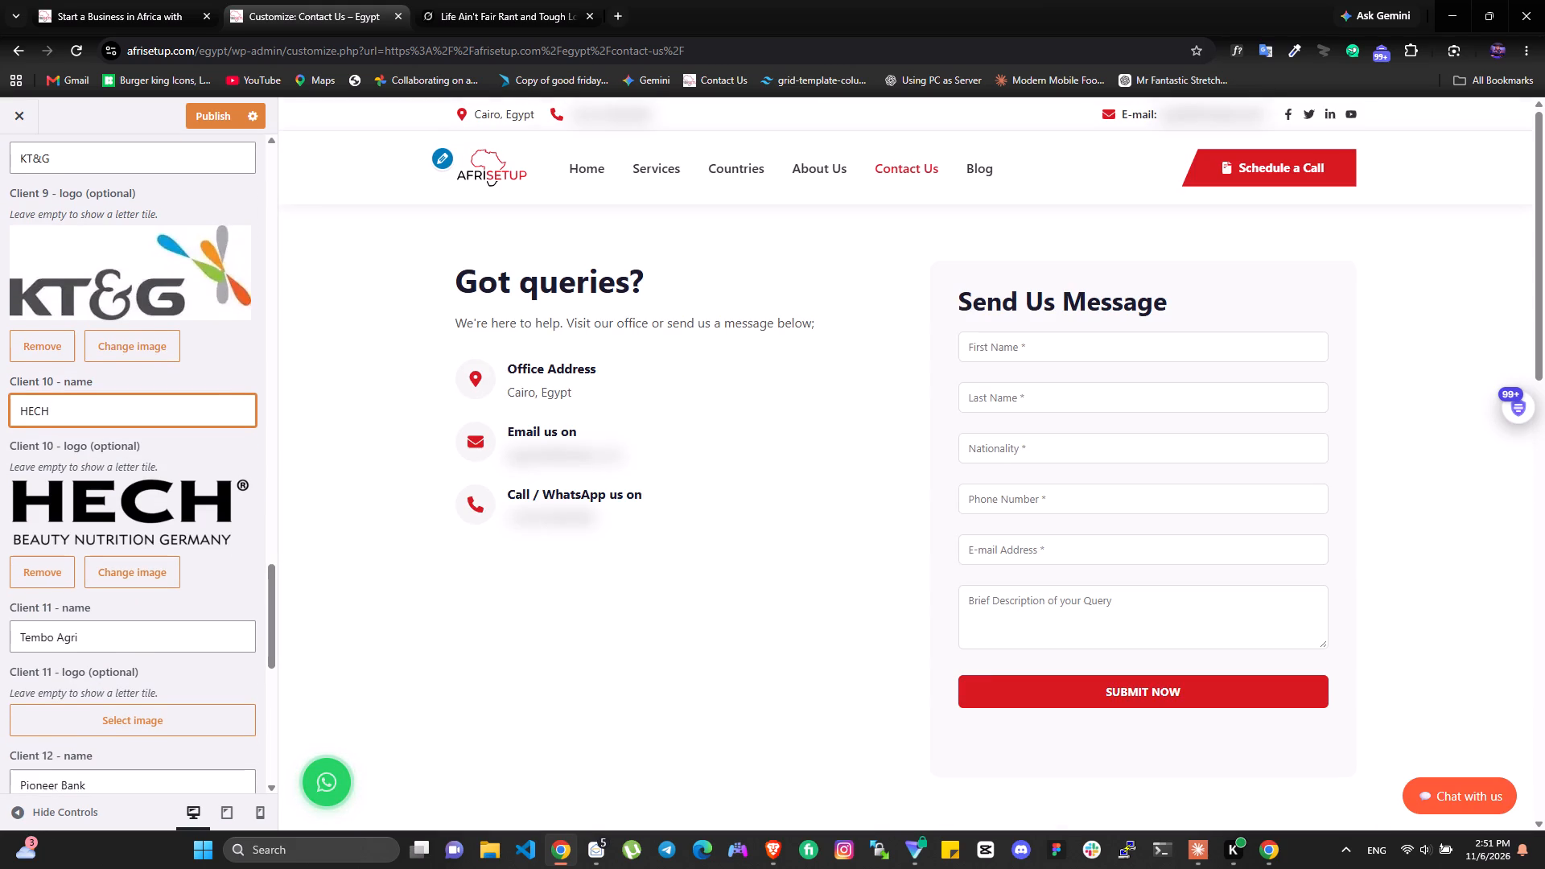
pyautogui.click(122, 706)
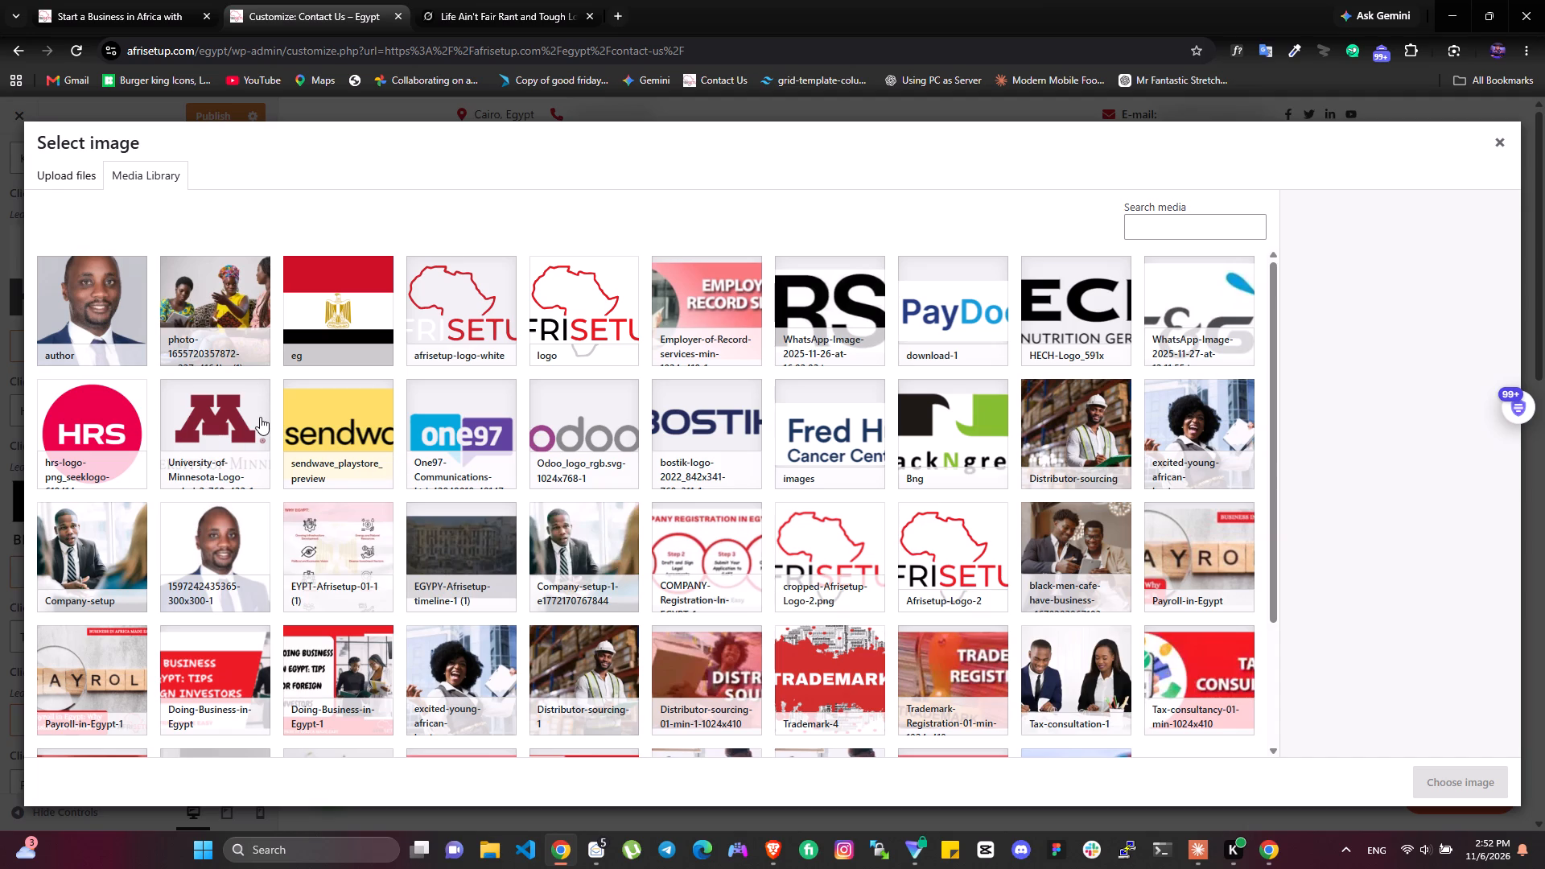
pyautogui.scroll(2, 260, 417)
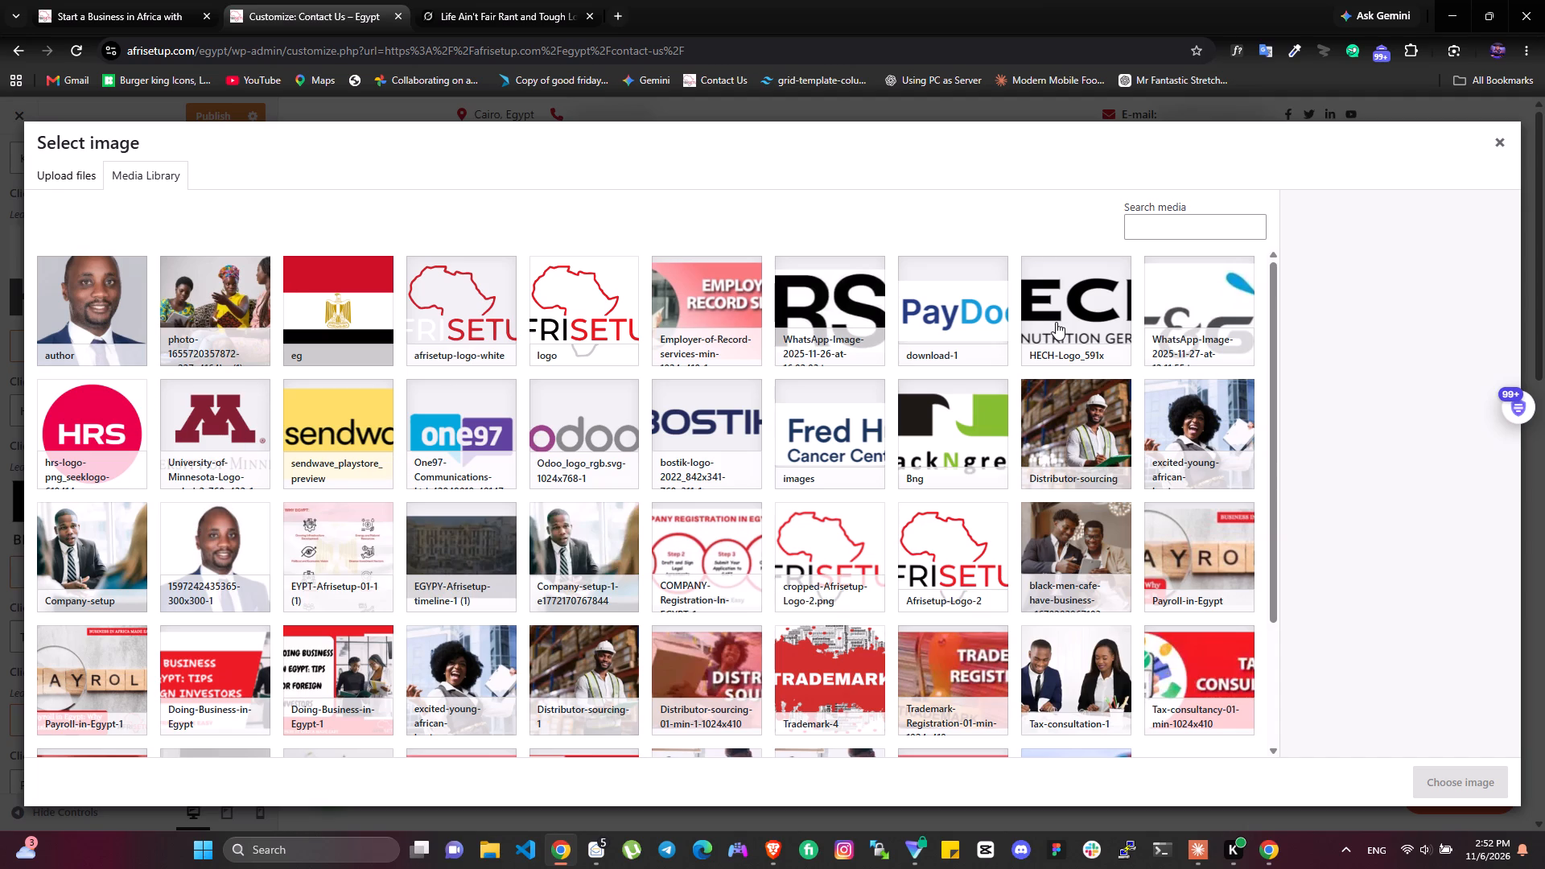
pyautogui.click(1056, 322)
pyautogui.moveTo(925, 325); pyautogui.dragTo(917, 325)
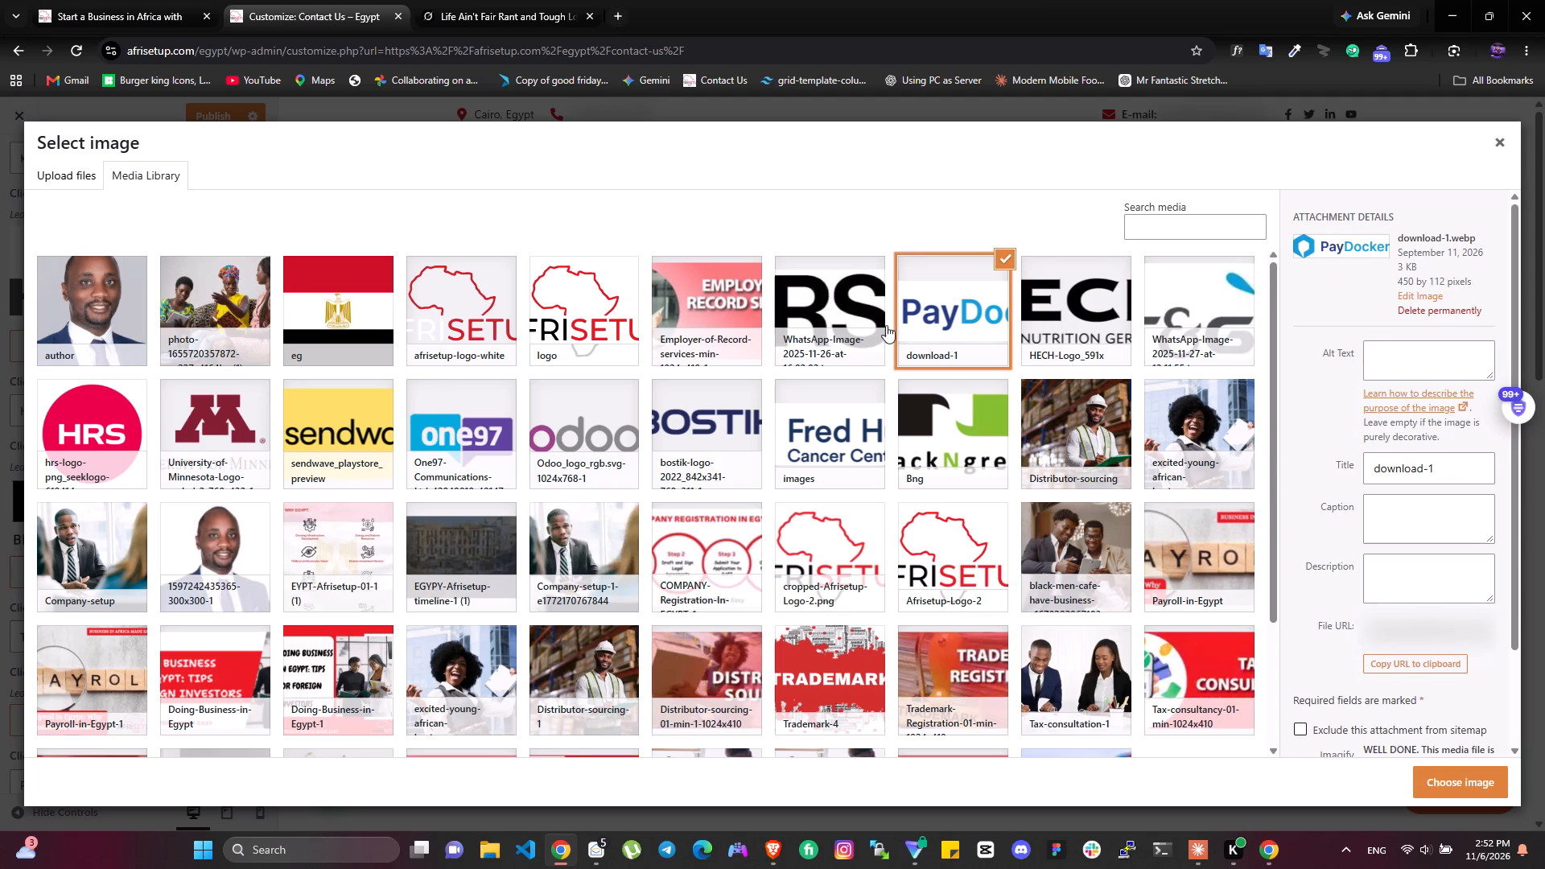
pyautogui.click(1387, 334)
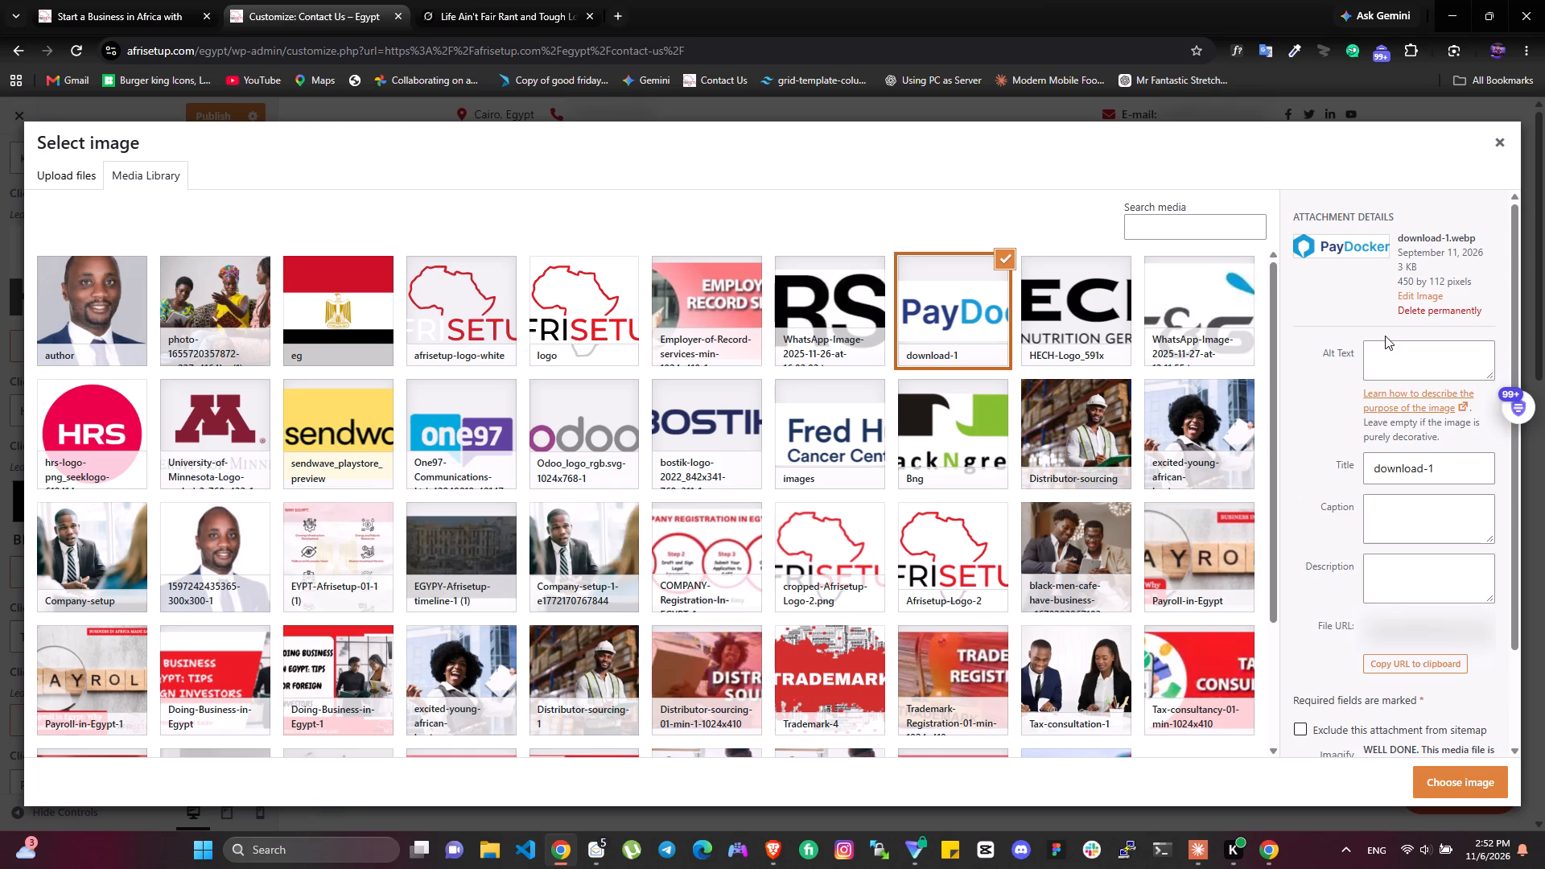
pyautogui.click(1382, 358)
pyautogui.write('Pay')
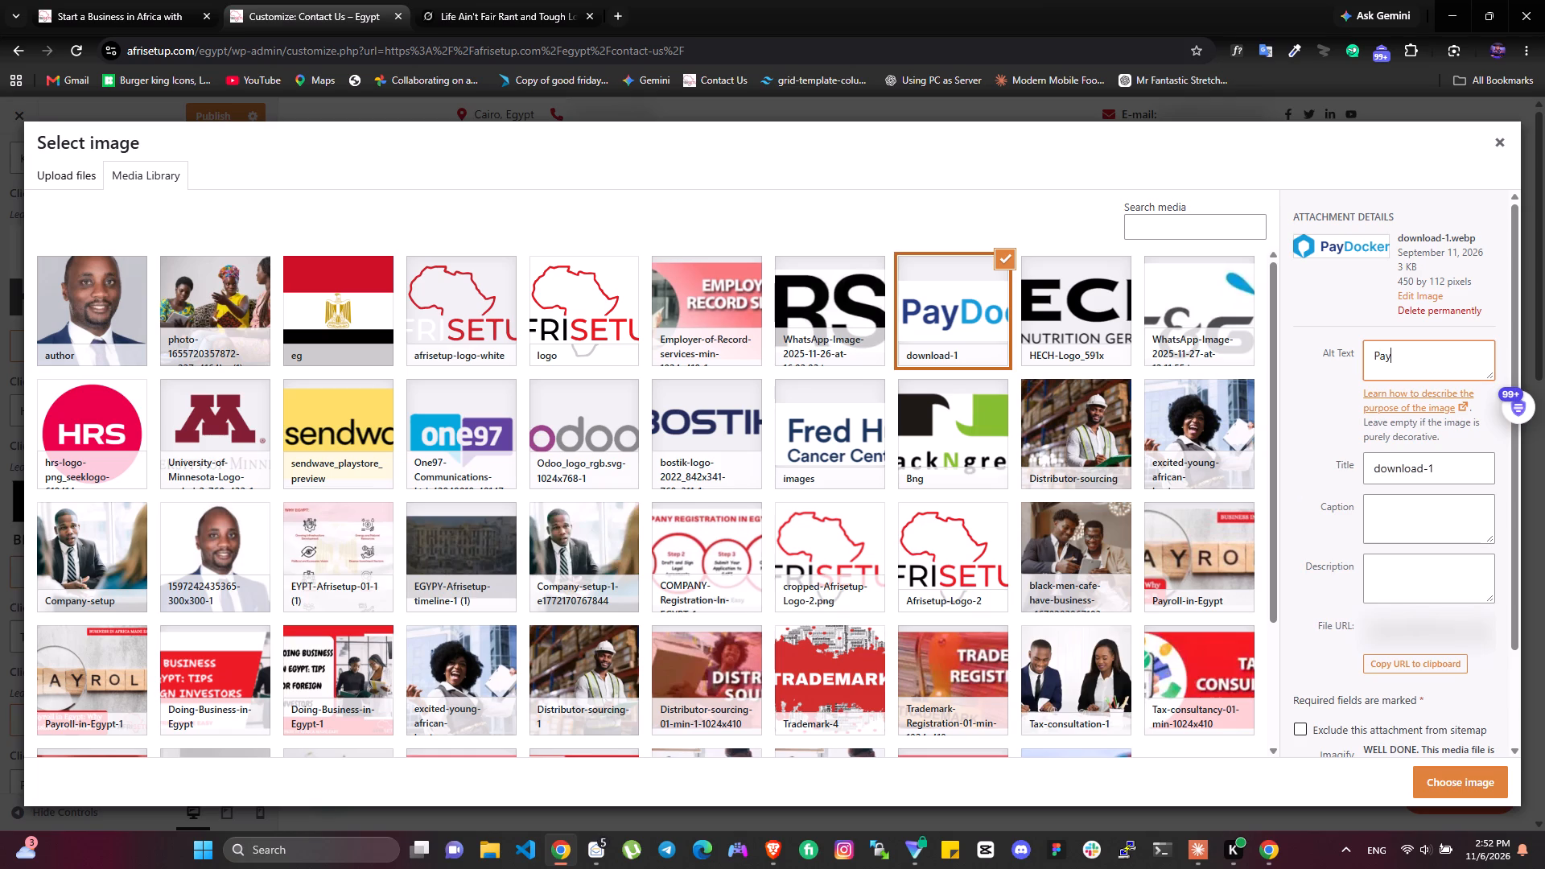
pyautogui.write('Dcoek')
pyautogui.press('BackSpace')
pyautogui.press('BackSpace')
pyautogui.press('BackSpace')
pyautogui.press('BackSpace')
pyautogui.write('ocker')
pyautogui.hotkey('ctrl', 'a')
pyautogui.hotkey('ctrl', 'c')
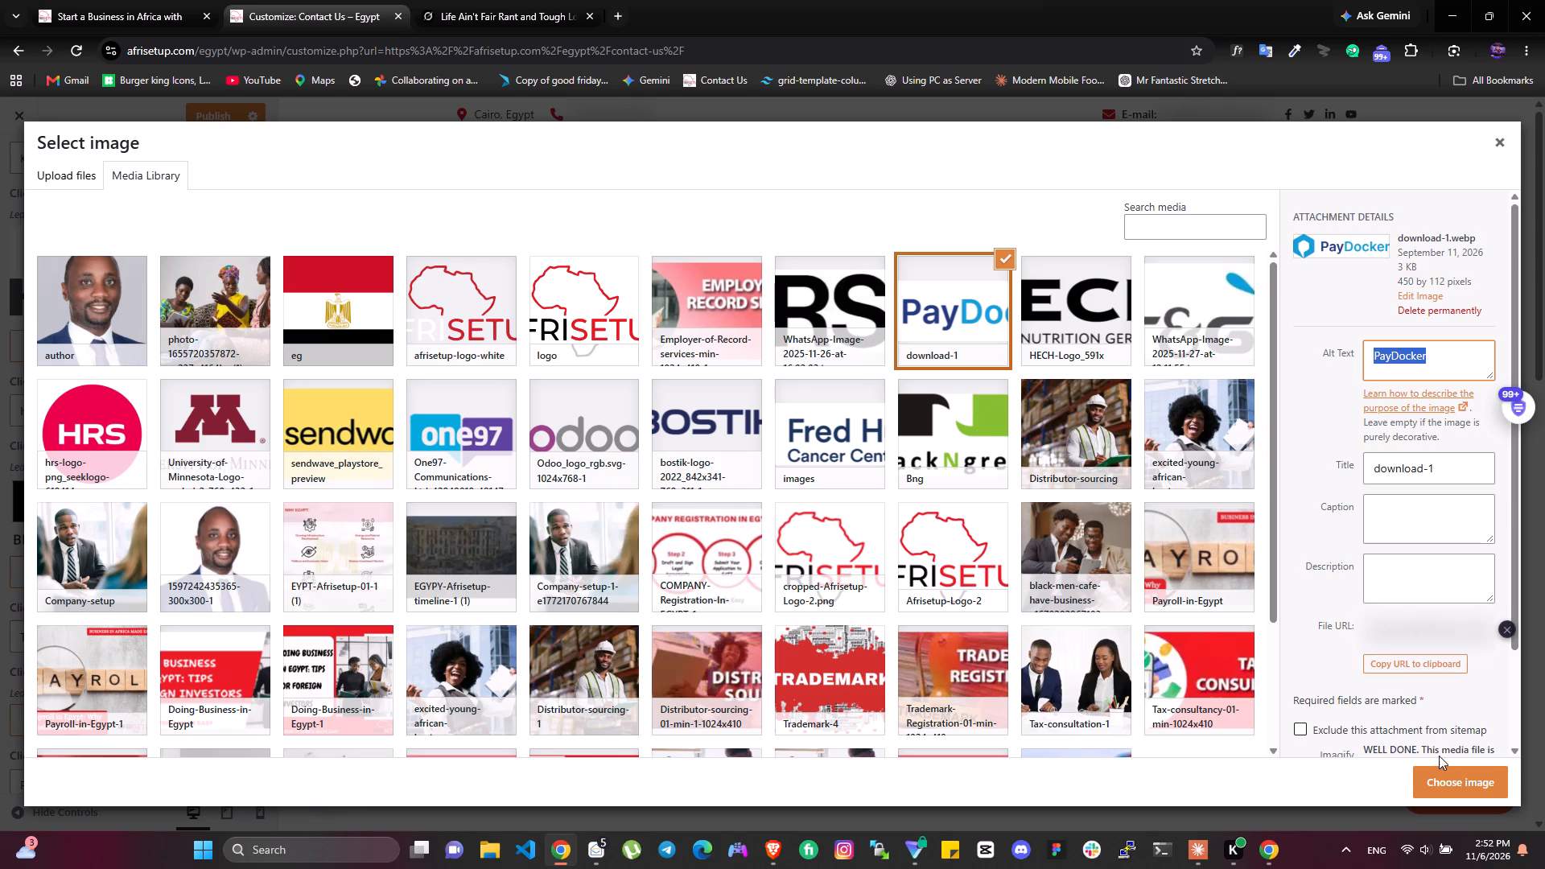
pyautogui.click(1452, 776)
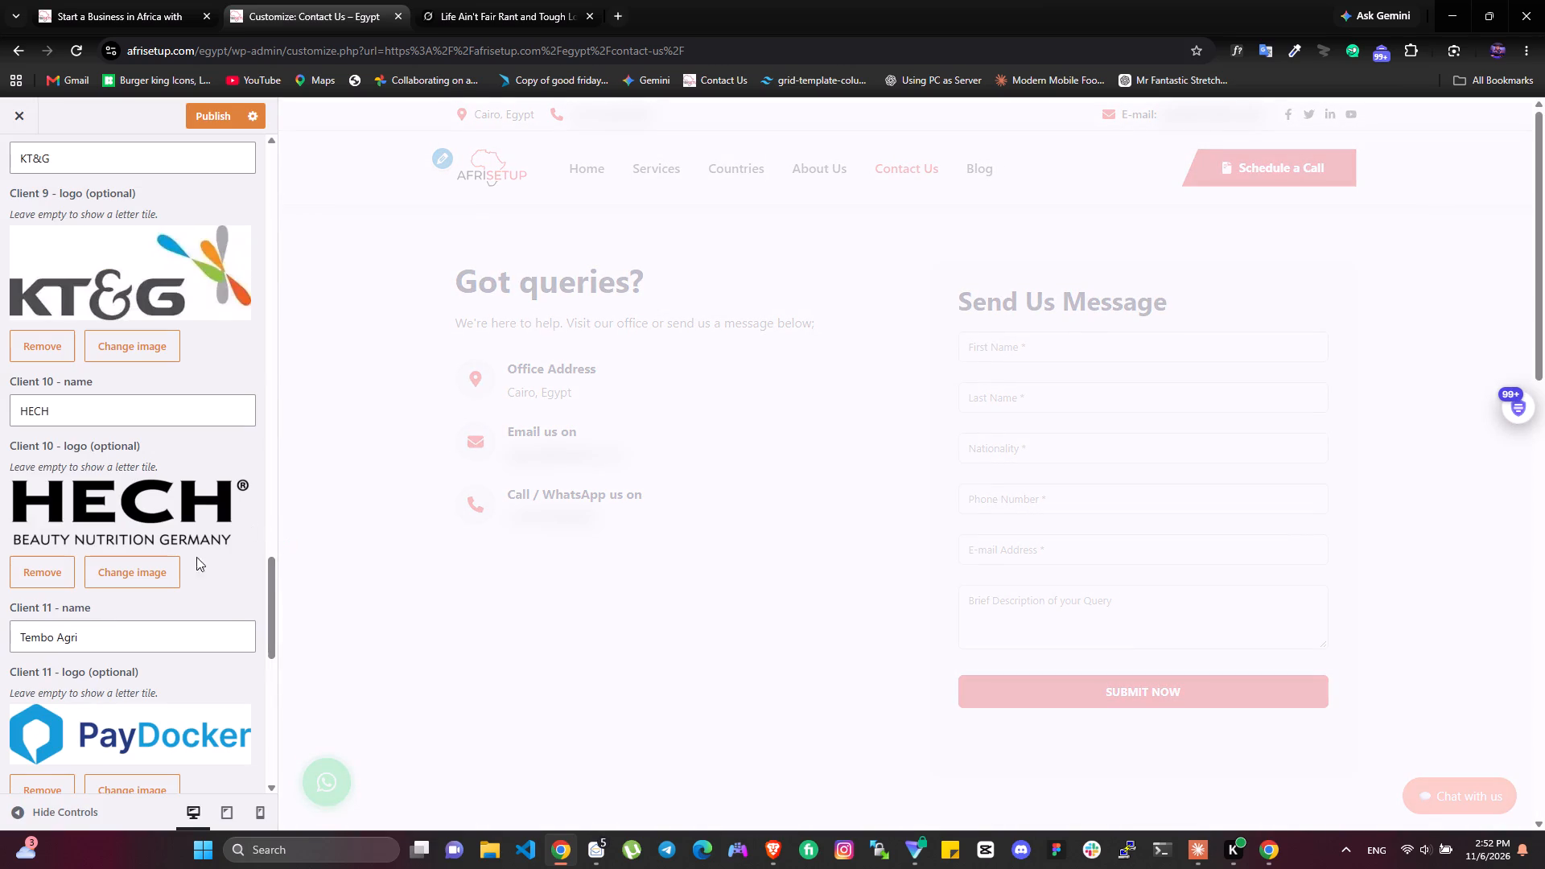
# Replace the Client 11 name with PayDocker.
pyautogui.click(169, 627)
pyautogui.hotkey('ctrl', 'a')
pyautogui.hotkey('ctrl', 'v')
# Set the Client 12 logo to the SRS image, changing its alt text to SRS.
pyautogui.scroll(-1, 169, 627)
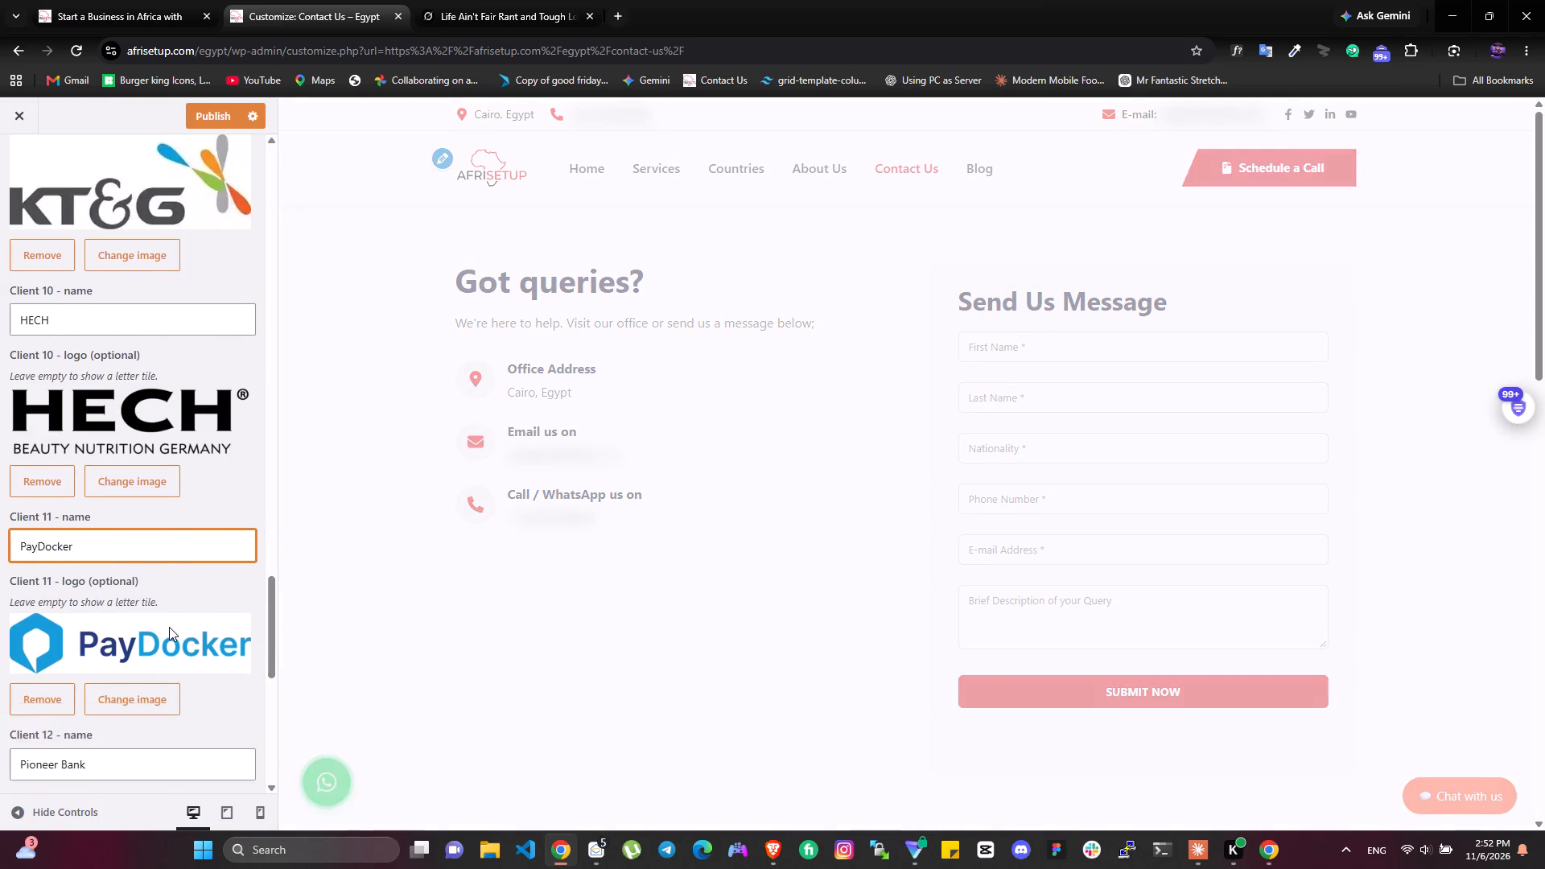
pyautogui.scroll(-2, 169, 627)
pyautogui.click(167, 612)
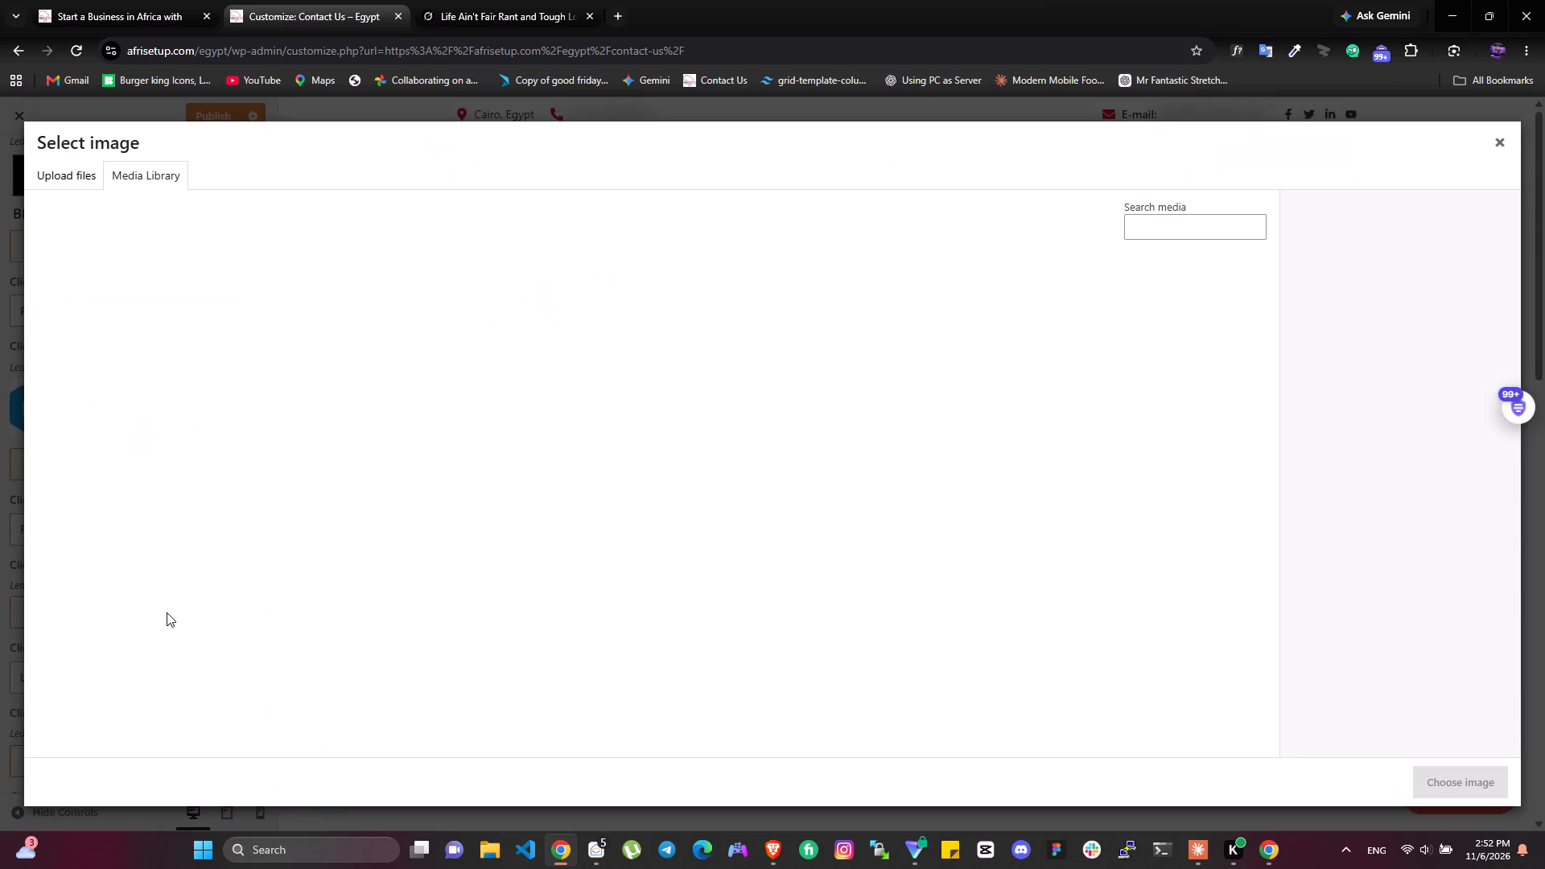
pyautogui.click(818, 309)
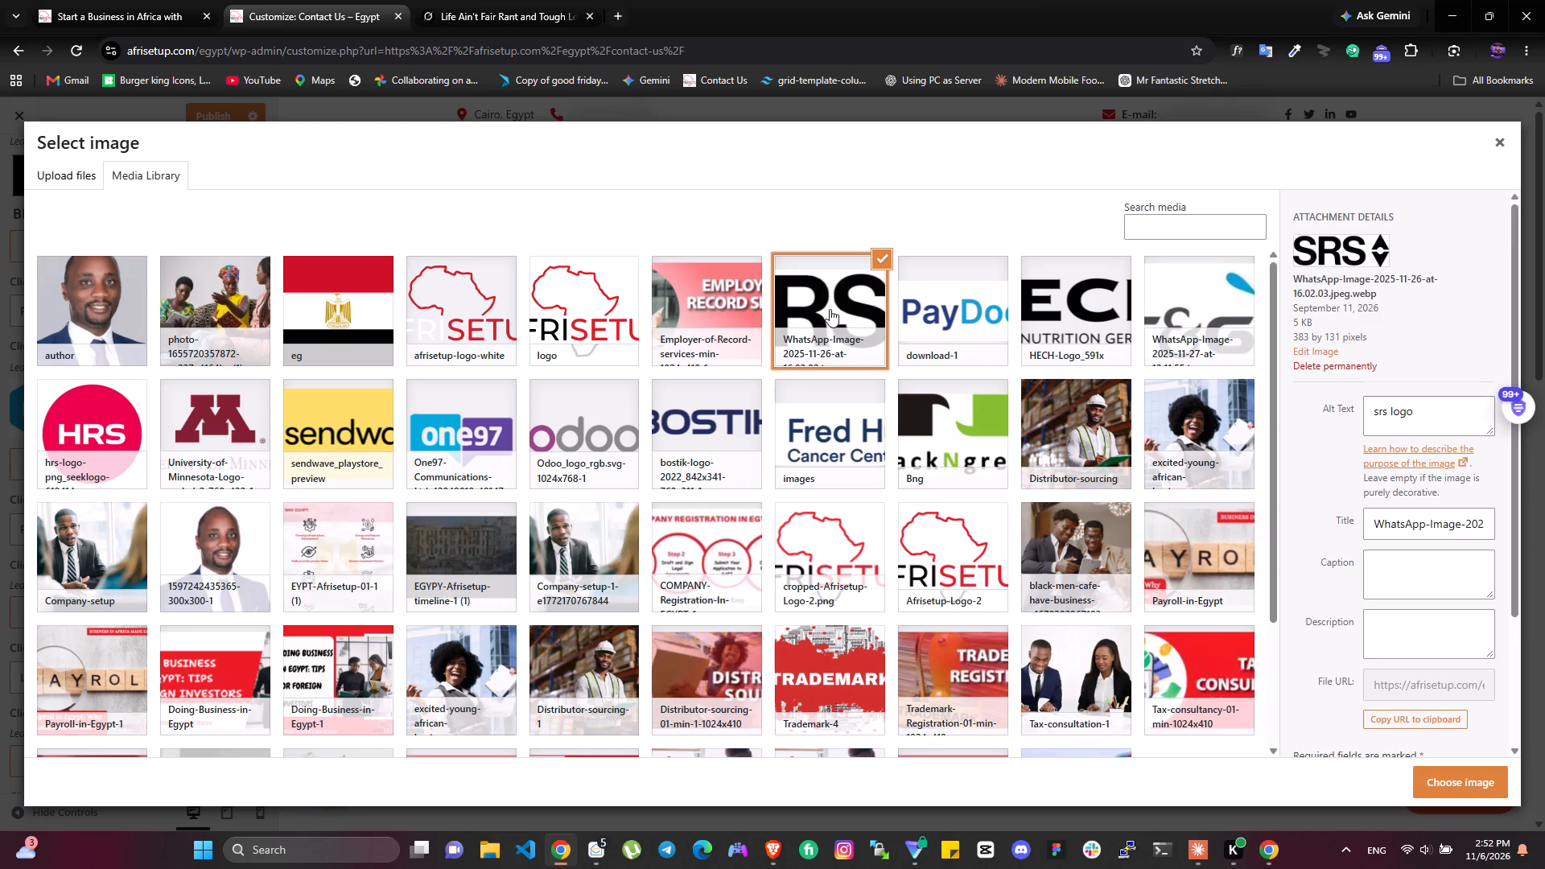
pyautogui.moveTo(1432, 409); pyautogui.dragTo(1298, 402)
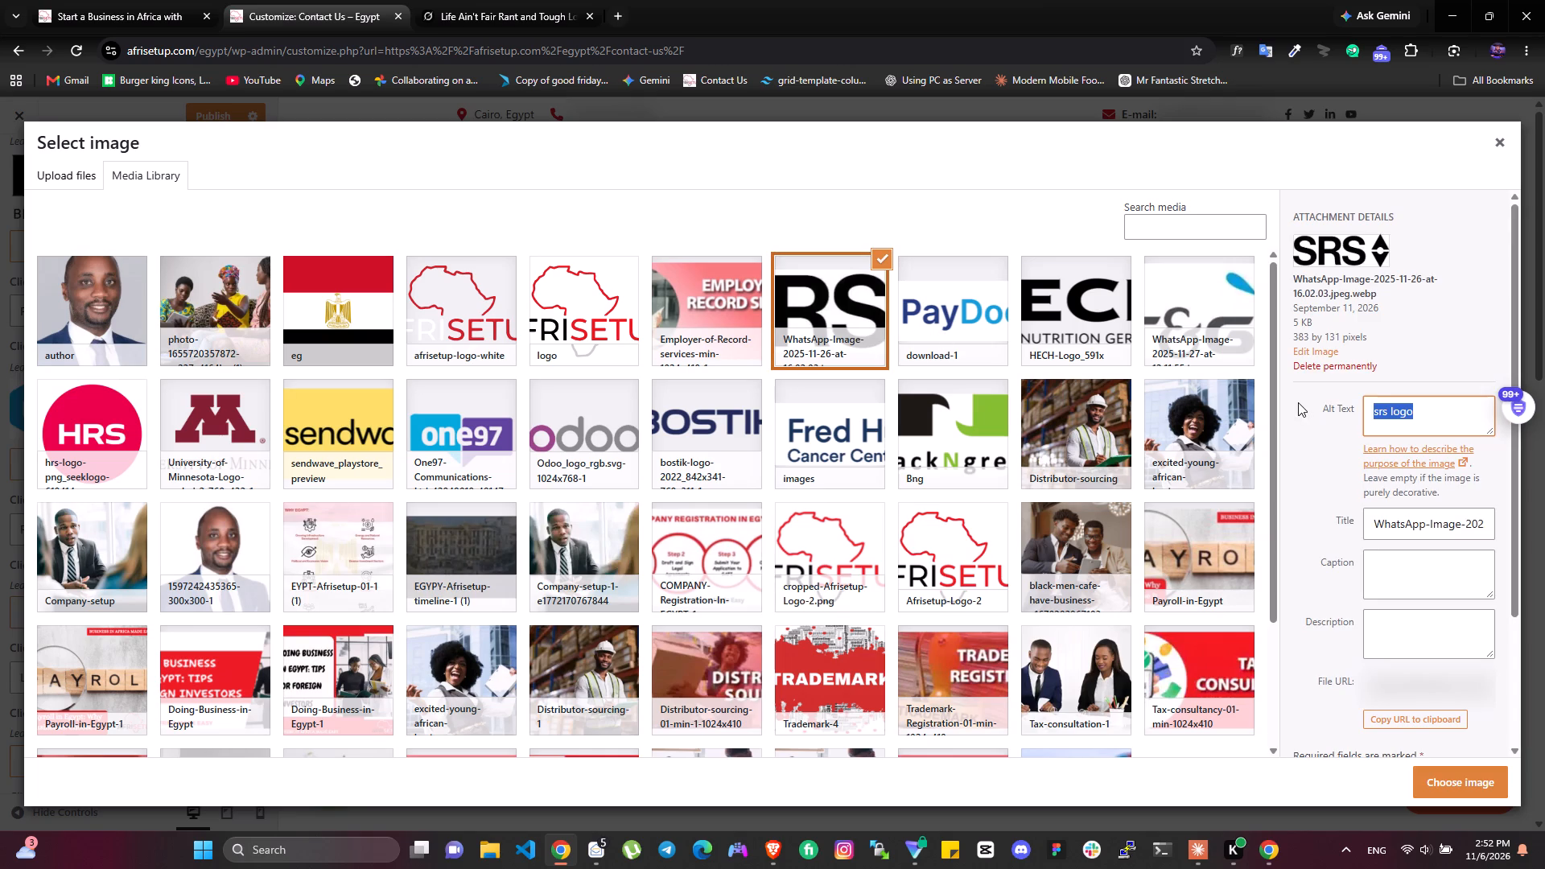
pyautogui.write('SRS')
pyautogui.hotkey('ctrl', 'a')
pyautogui.hotkey('ctrl', 'c')
pyautogui.click(1432, 780)
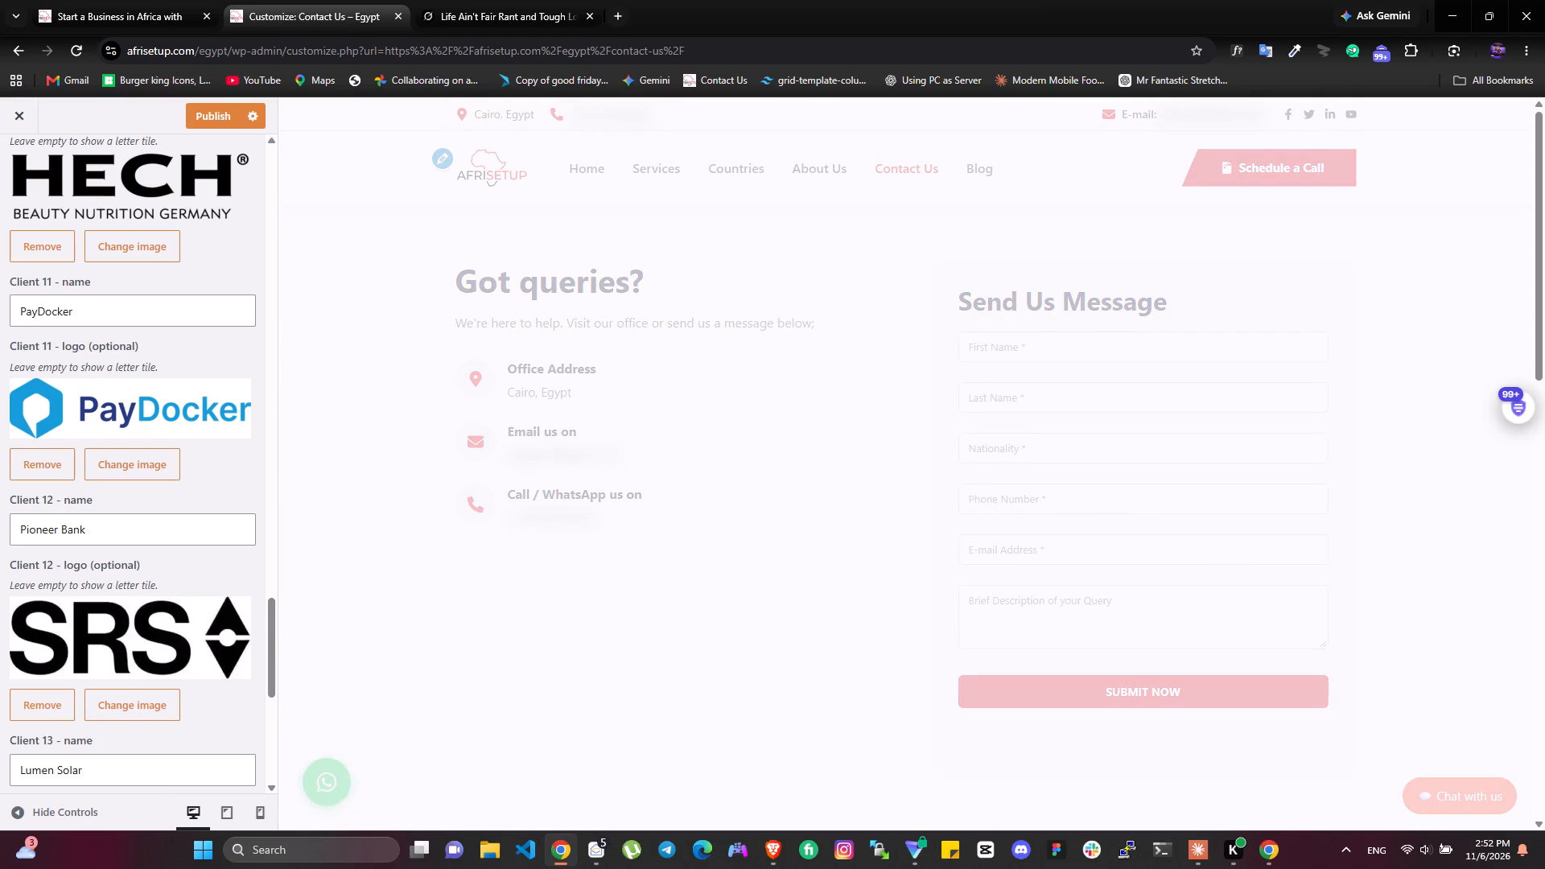
# Replace the Client 12 name with SRS.
pyautogui.click(121, 529)
pyautogui.hotkey('ctrl', 'a')
pyautogui.hotkey('ctrl', 'v')
pyautogui.scroll(-1, 121, 529)
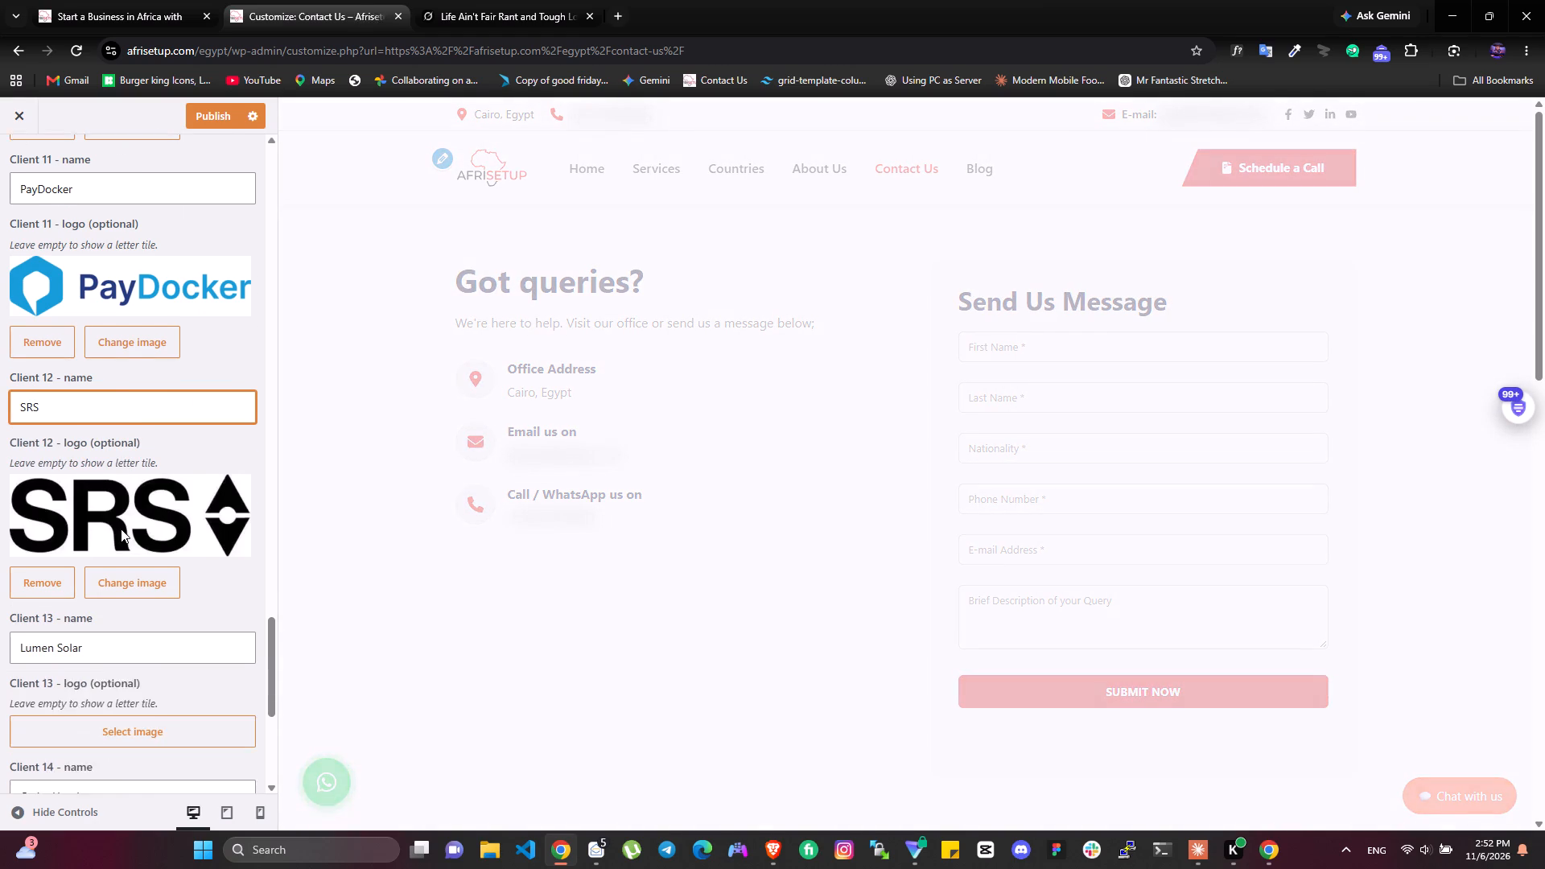
pyautogui.scroll(-1, 121, 529)
pyautogui.click(89, 623)
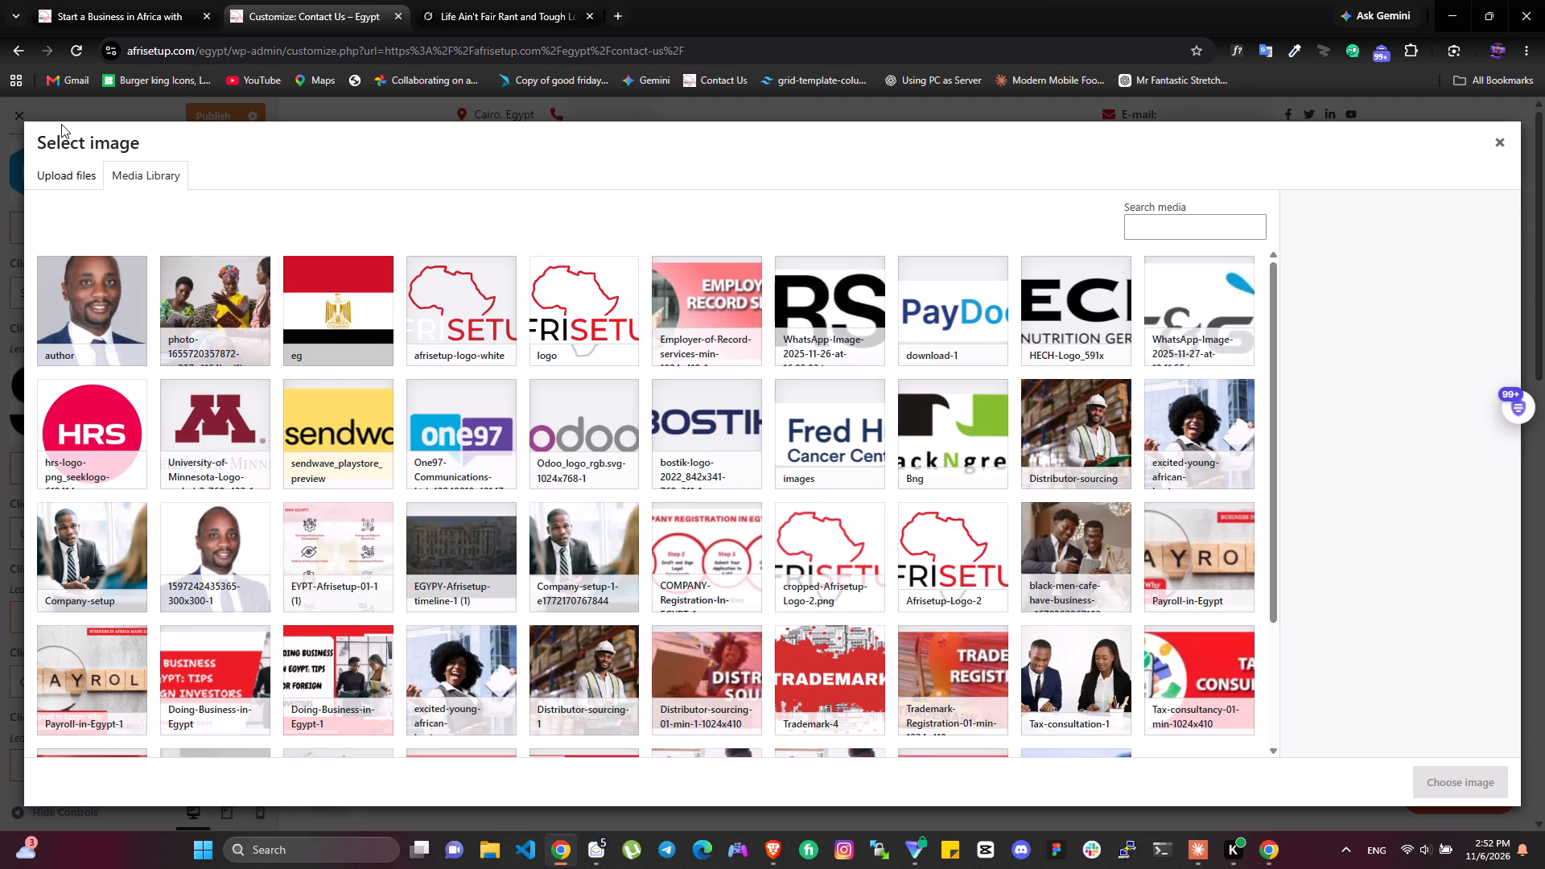